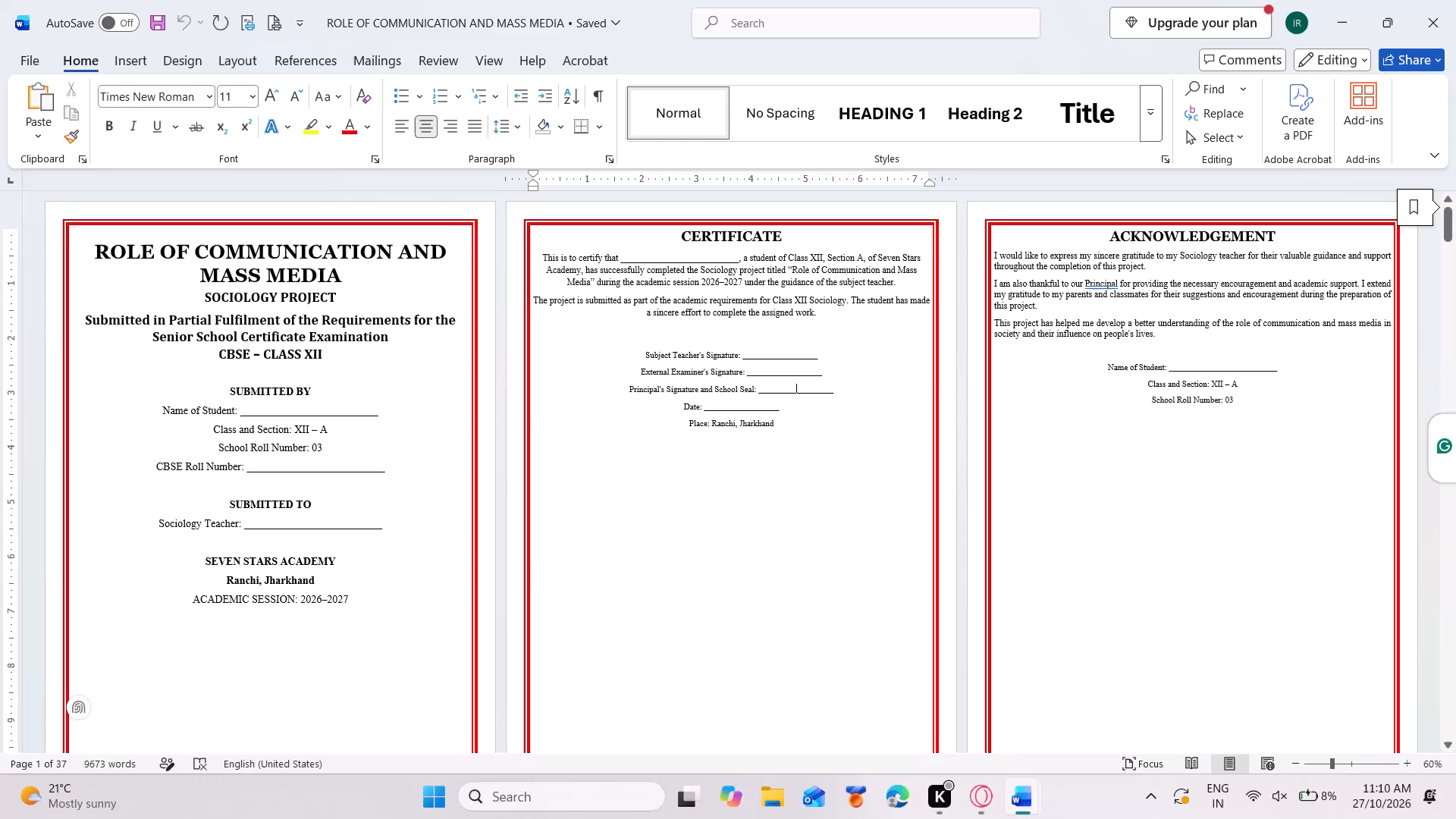
Copy the whole CERTIFICATE section from the ROLE OF COMMUNICATION AND MASS MEDIA document and paste it below the academic session line in Document1.
{"action": "left_click_drag", "start_coordinate": [791, 420], "coordinate": [610, 341]}
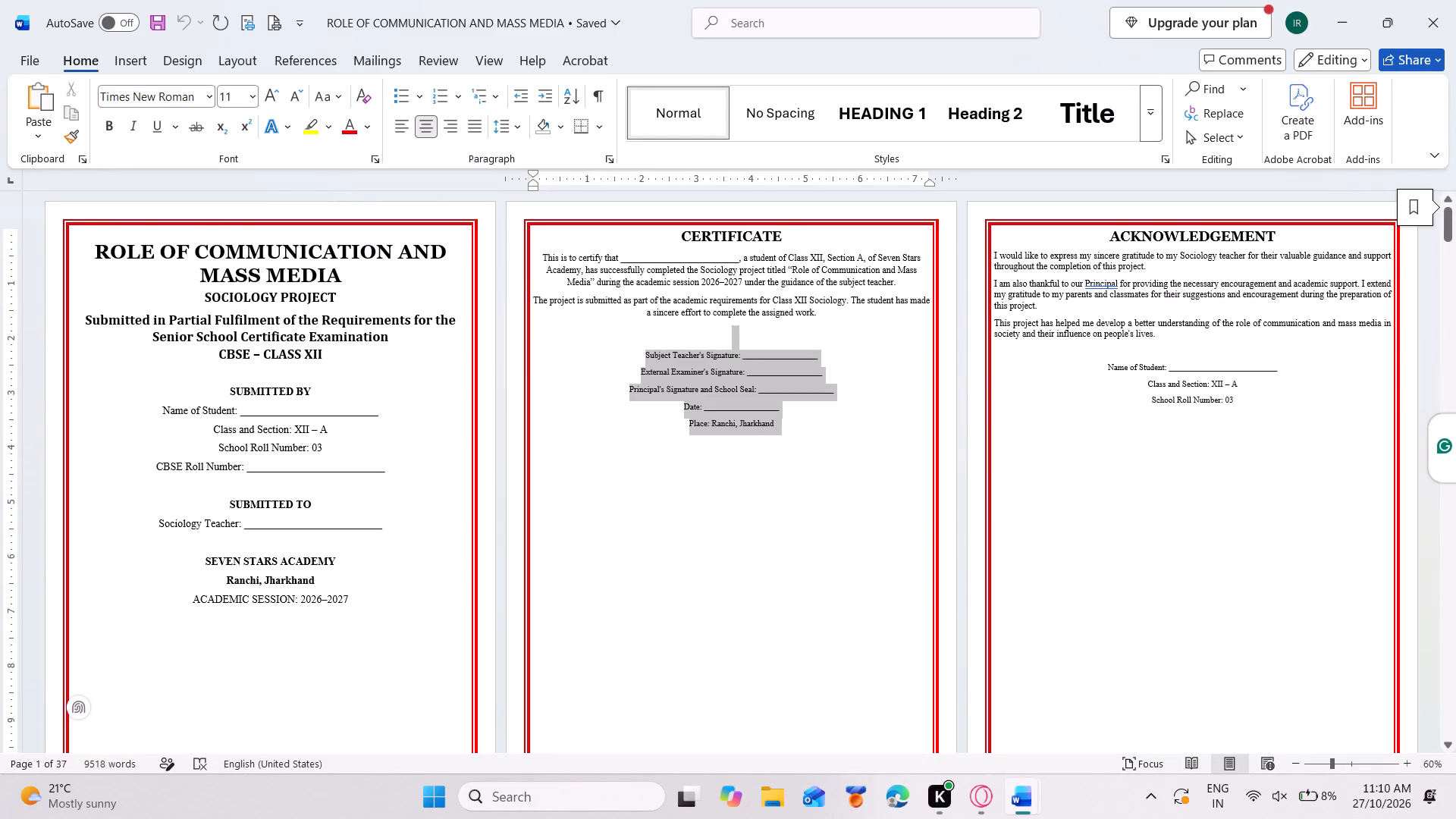
{"action": "left_click_drag", "start_coordinate": [610, 341], "coordinate": [681, 234]}
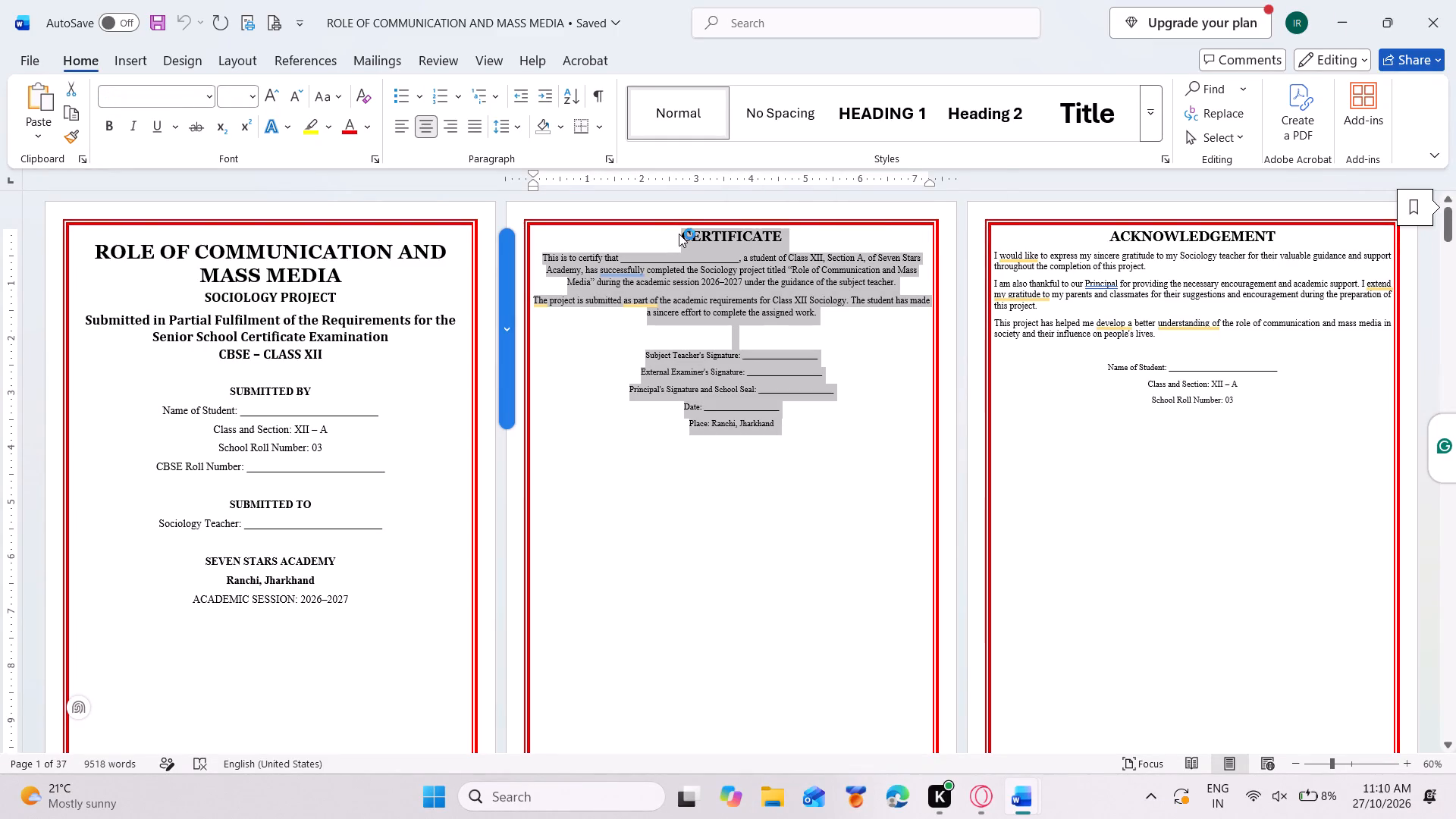
{"action": "key", "text": "ctrl+c"}
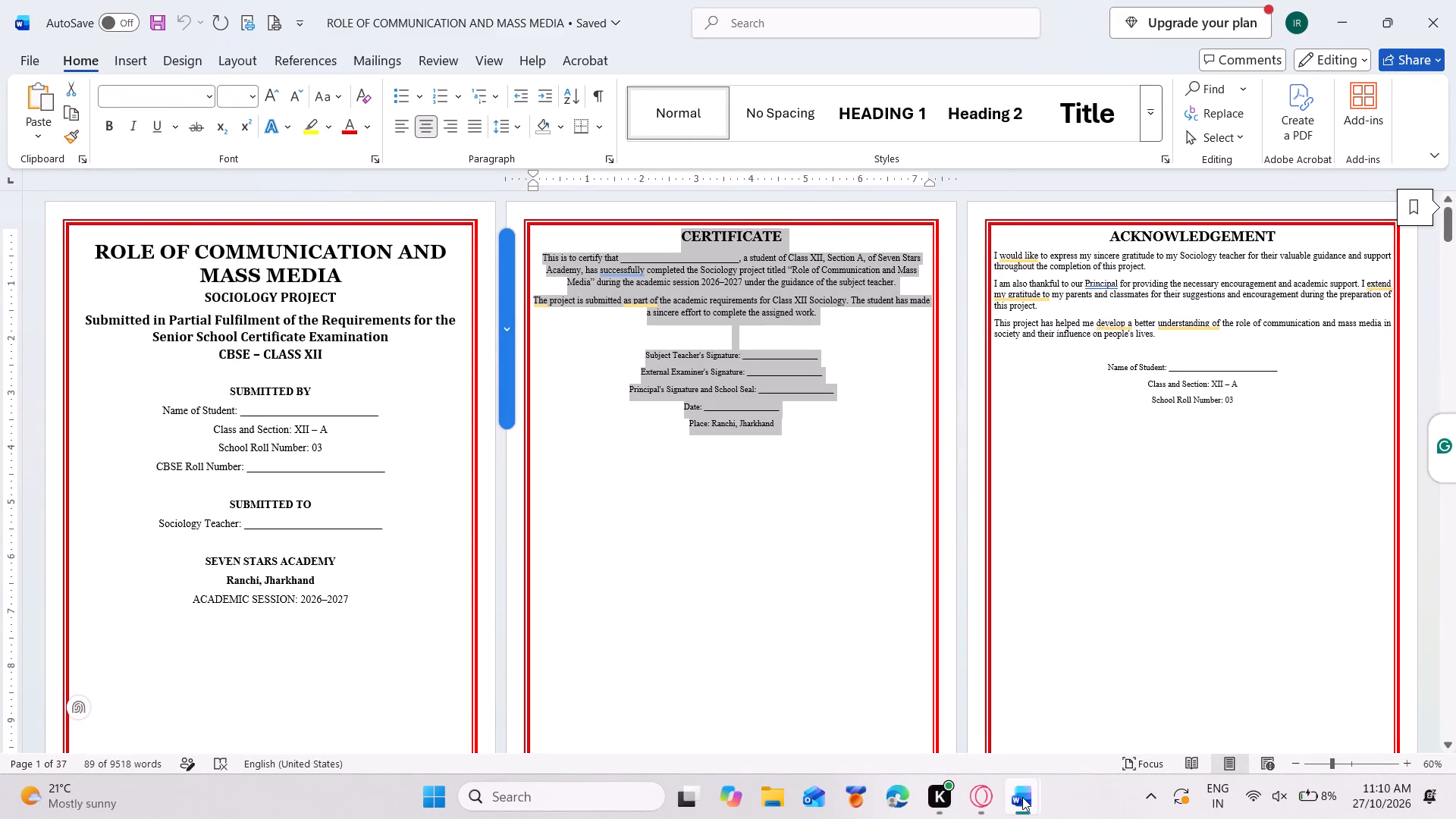
{"action": "left_click", "coordinate": [1065, 727]}
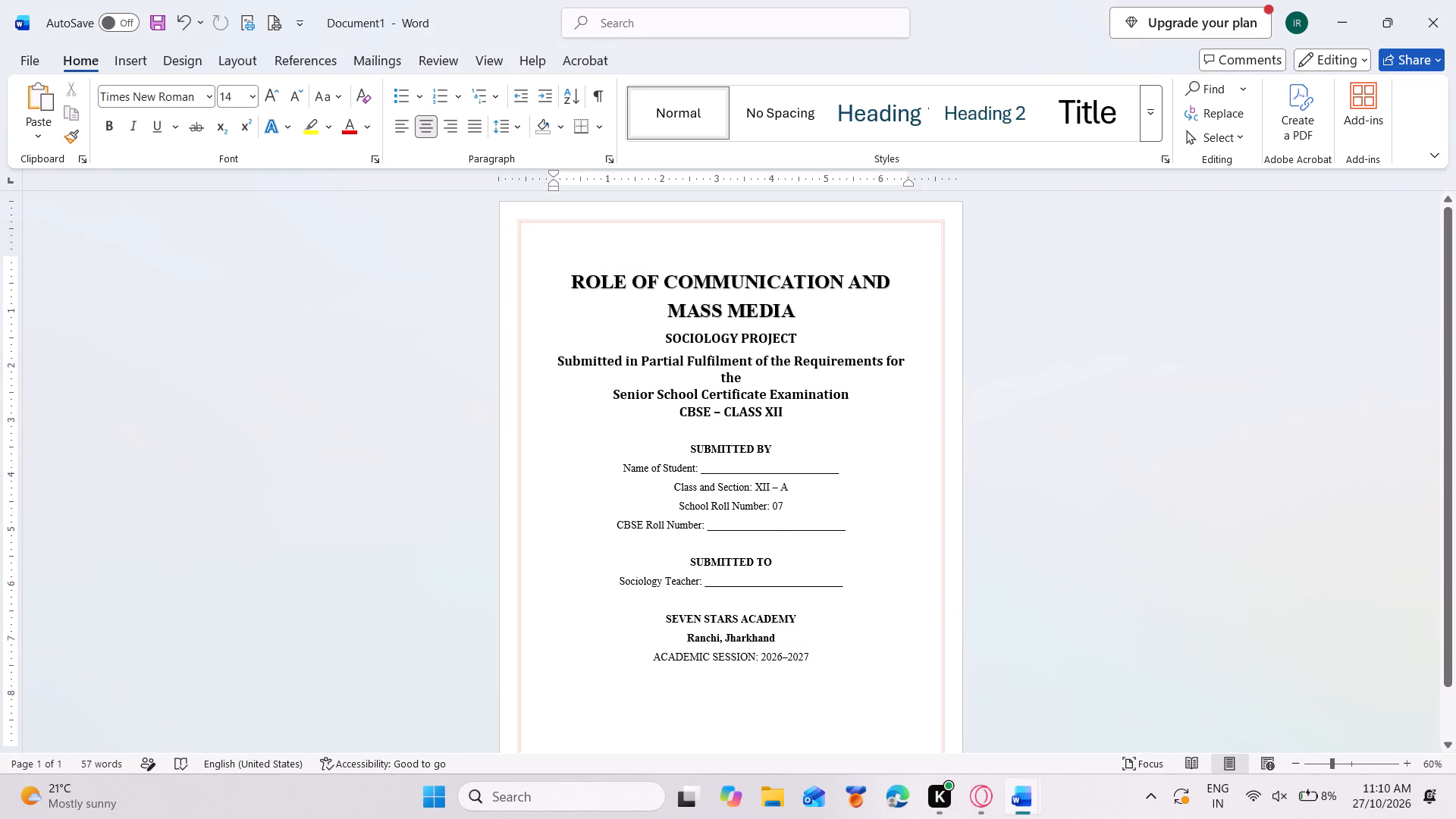
{"action": "left_click", "coordinate": [806, 667]}
{"action": "left_click", "coordinate": [808, 659]}
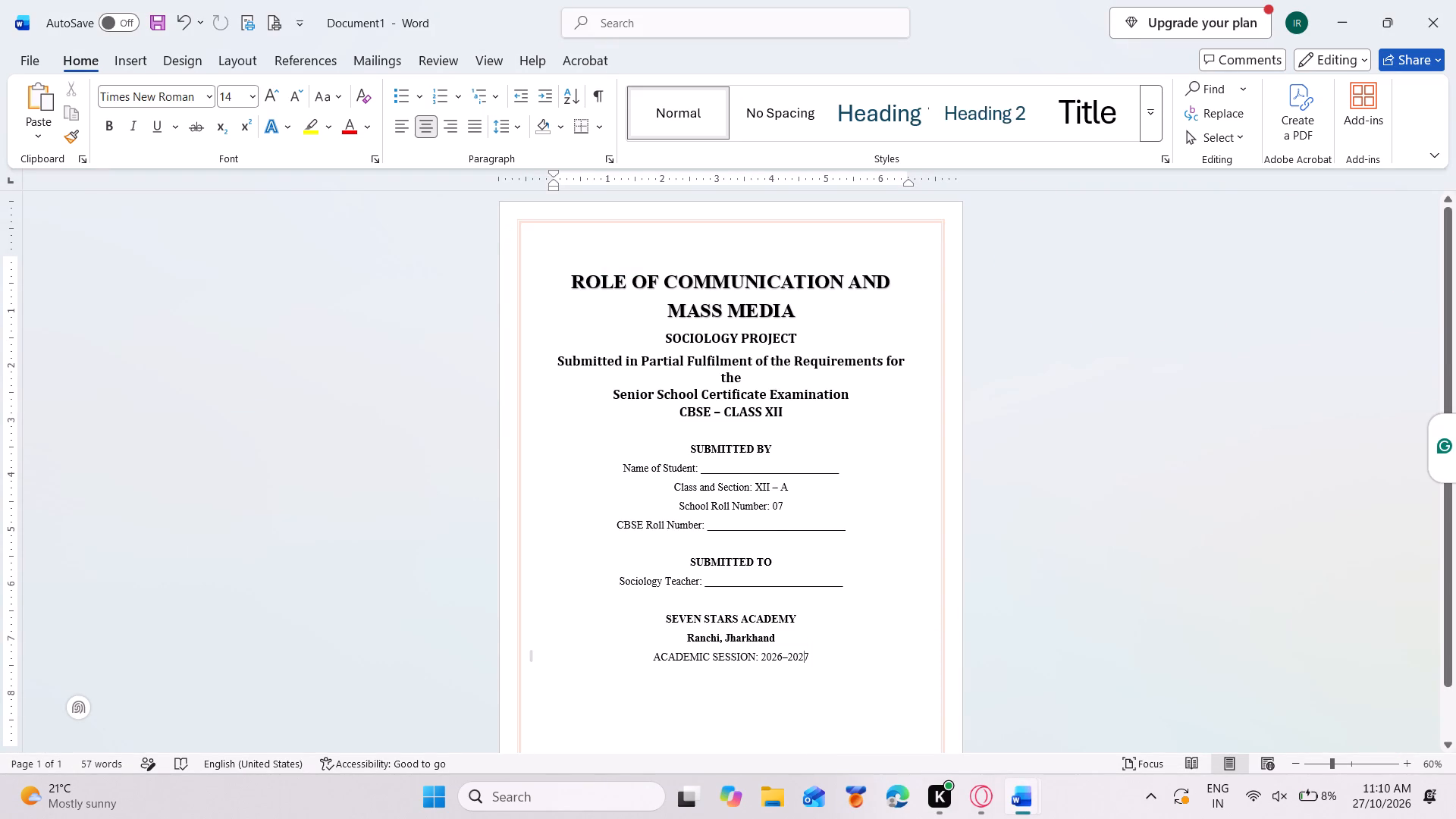
{"action": "key", "text": "shift+Return"}
{"action": "key", "text": "shift+Return"}
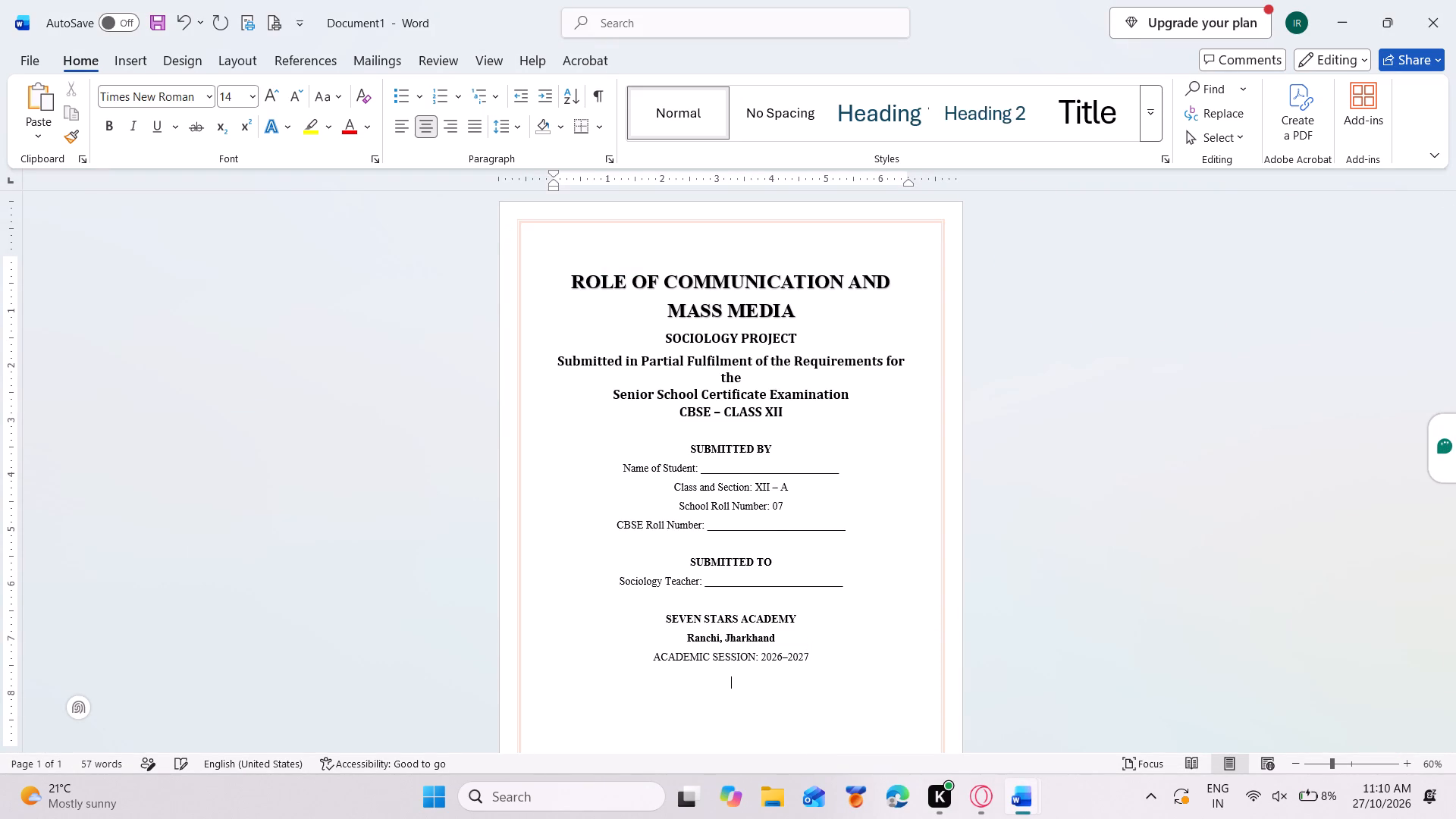
{"action": "key", "text": "ctrl+v"}
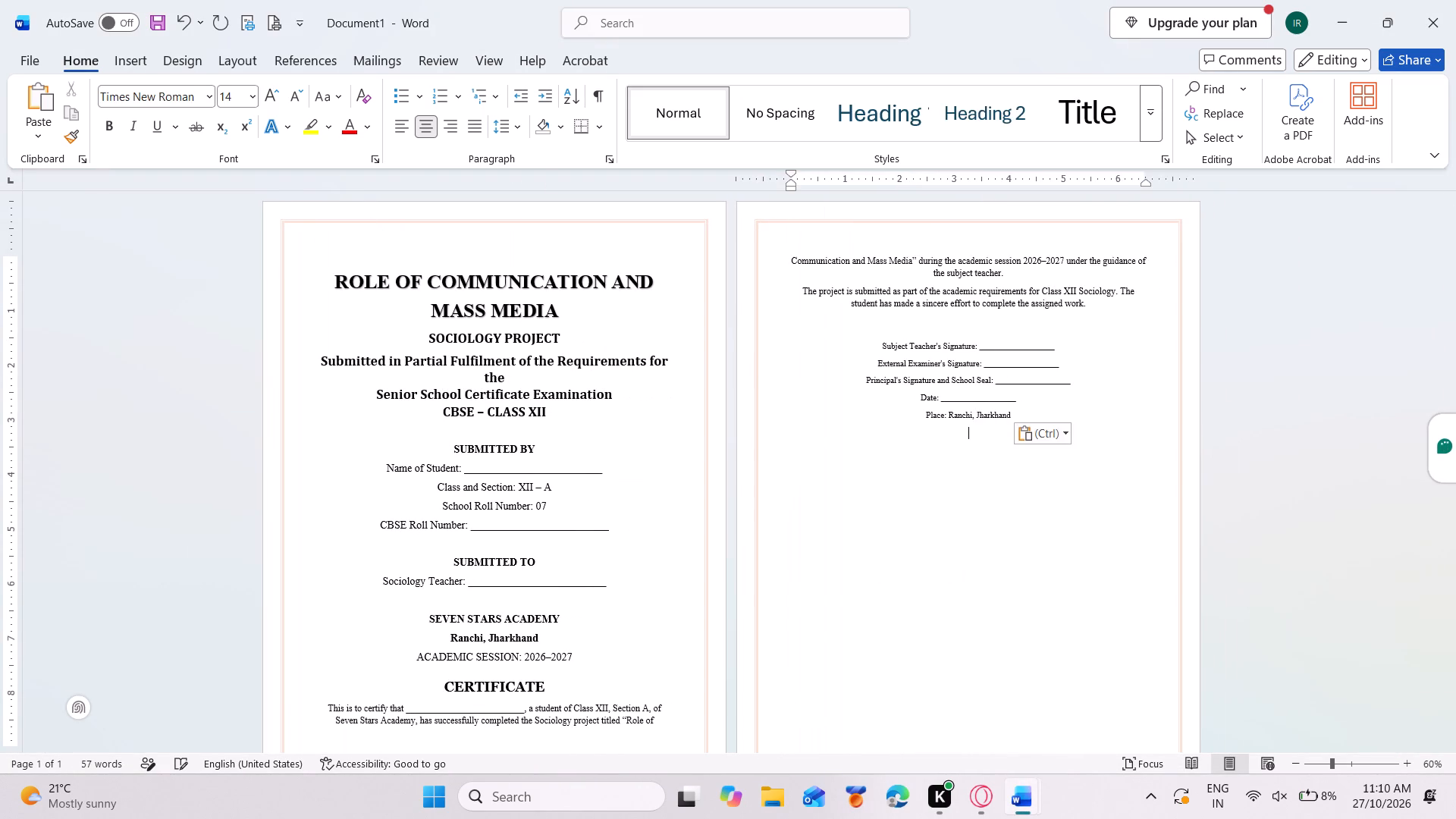
Insert a page break before the CERTIFICATE heading in Document1.
{"action": "left_click", "coordinate": [438, 690]}
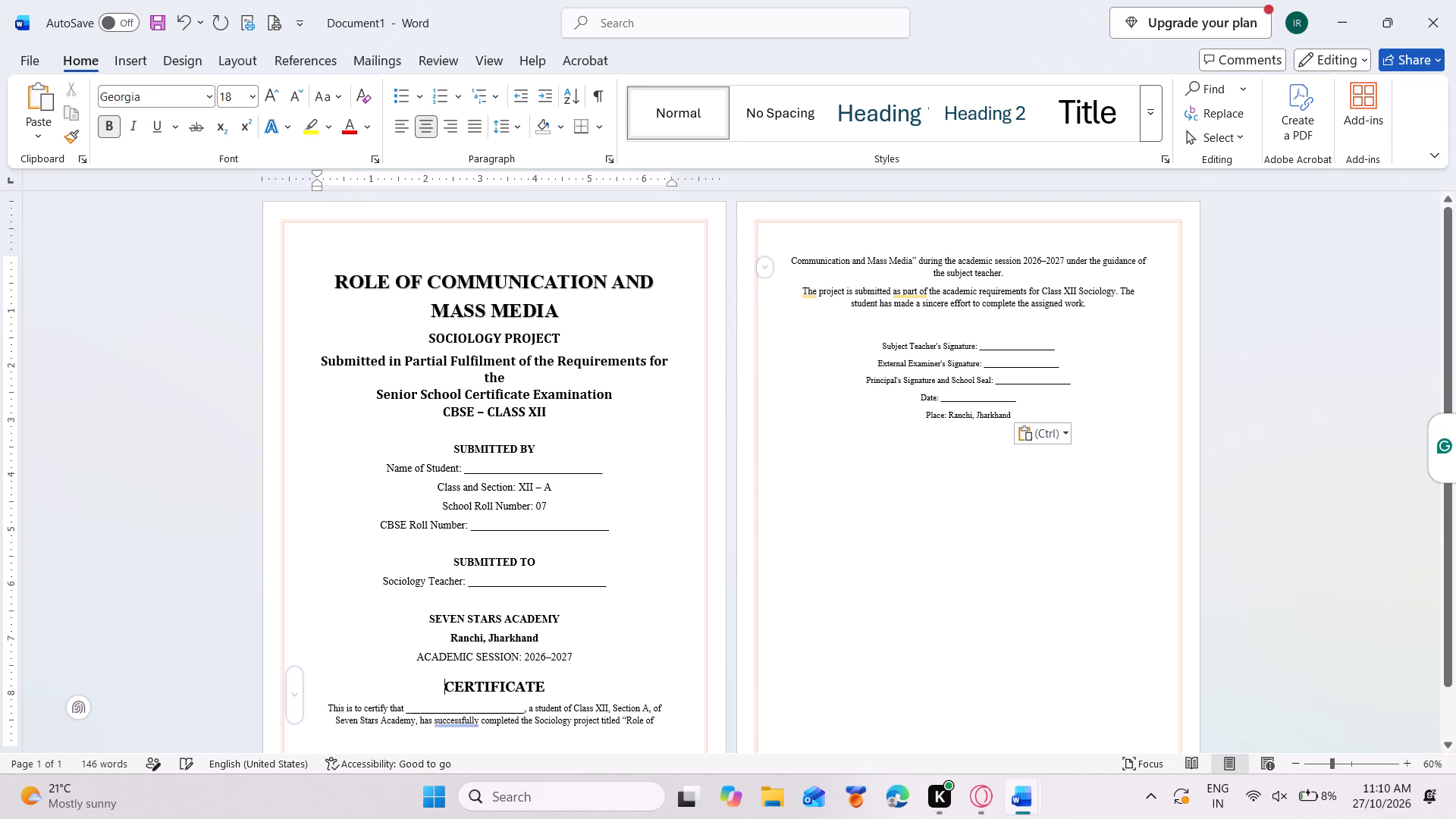
{"action": "left_click", "coordinate": [137, 66]}
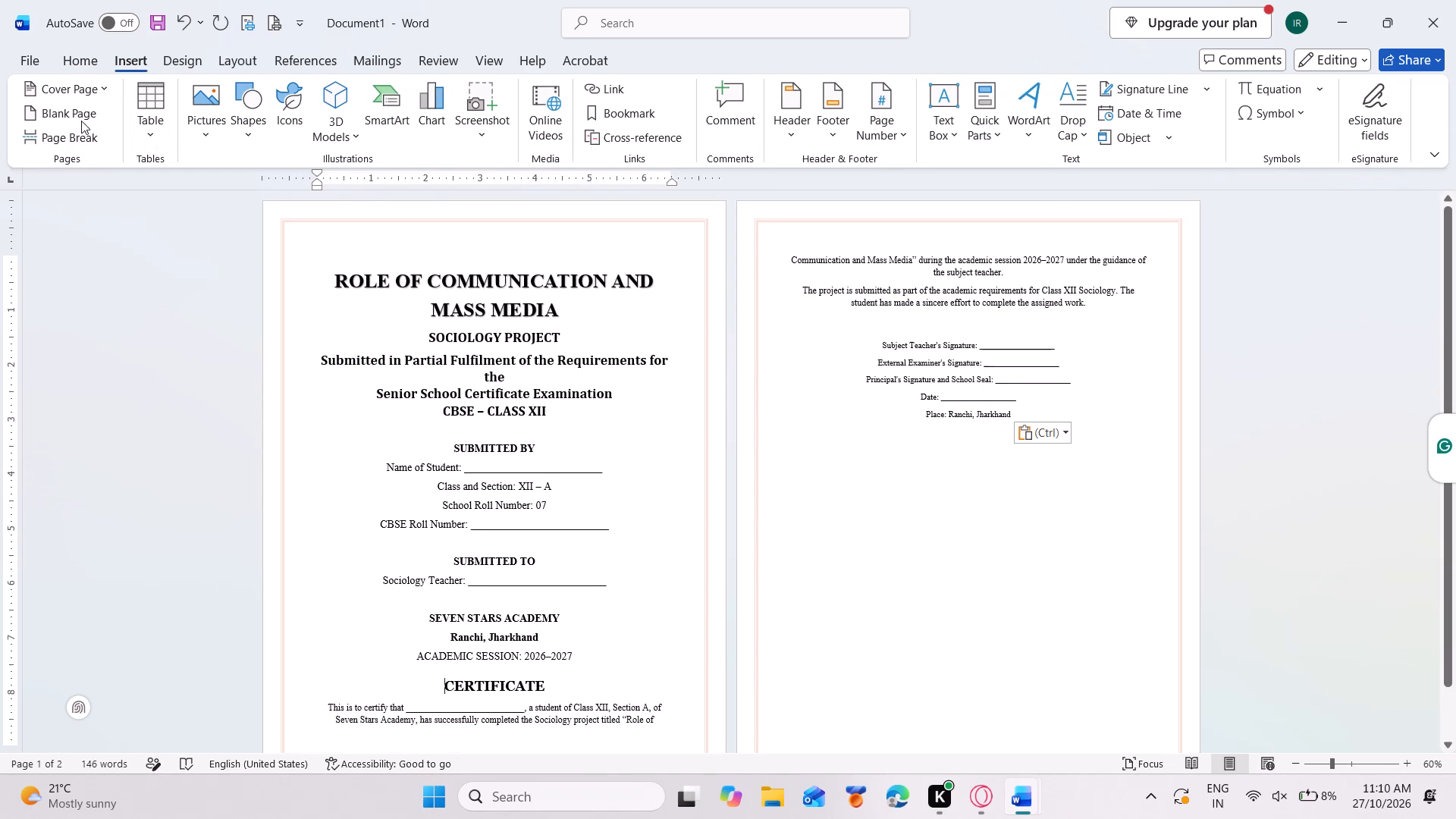
{"action": "left_click", "coordinate": [64, 130]}
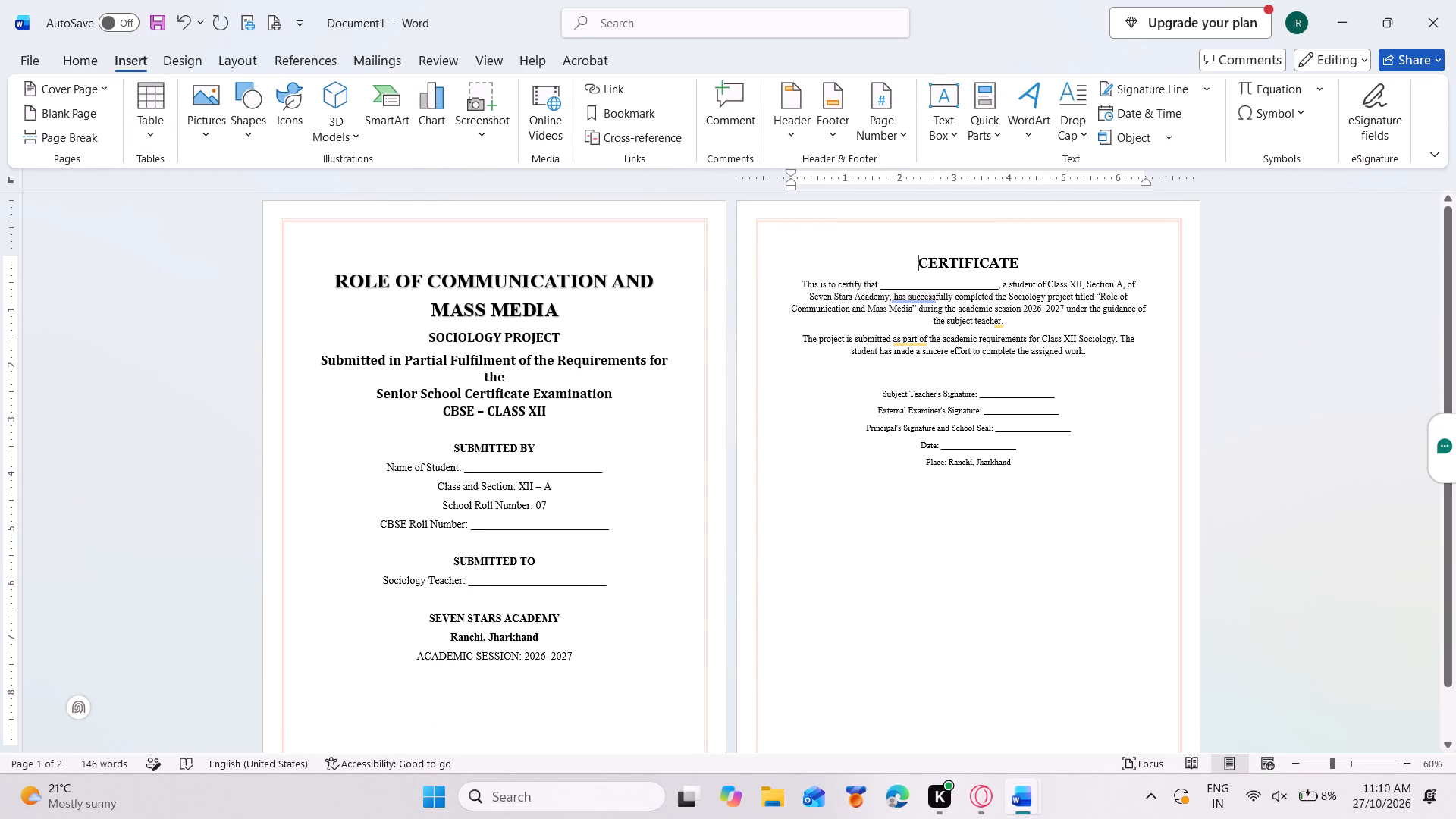
{"action": "left_click", "coordinate": [134, 241]}
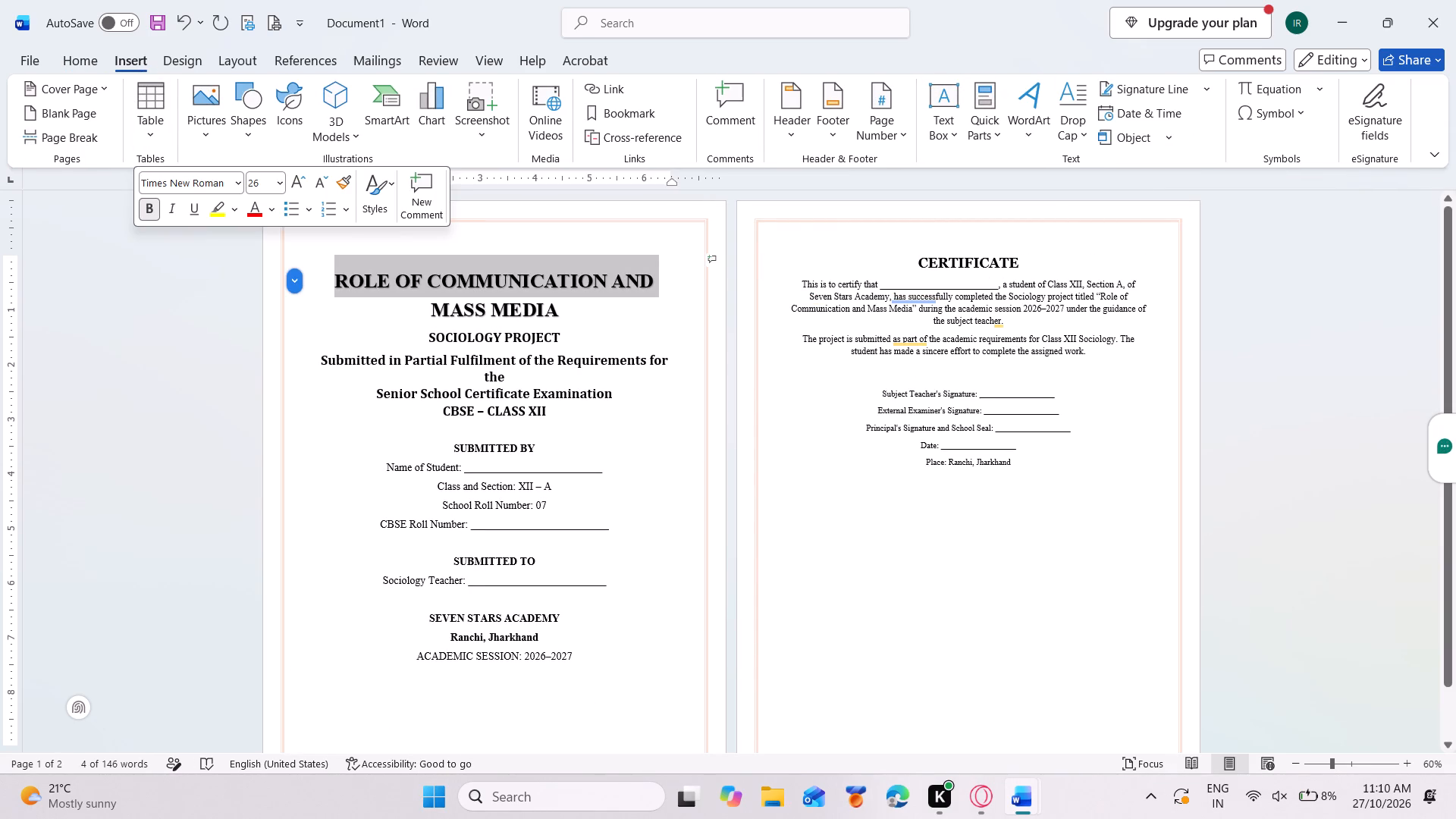
{"action": "left_click", "coordinate": [162, 231]}
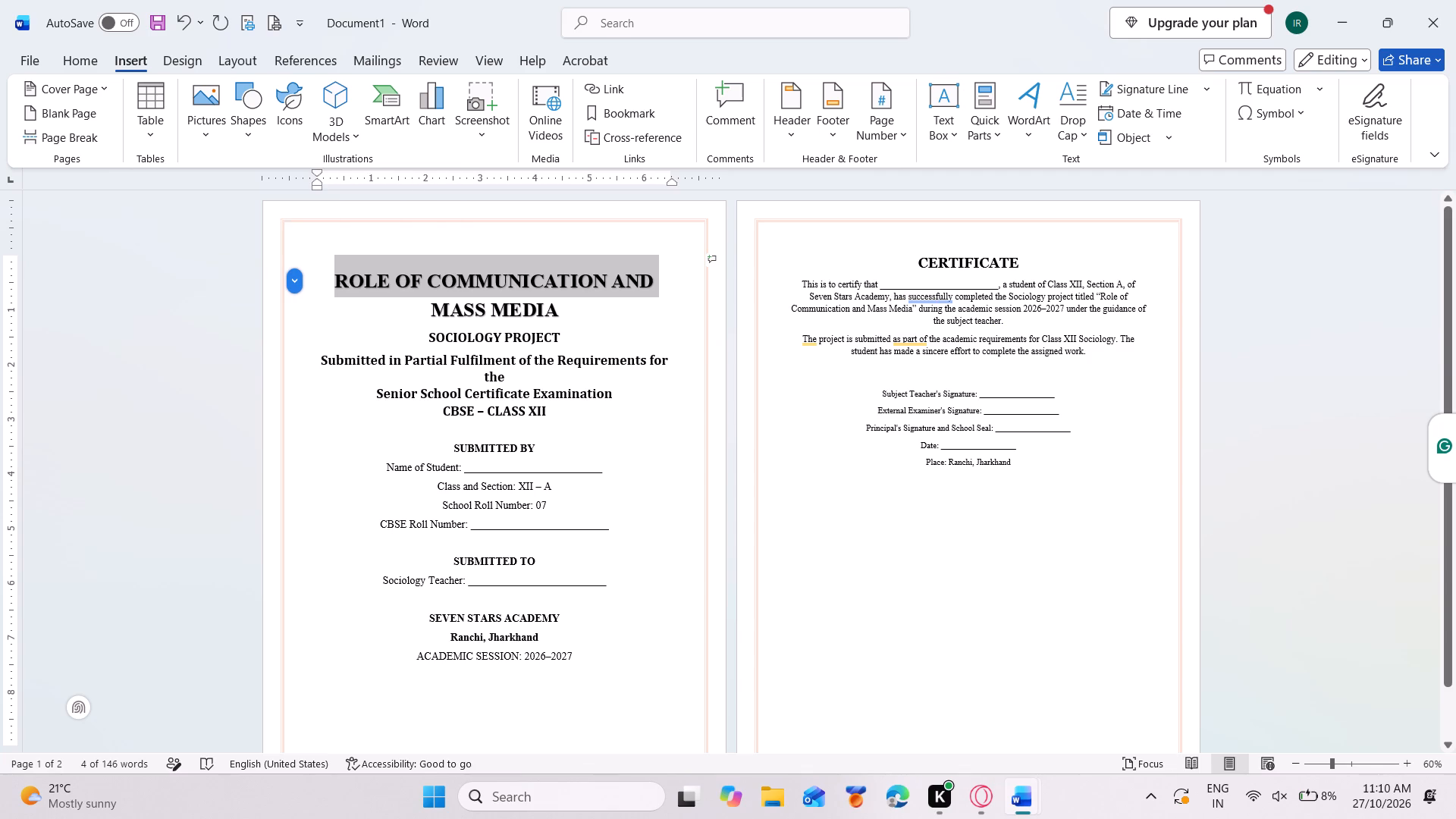
Copy the whole ACKNOWLEDGEMENT section from the source document and paste it below the certificate's "Place: Ranchi, Jharkhand" line in Document1.
{"action": "left_click", "coordinate": [1017, 466]}
{"action": "key", "text": "shift+Return"}
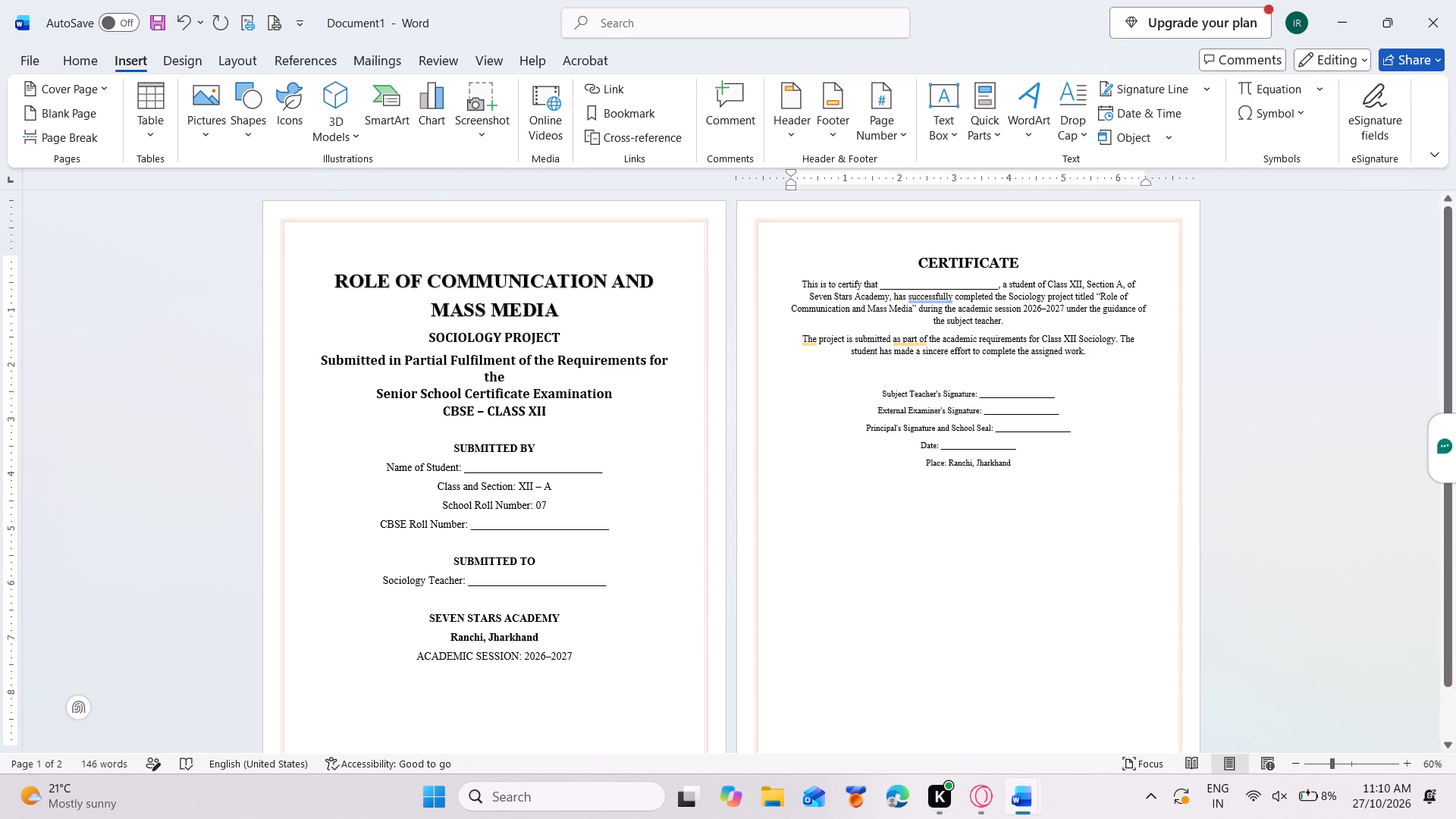
{"action": "left_click", "coordinate": [920, 746]}
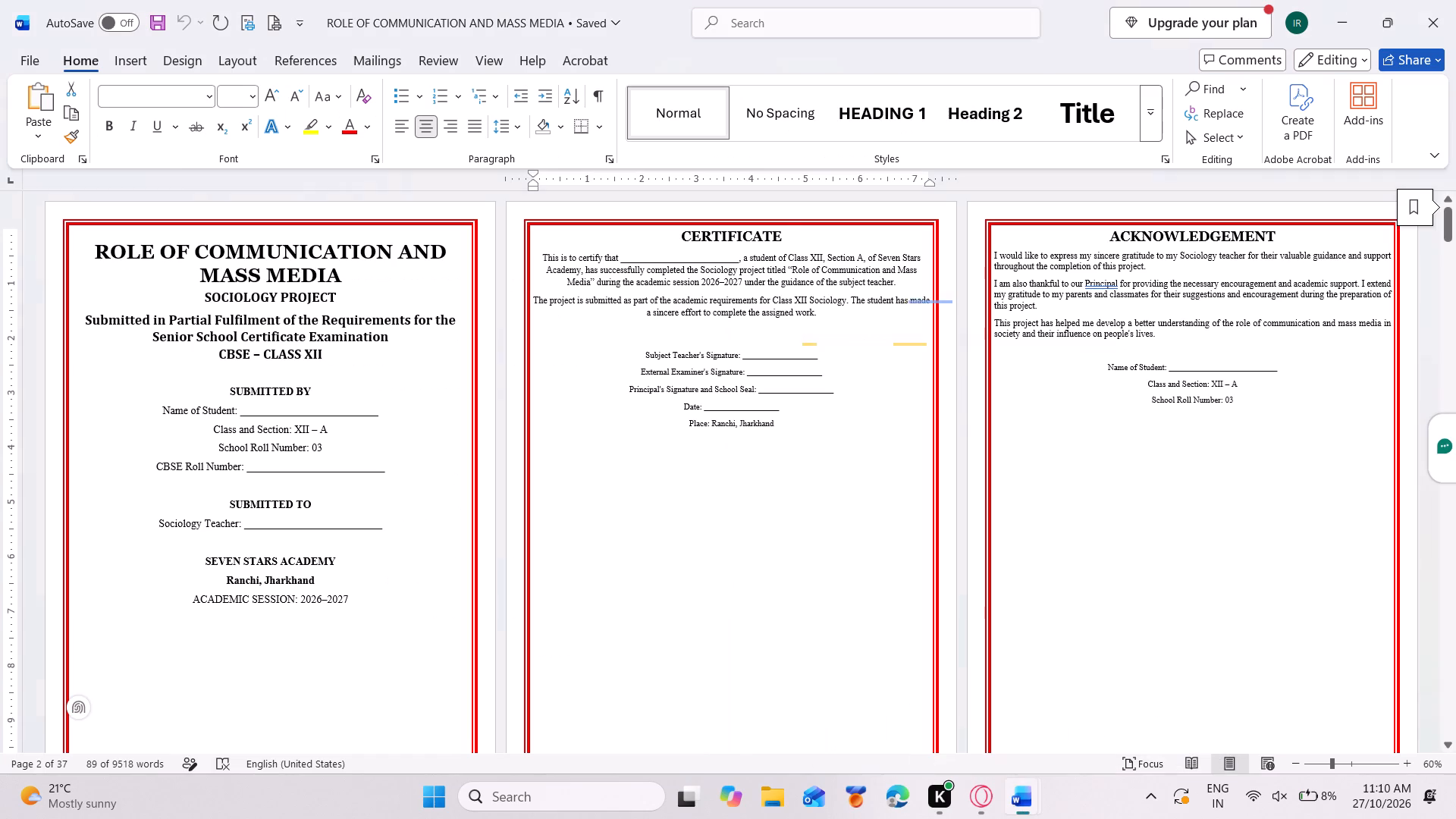
{"action": "left_click", "coordinate": [1107, 238]}
{"action": "left_click_drag", "start_coordinate": [1107, 238], "coordinate": [1247, 404]}
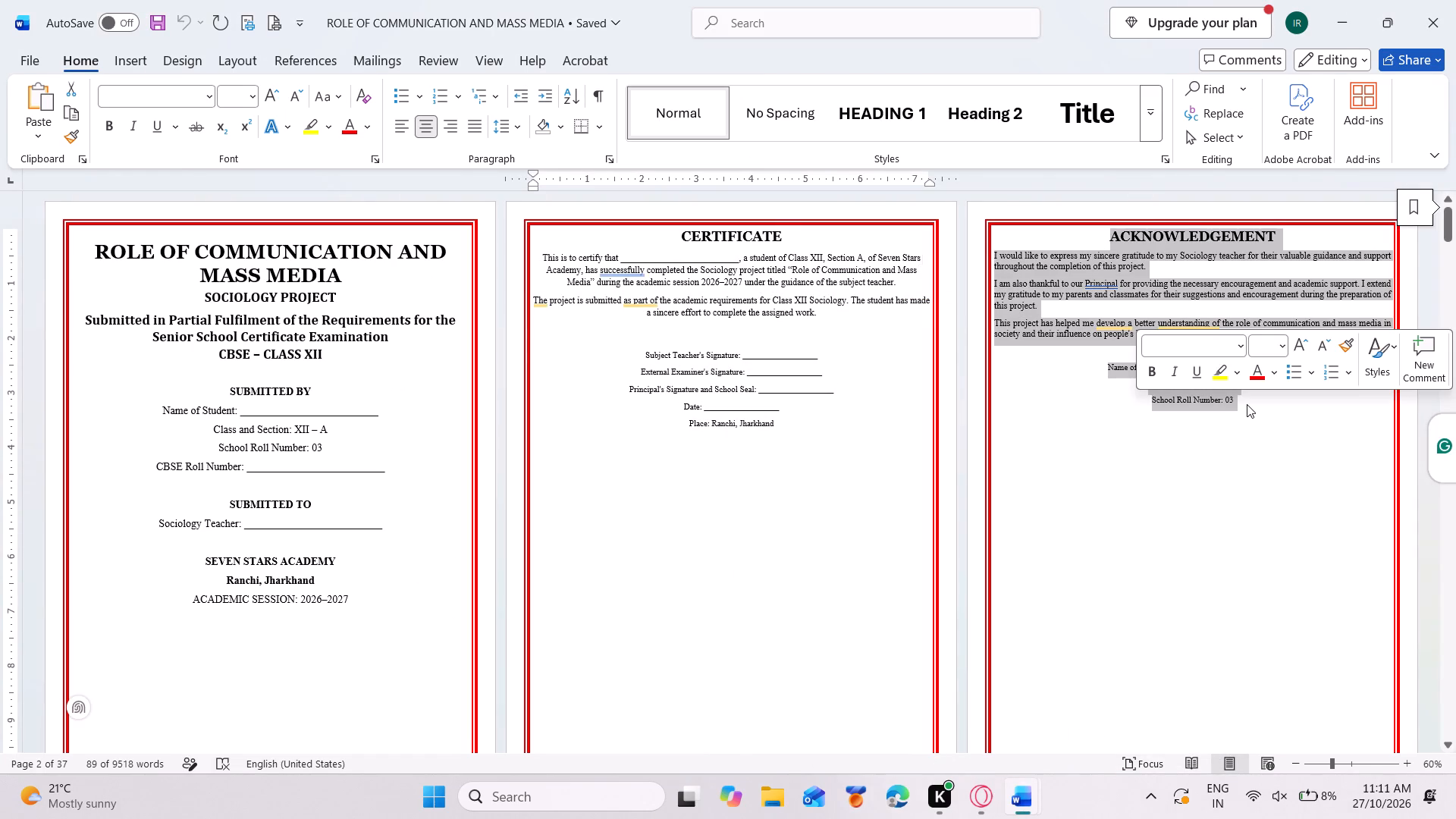
{"action": "key", "text": "ctrl+c"}
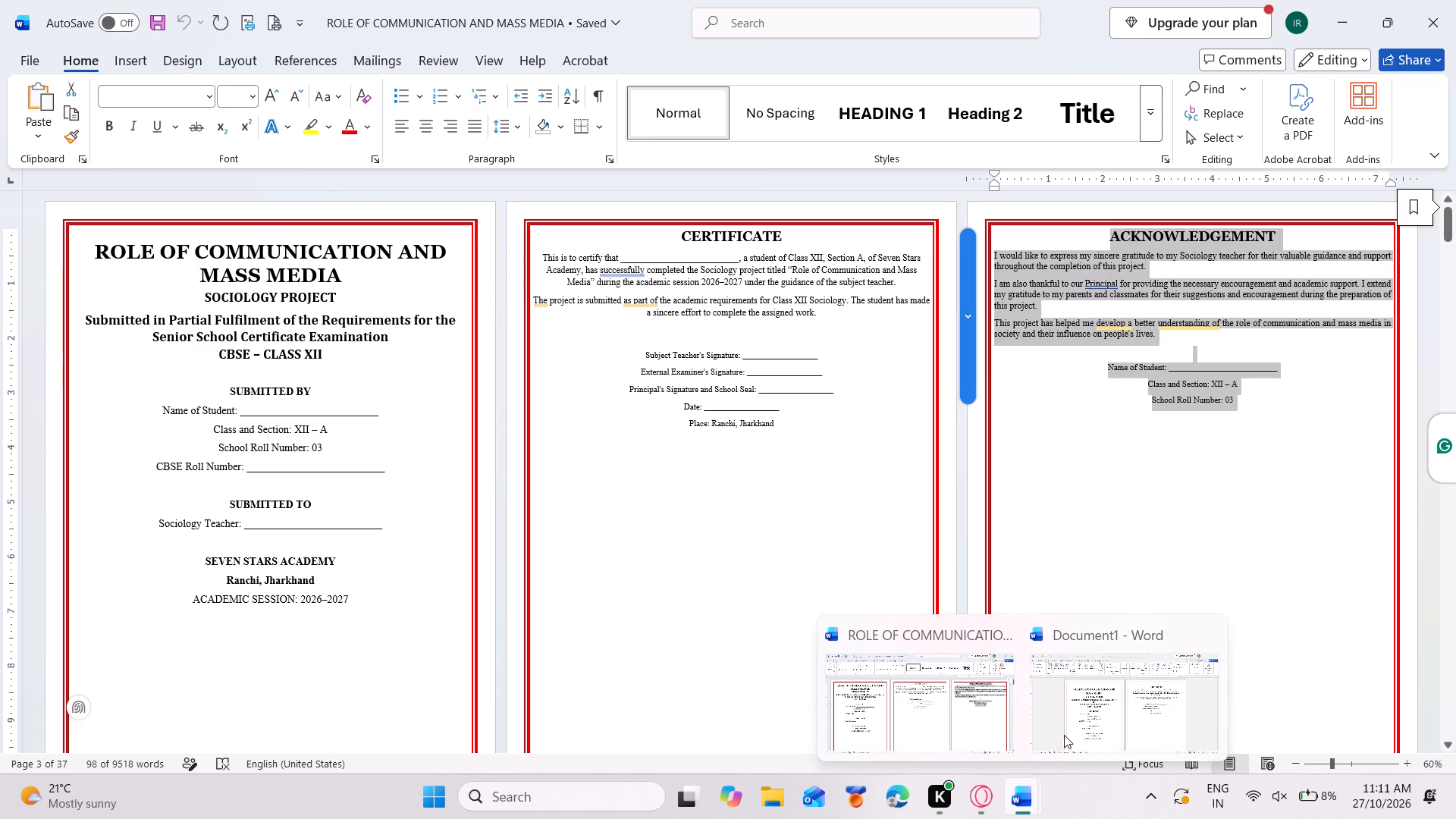
{"action": "left_click", "coordinate": [1068, 729]}
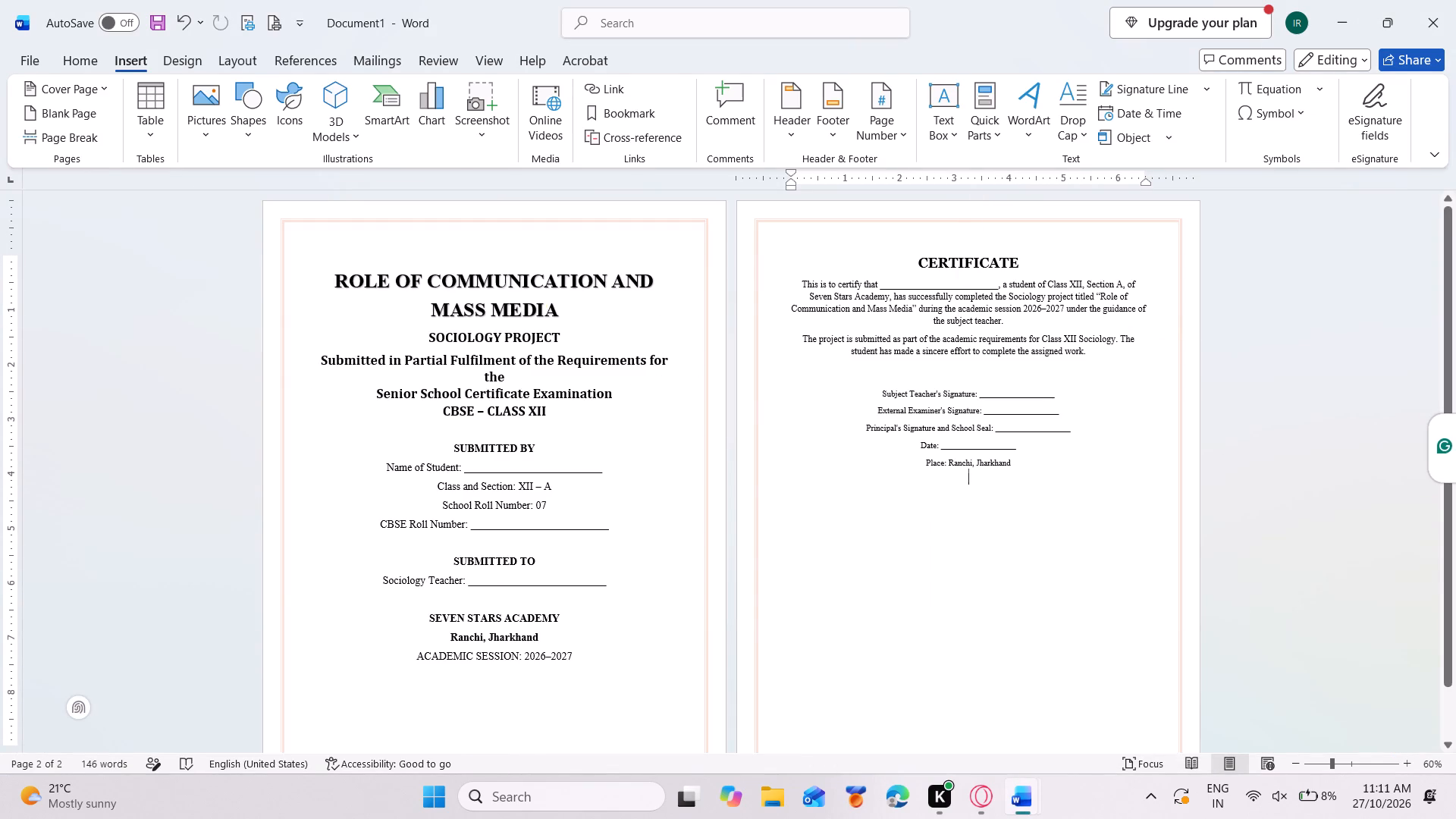
{"action": "key", "text": "shift+Return"}
{"action": "key", "text": "ctrl+c"}
{"action": "key", "text": "ctrl+v"}
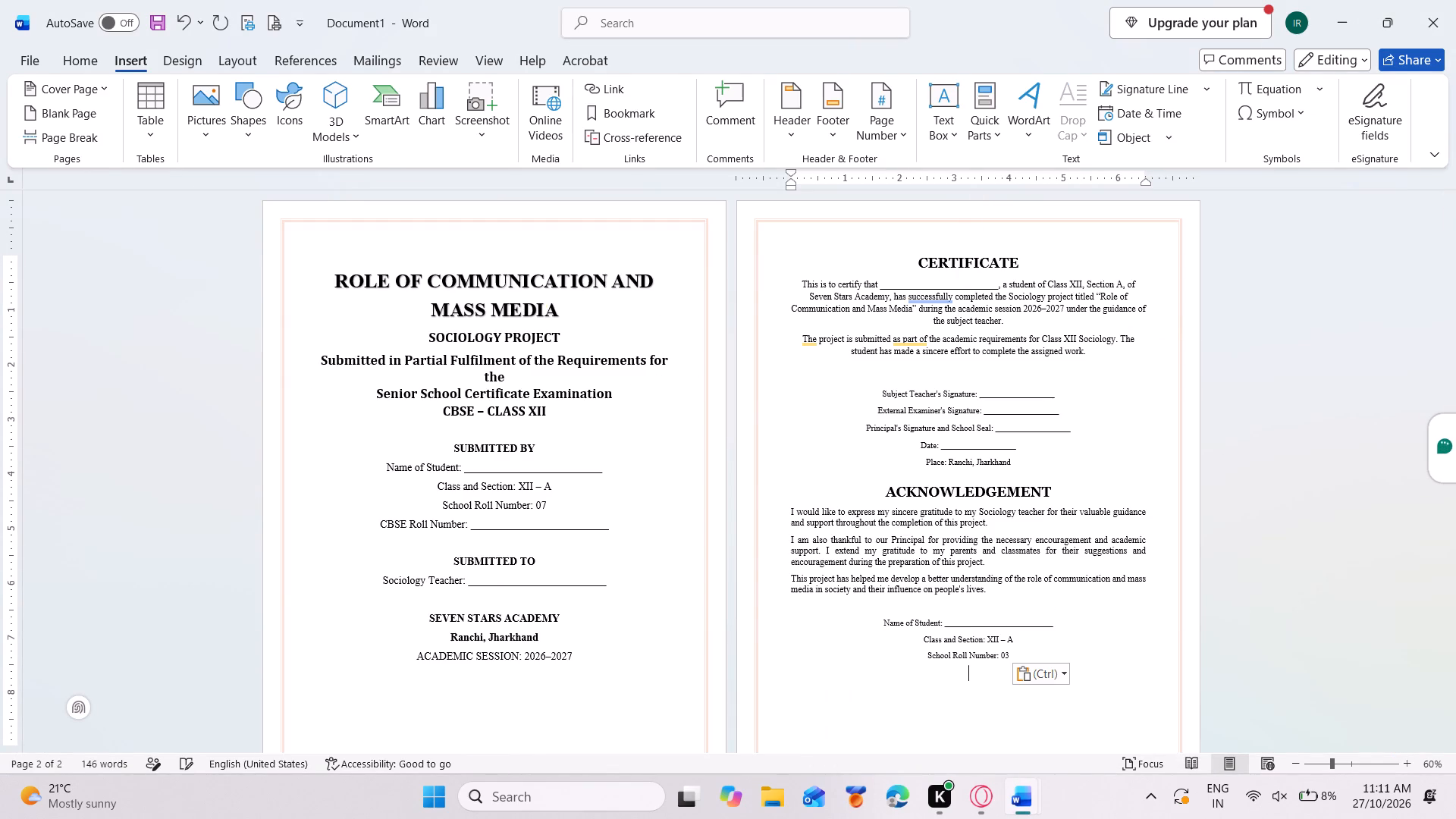
Insert a page break before the ACKNOWLEDGEMENT heading in Document1.
{"action": "left_click", "coordinate": [883, 491]}
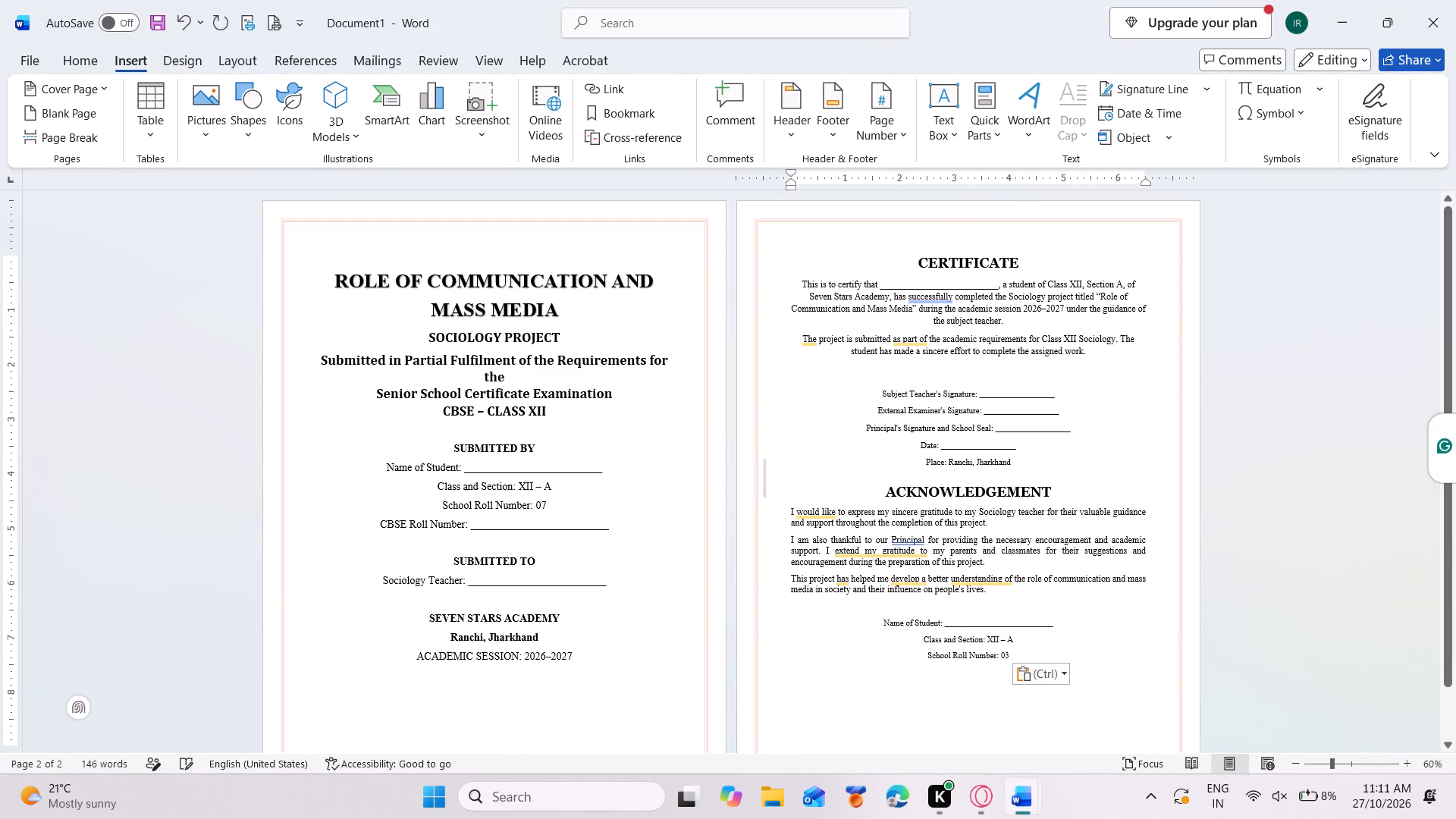
{"action": "left_click", "coordinate": [98, 136]}
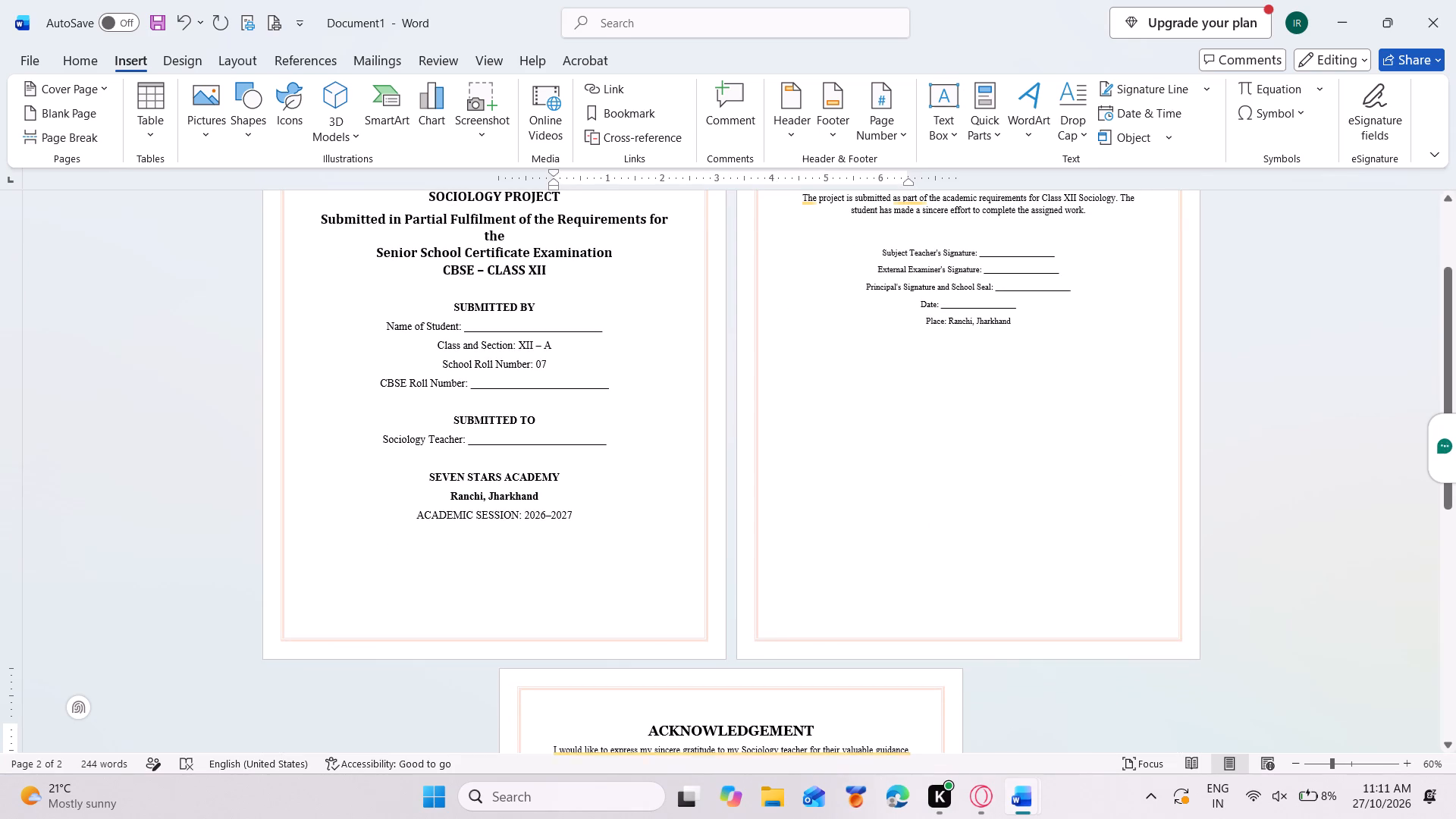
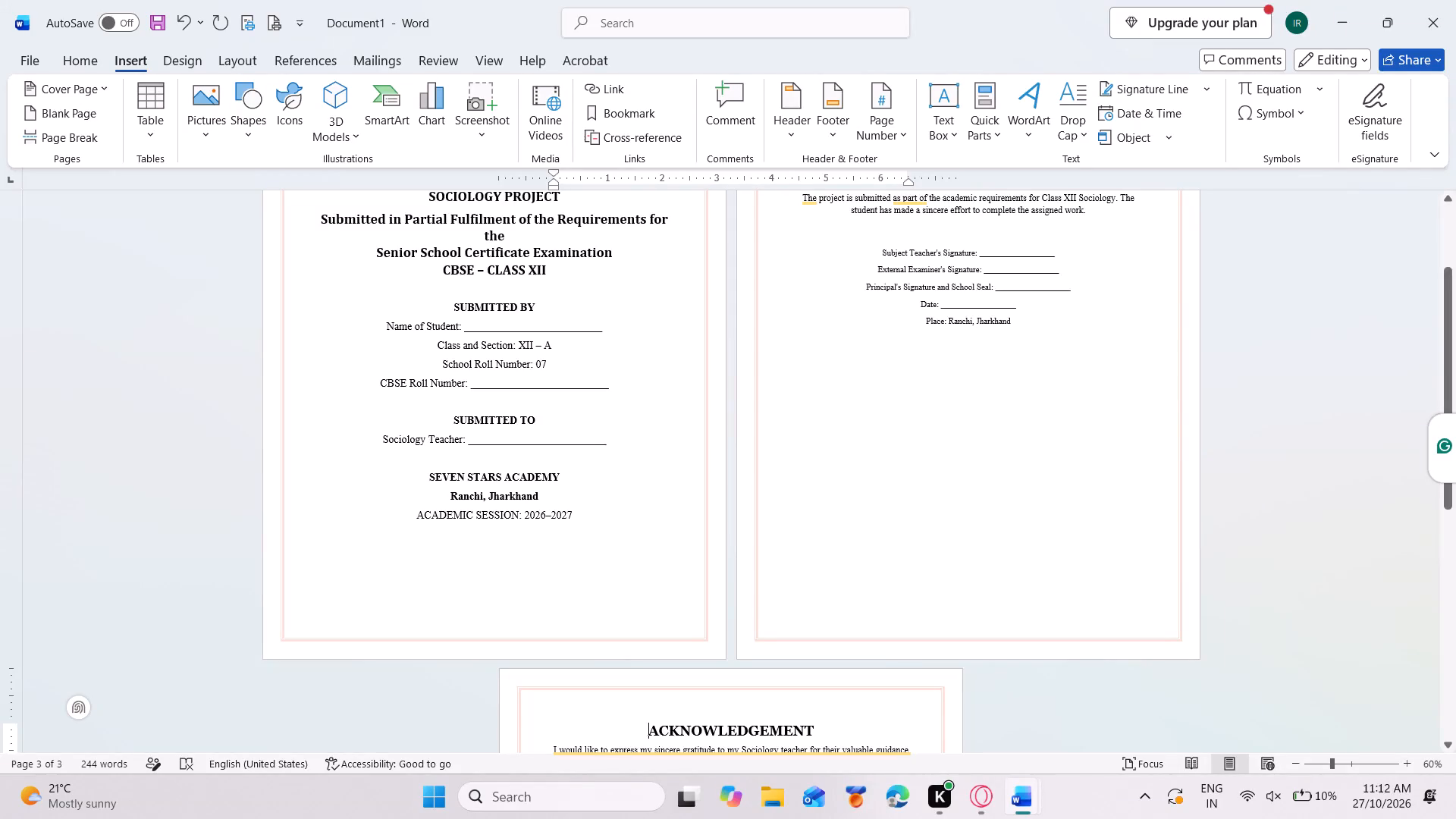
{"action": "scroll", "coordinate": [1054, 646], "scroll_direction": "down", "scroll_amount": 3}
{"action": "left_click", "coordinate": [783, 571]}
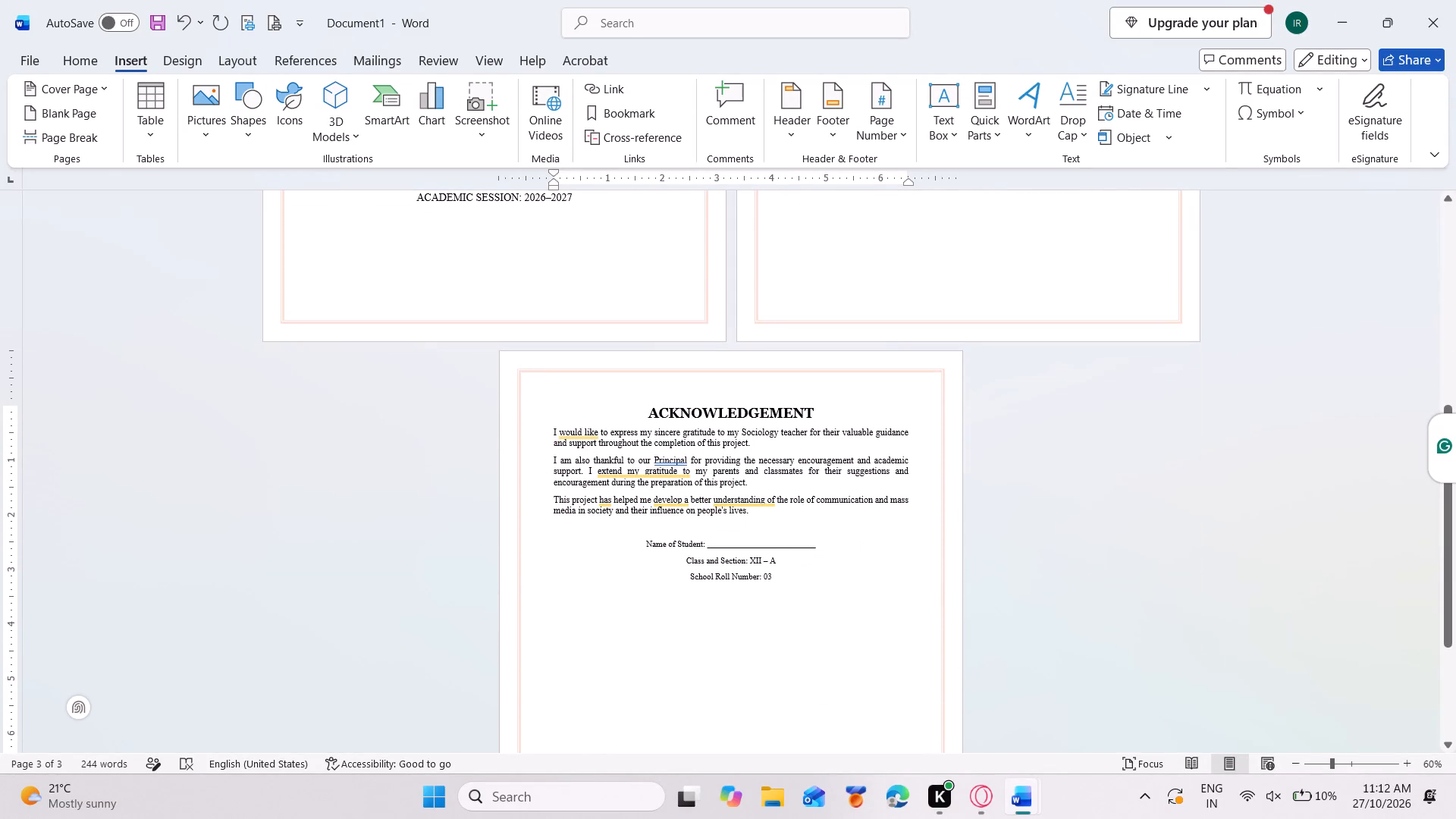
{"action": "left_click", "coordinate": [778, 575]}
{"action": "key", "text": "BackSpace"}
{"action": "key", "text": "7"}
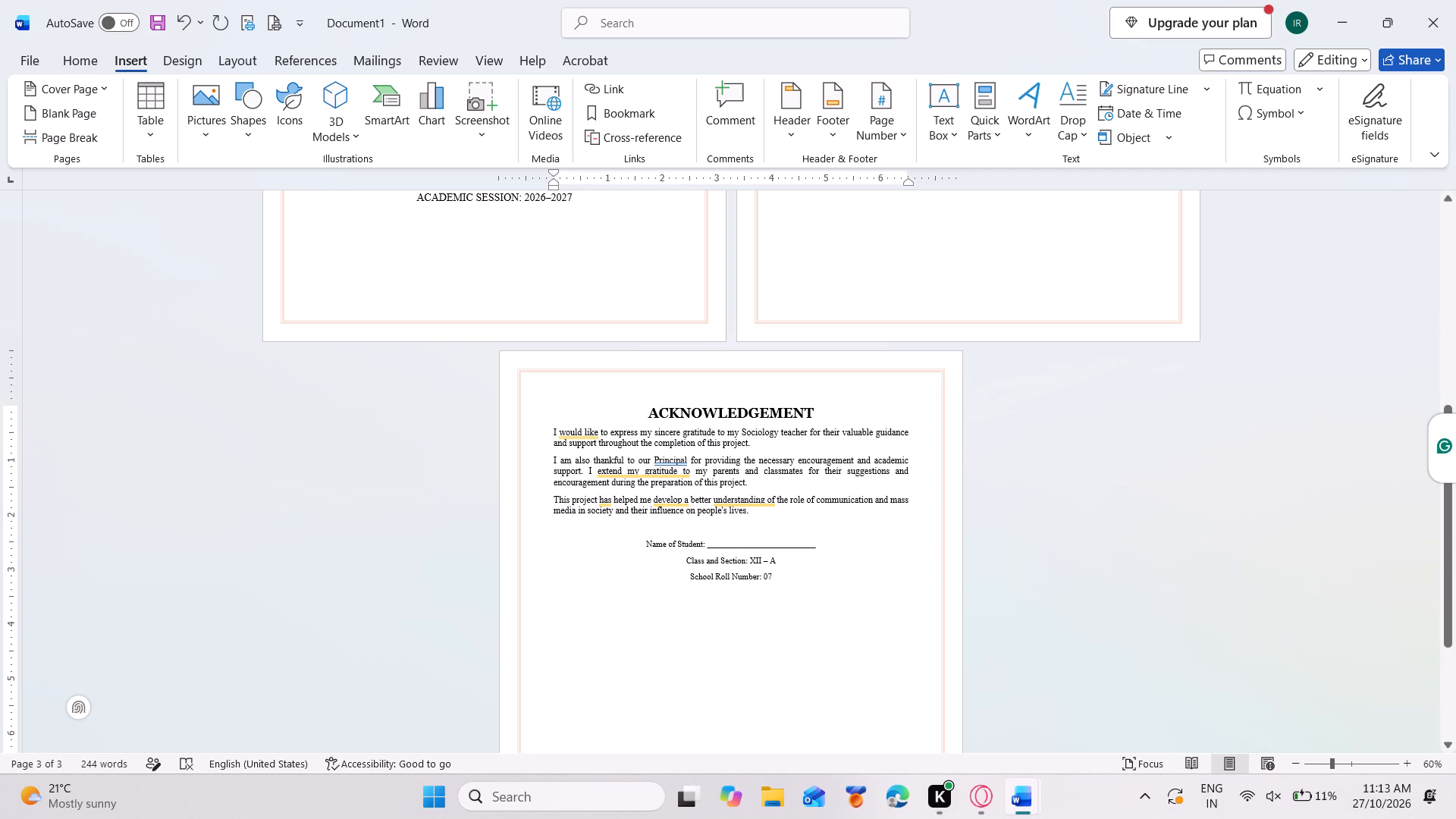
{"action": "left_click", "coordinate": [949, 752]}
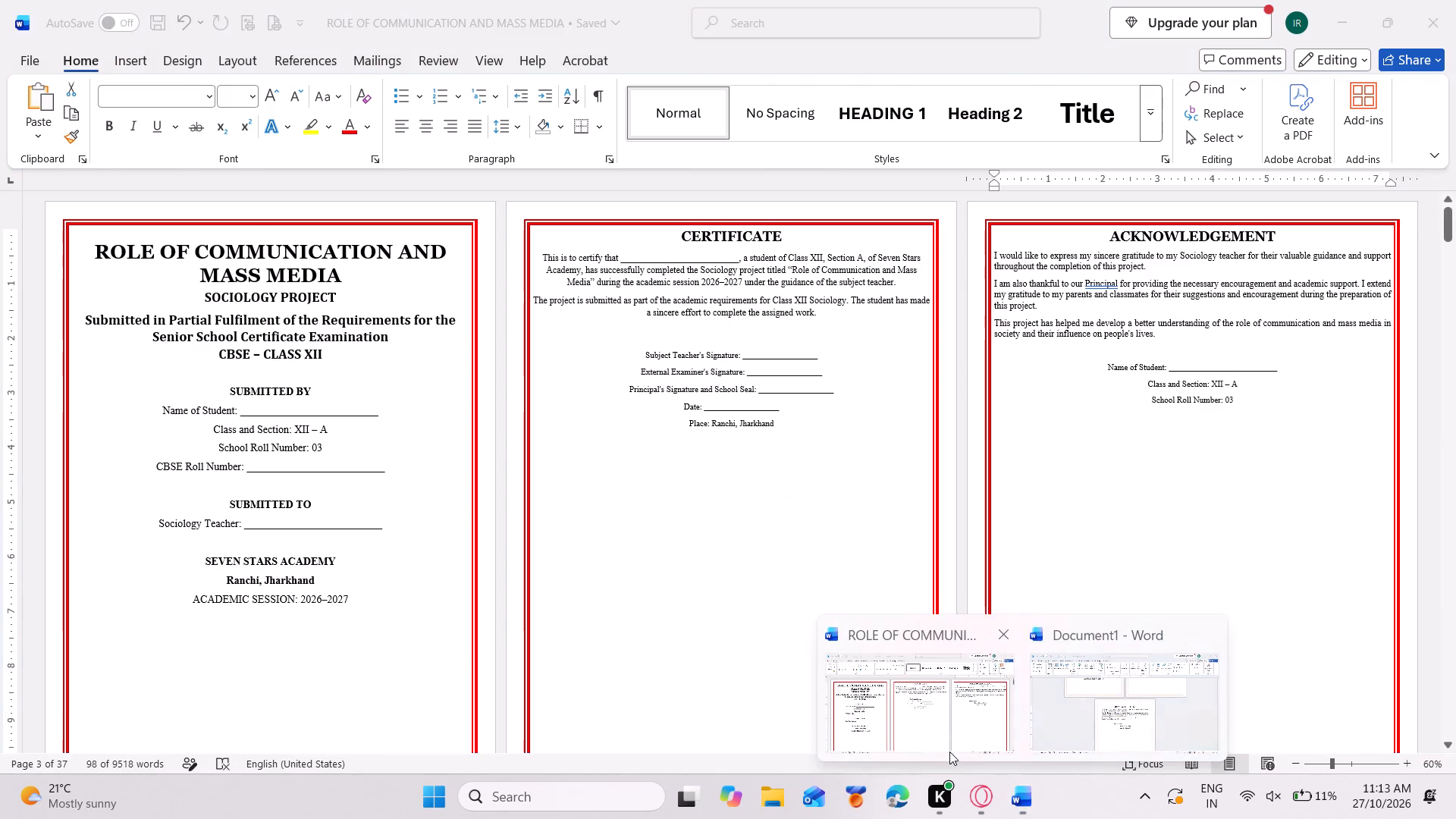
{"action": "scroll", "coordinate": [852, 597], "scroll_direction": "down", "scroll_amount": 6}
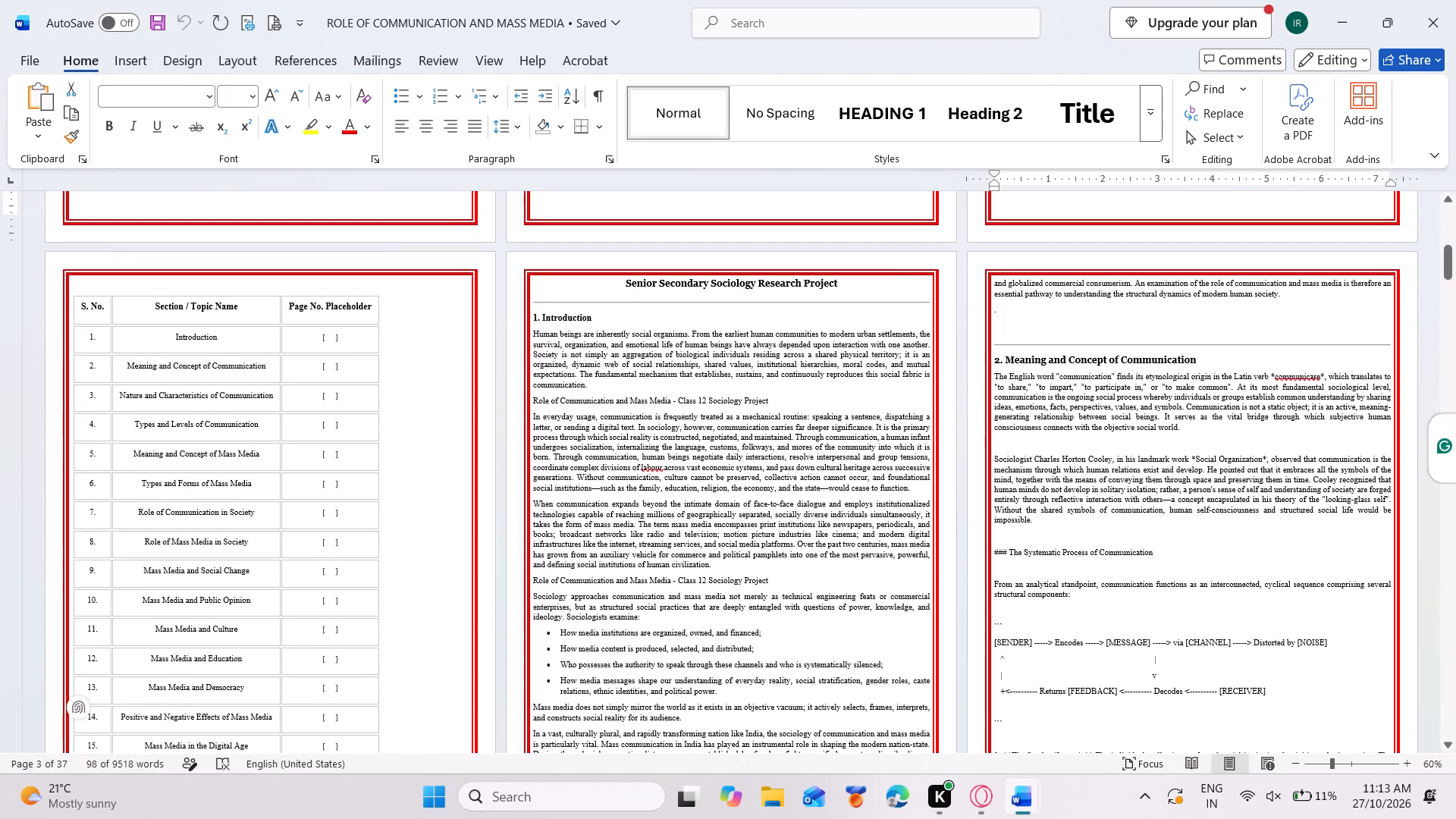
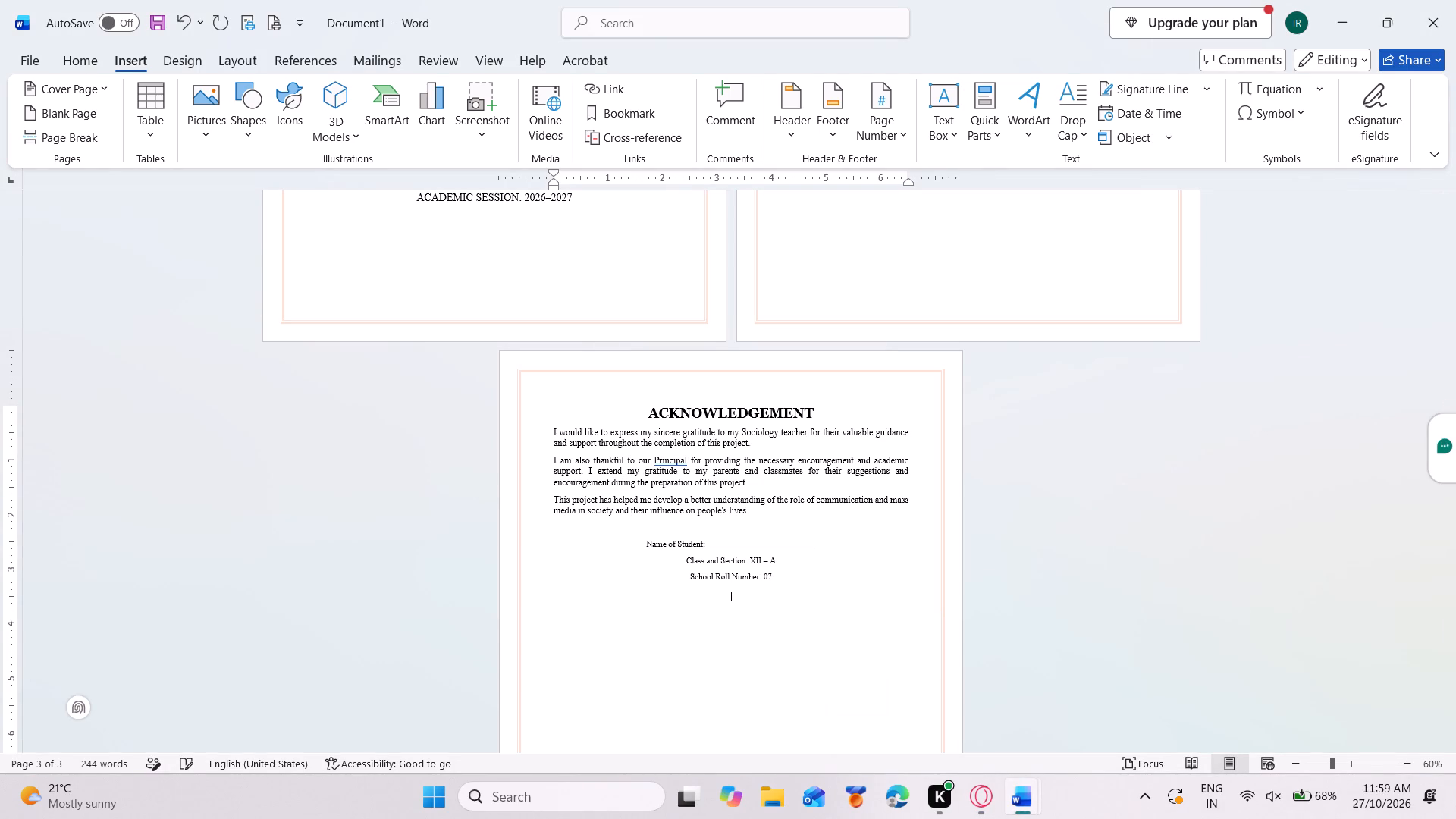
{"action": "type", "text": "INDEX"}
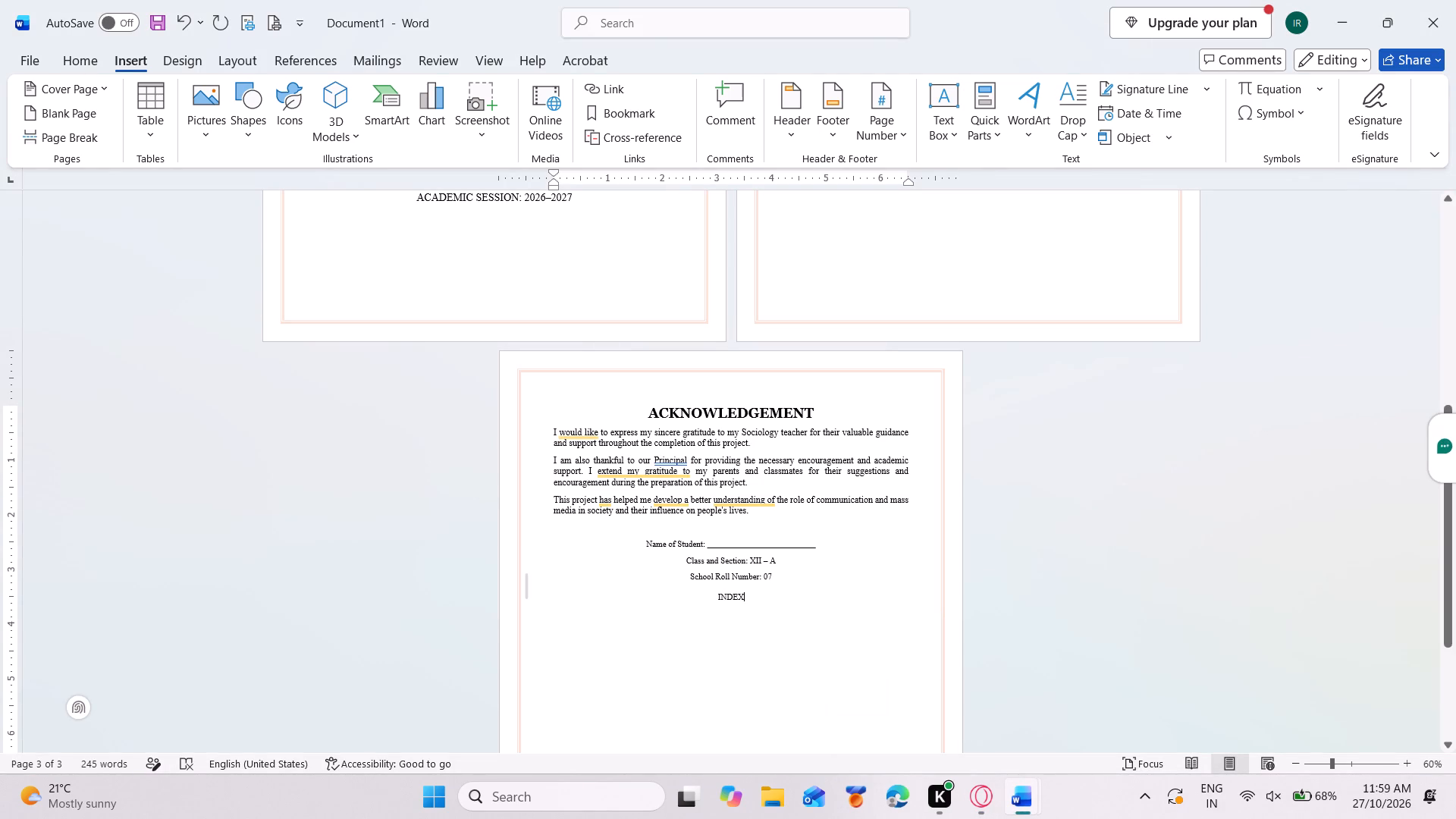
Format the INDEX heading as bold 18 pt Georgia, checking the font of the ACKNOWLEDGEMENT heading for reference.
{"action": "left_click", "coordinate": [749, 598]}
{"action": "left_click_drag", "start_coordinate": [749, 598], "coordinate": [714, 600]}
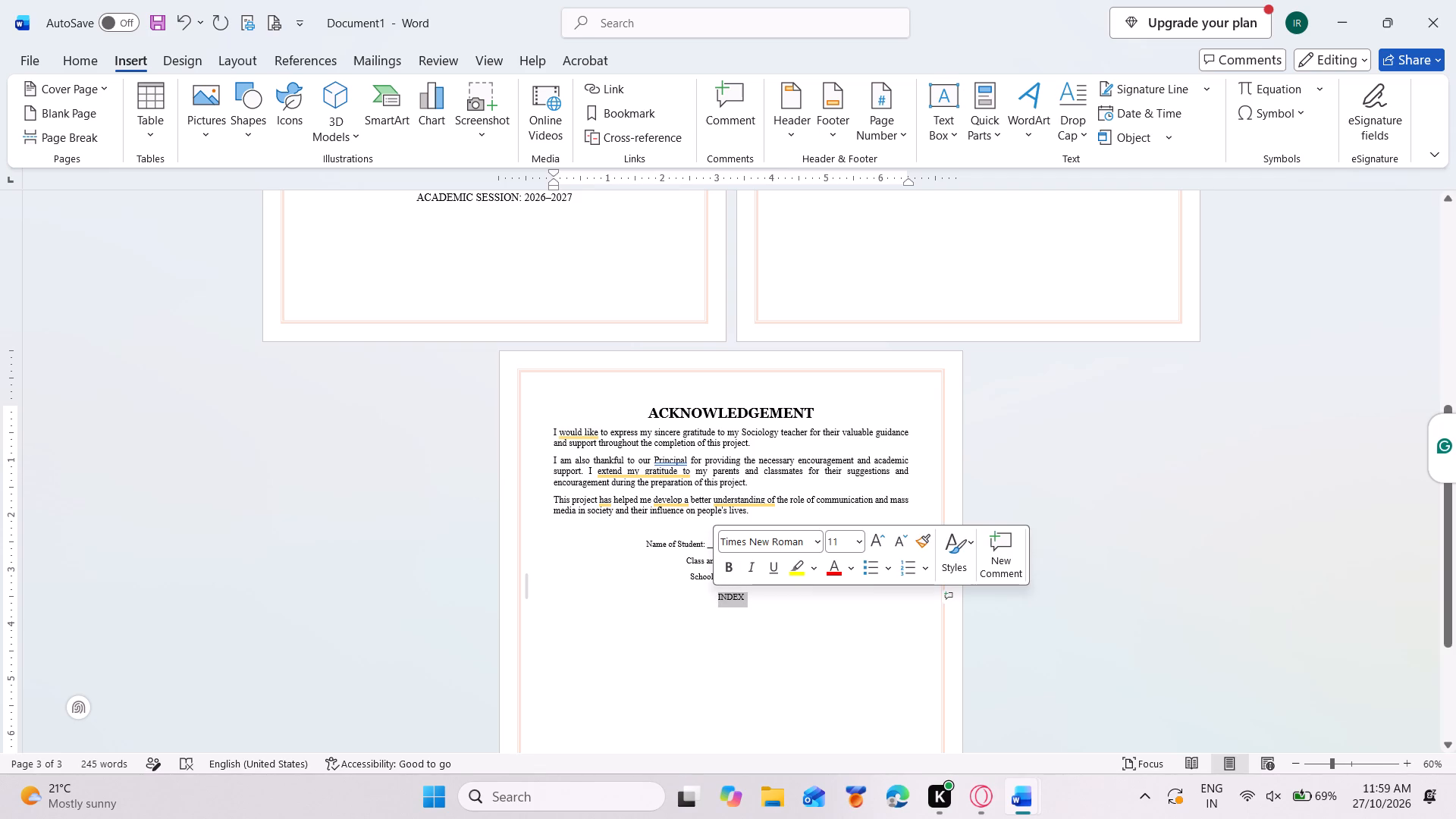
{"action": "left_click", "coordinate": [732, 575]}
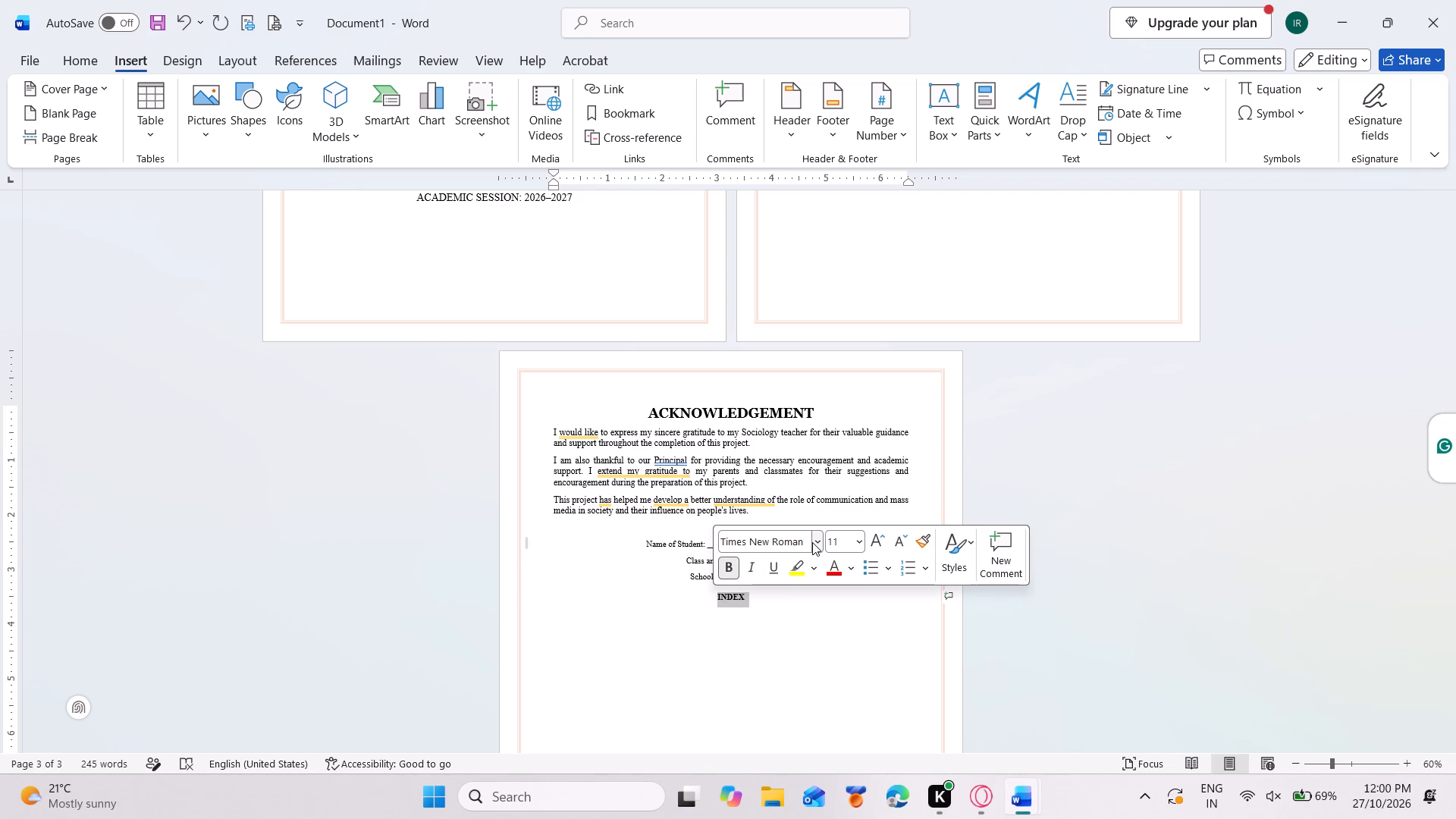
{"action": "left_click", "coordinate": [812, 542]}
{"action": "left_click", "coordinate": [859, 543]}
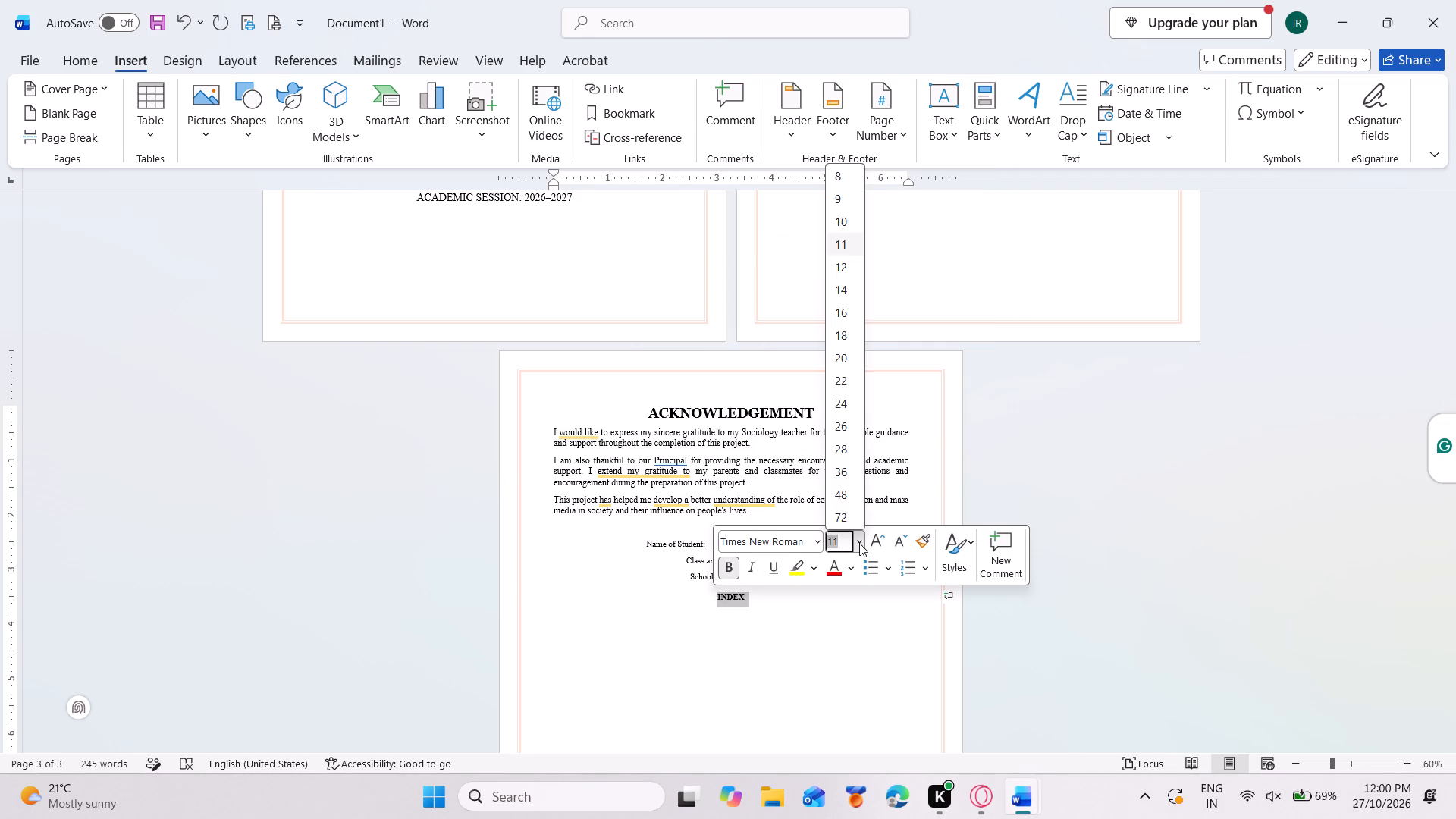
{"action": "left_click", "coordinate": [844, 327]}
{"action": "left_click", "coordinate": [809, 405]}
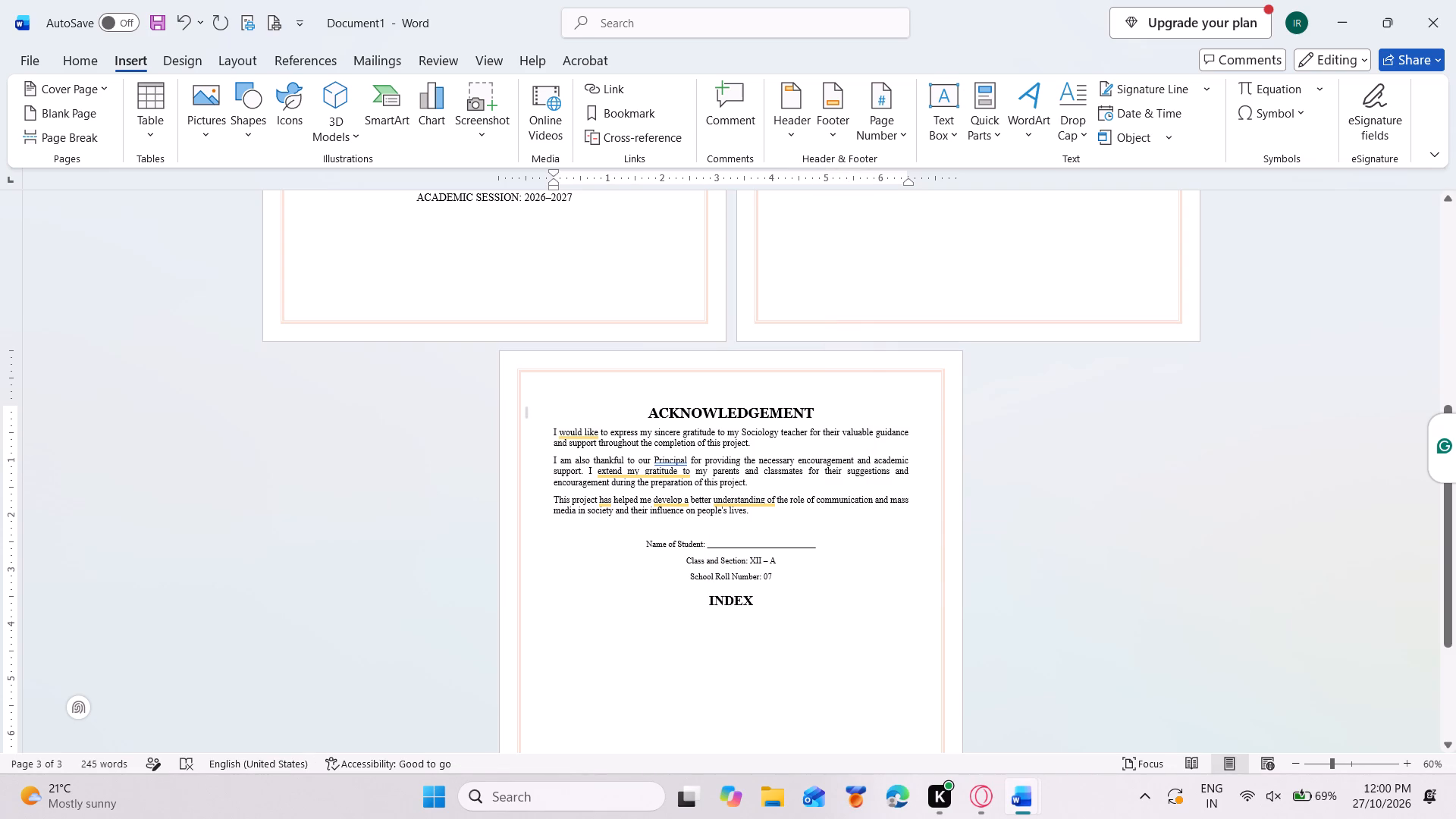
{"action": "left_click", "coordinate": [806, 413]}
{"action": "left_click", "coordinate": [85, 58]}
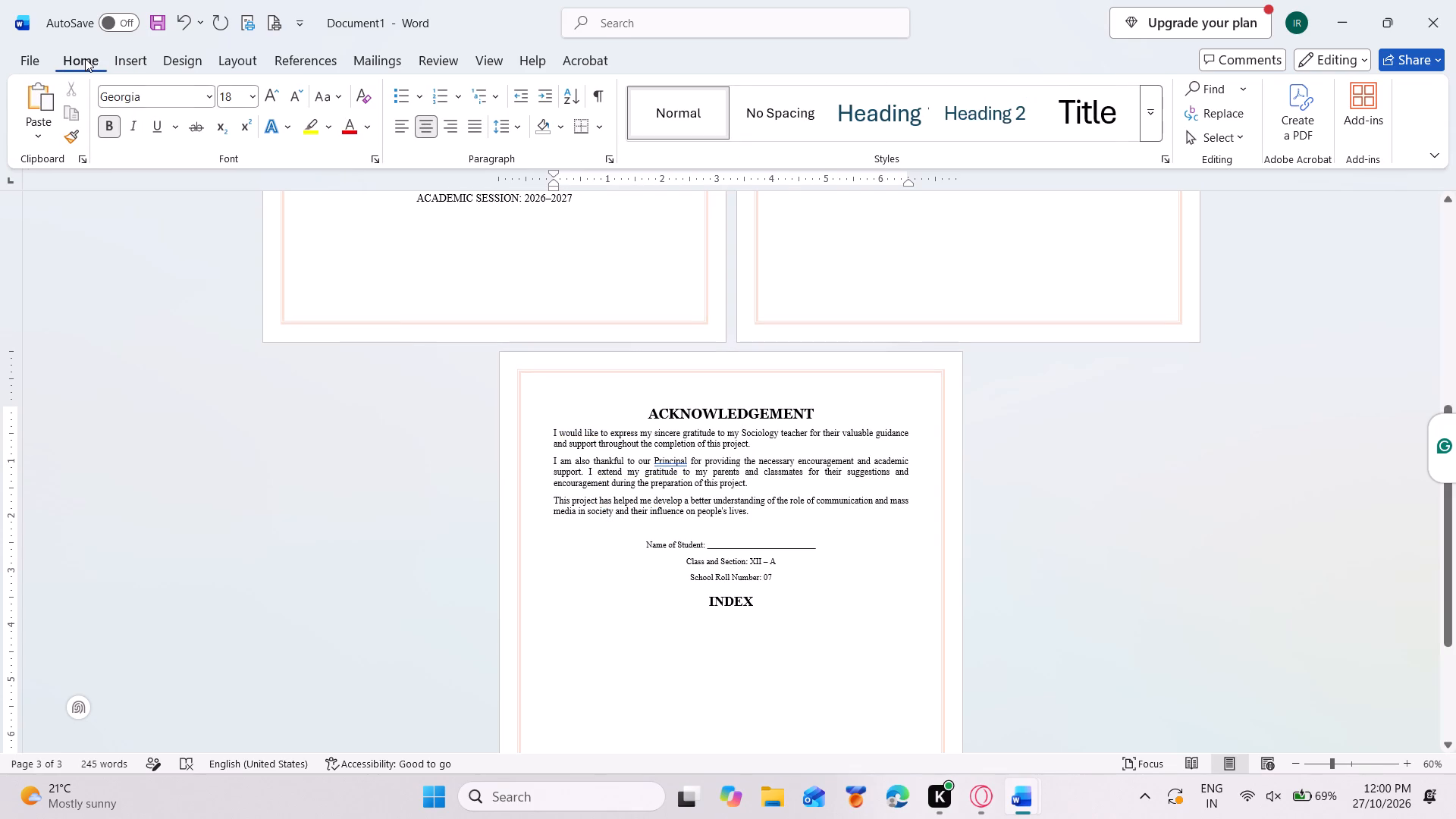
{"action": "left_click", "coordinate": [760, 602]}
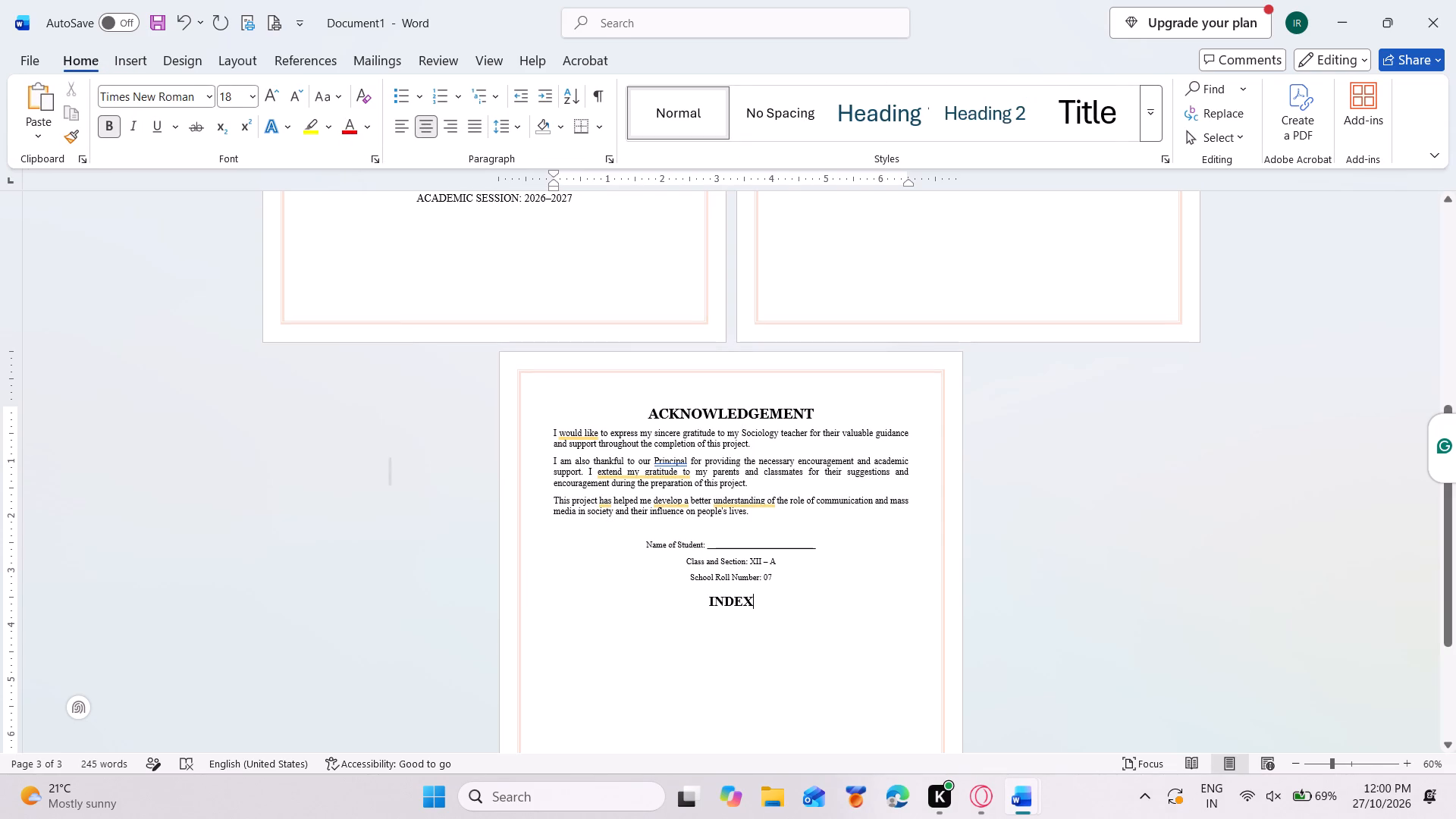
{"action": "left_click_drag", "start_coordinate": [755, 604], "coordinate": [706, 604]}
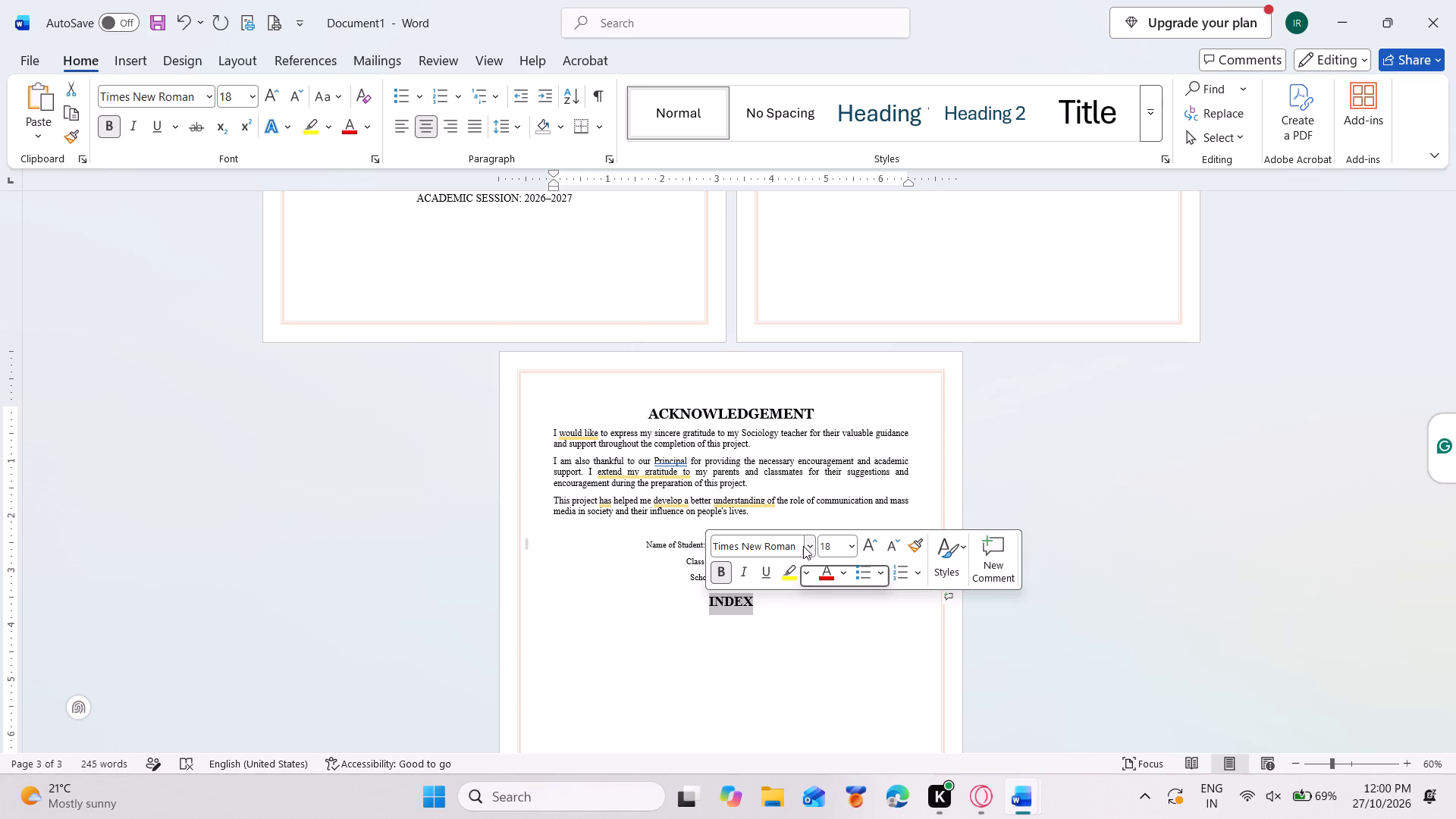
{"action": "left_click", "coordinate": [810, 547]}
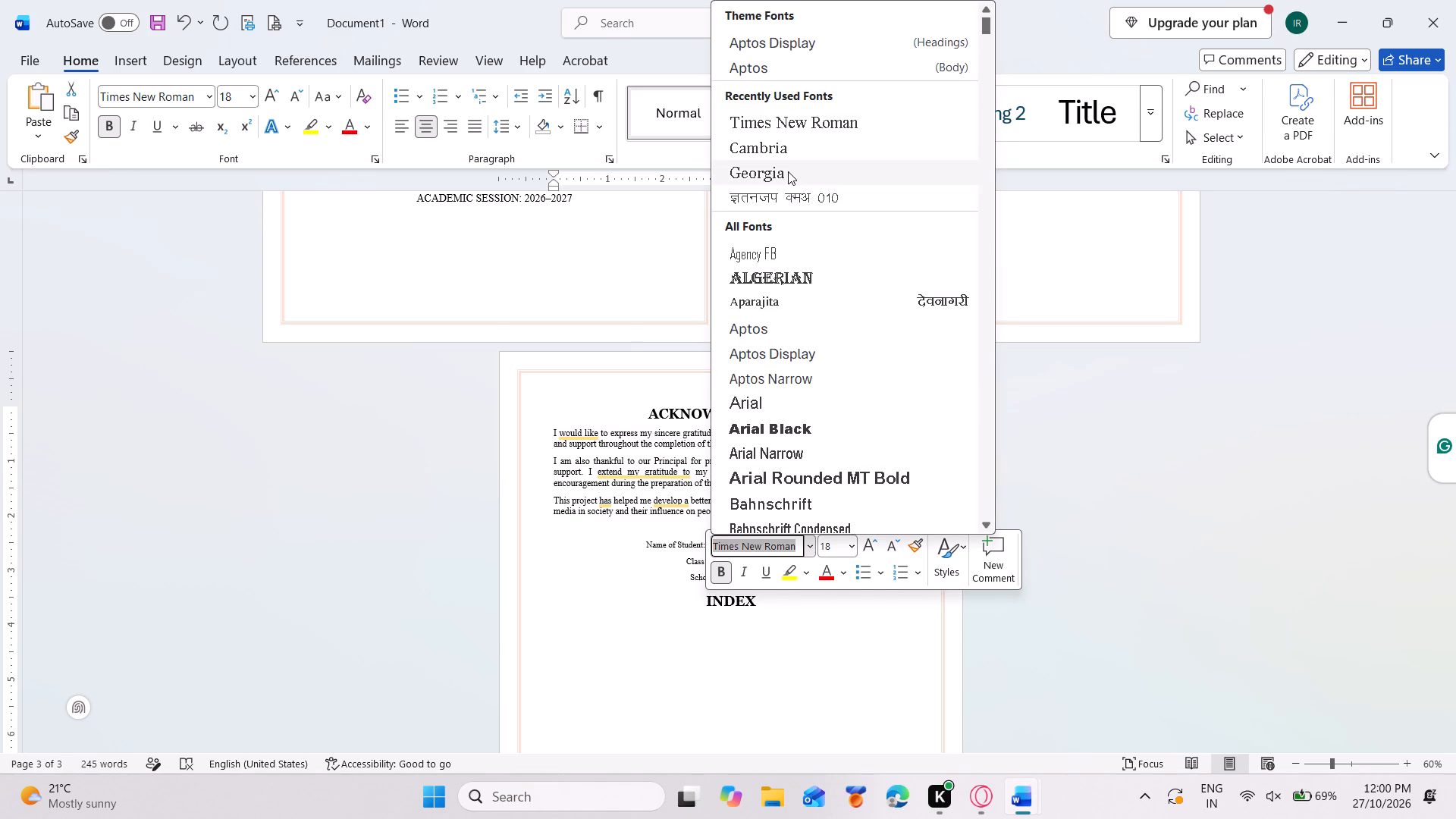
{"action": "left_click", "coordinate": [788, 171]}
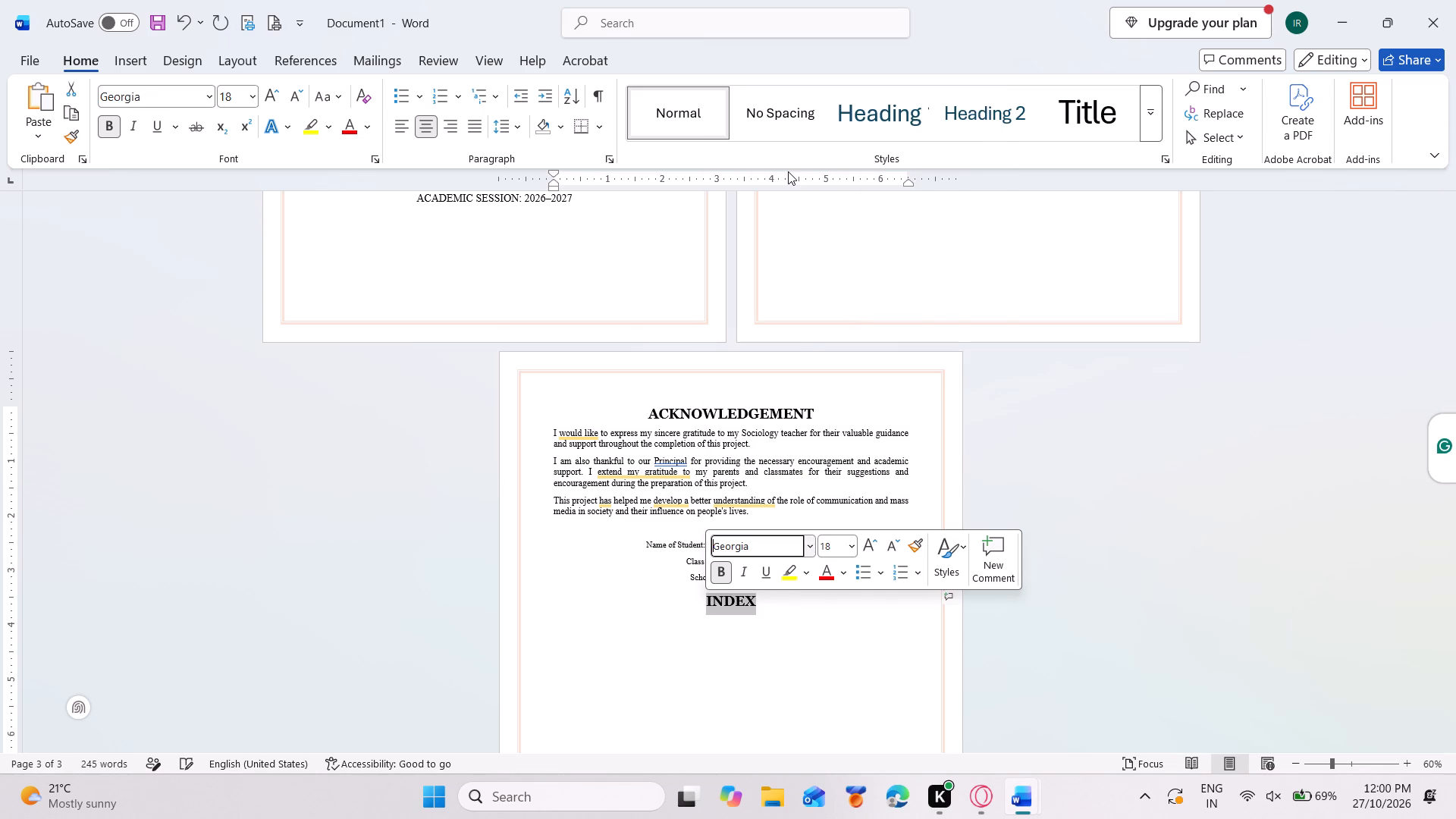
{"action": "left_click", "coordinate": [1047, 461]}
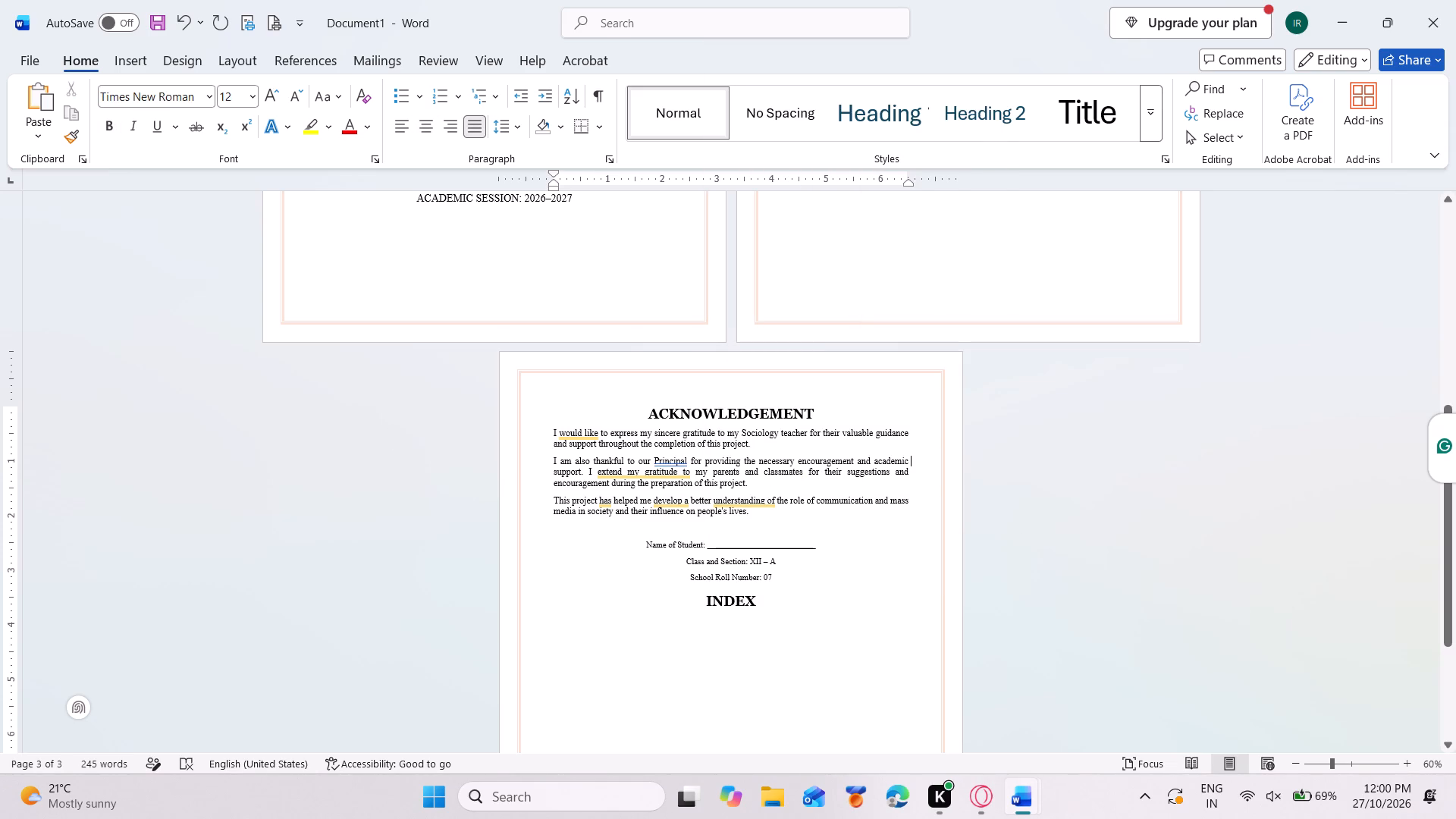
Paste the copied index table on a new line below the INDEX heading.
{"action": "left_click", "coordinate": [802, 602]}
{"action": "key", "text": "shift+Return"}
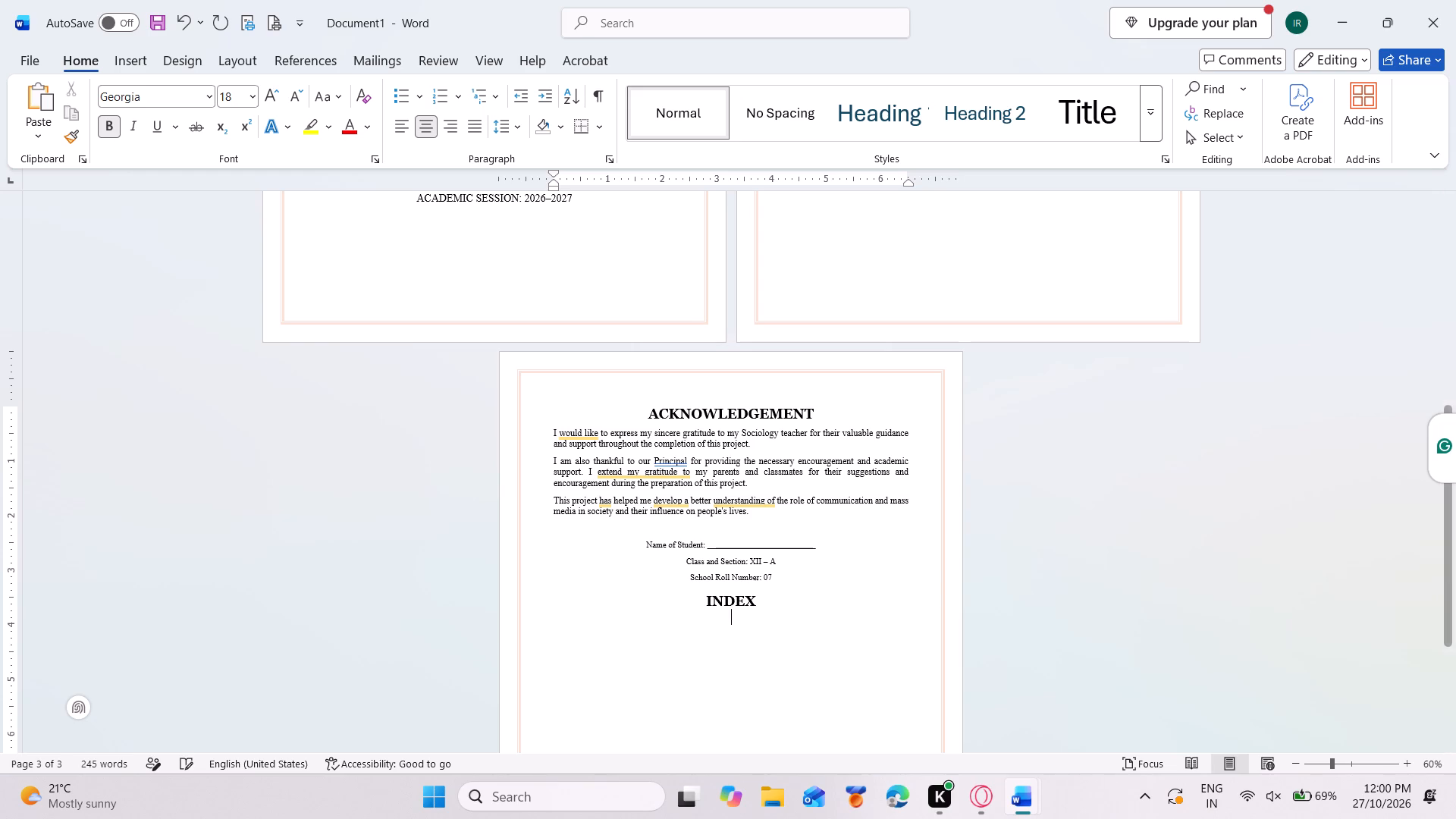
{"action": "key", "text": "ctrl+v"}
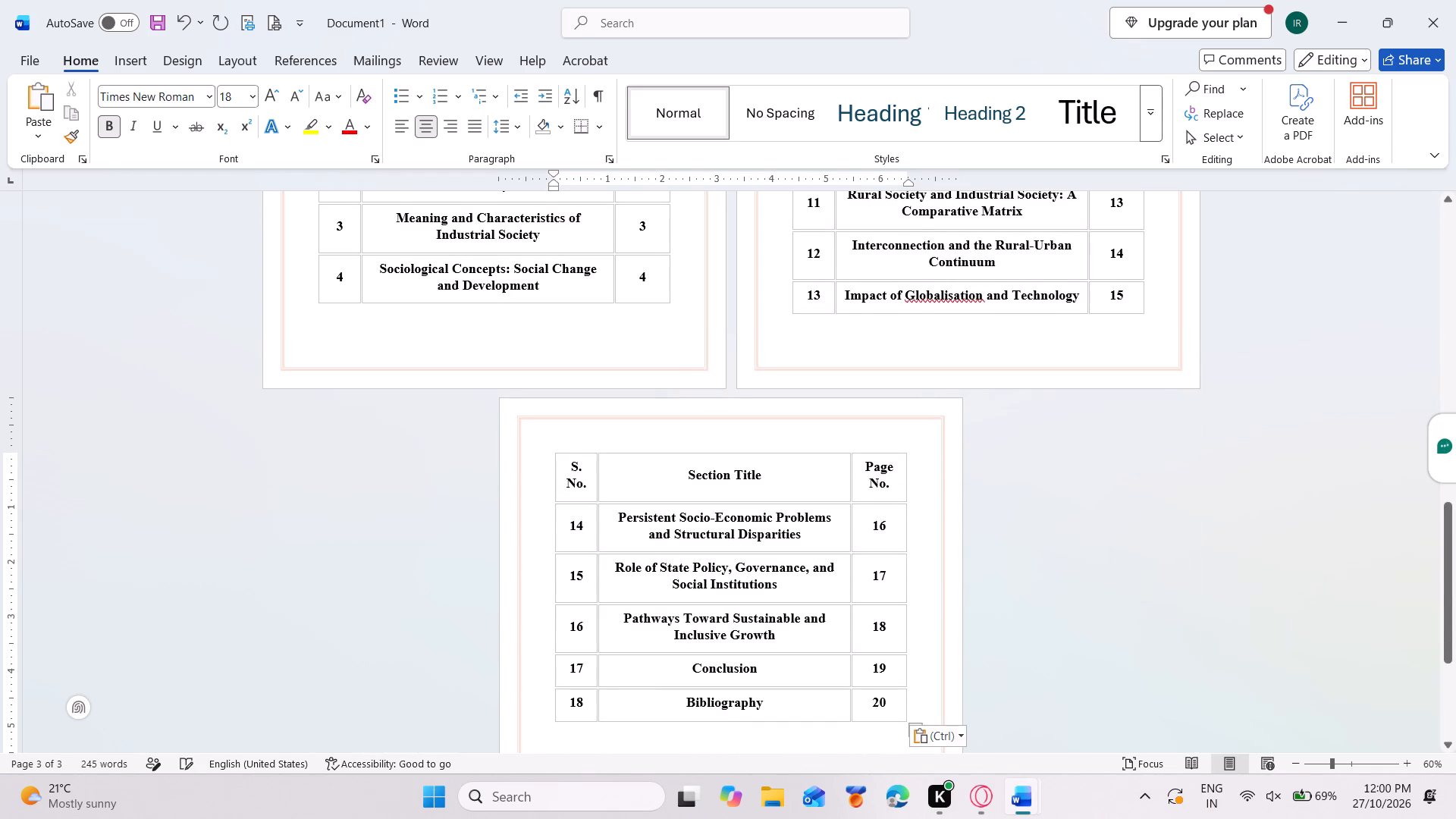
Remove bold from the Section Title entries from Introduction to Bibliography and set them to 14 pt.
{"action": "scroll", "coordinate": [1097, 501], "scroll_direction": "up", "scroll_amount": 3}
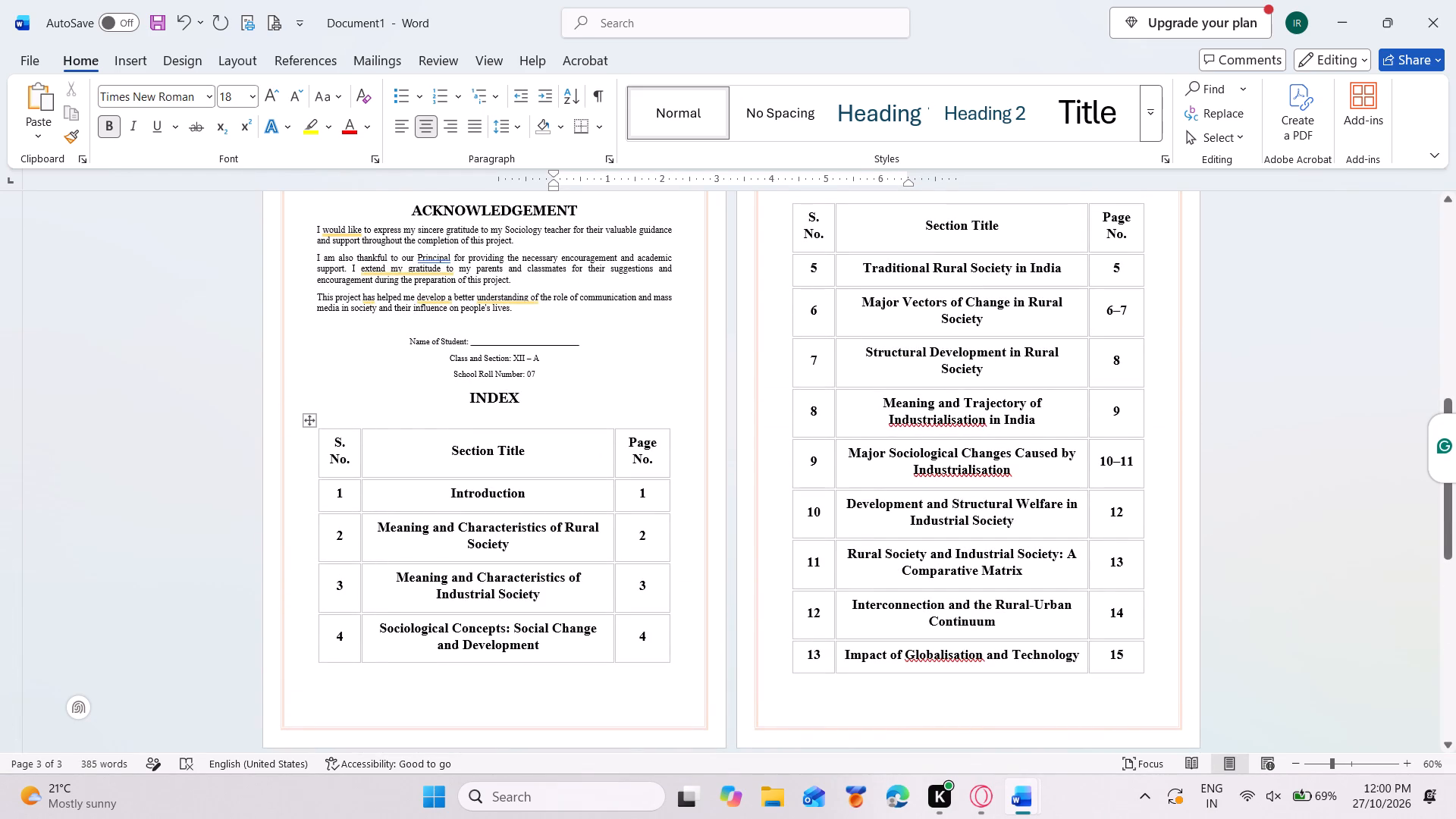
{"action": "scroll", "coordinate": [551, 651], "scroll_direction": "right", "scroll_amount": 1}
{"action": "scroll", "coordinate": [832, 600], "scroll_direction": "right", "scroll_amount": 1}
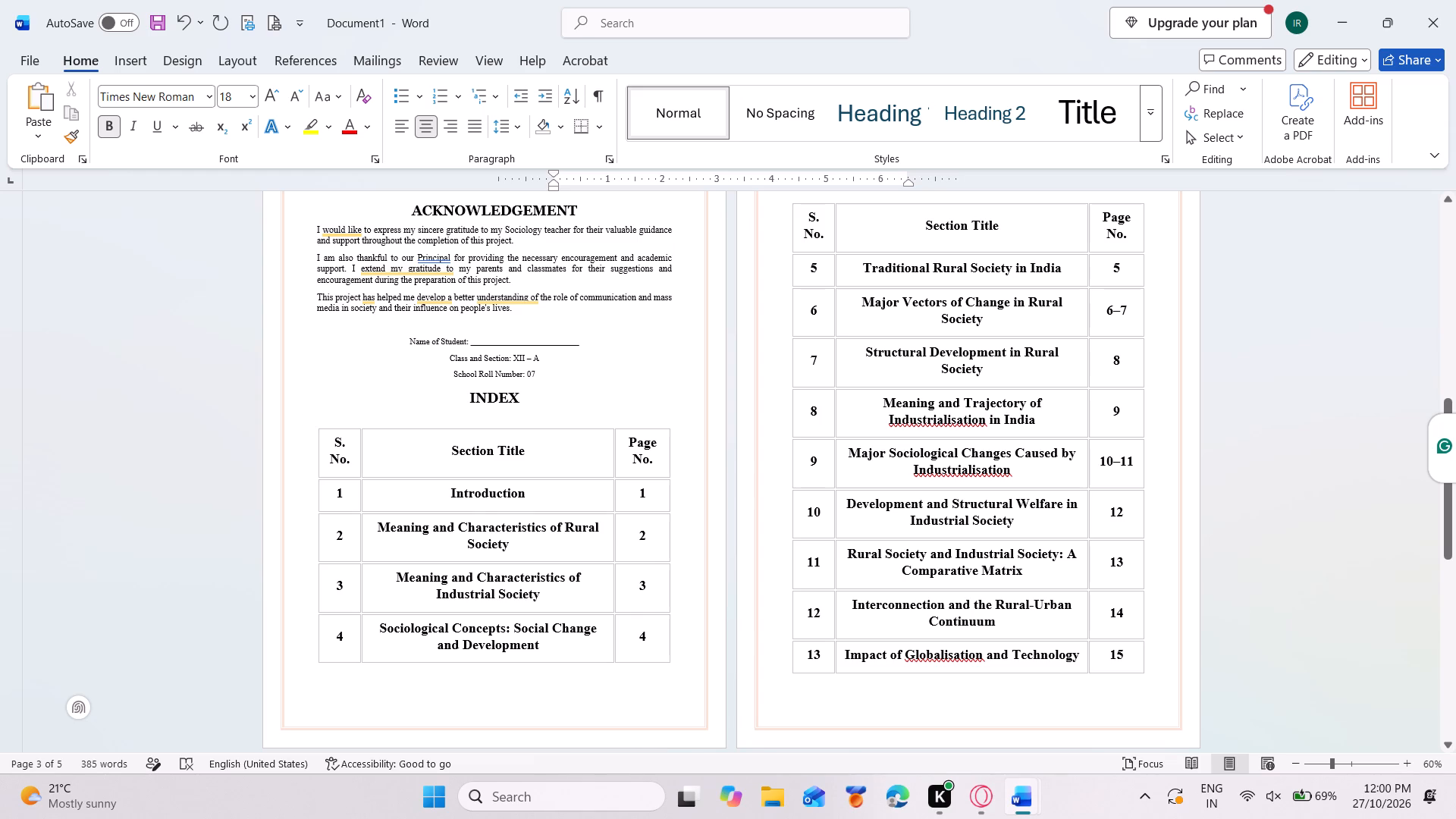
{"action": "scroll", "coordinate": [1257, 524], "scroll_direction": "down", "scroll_amount": 1, "text": "ctrl"}
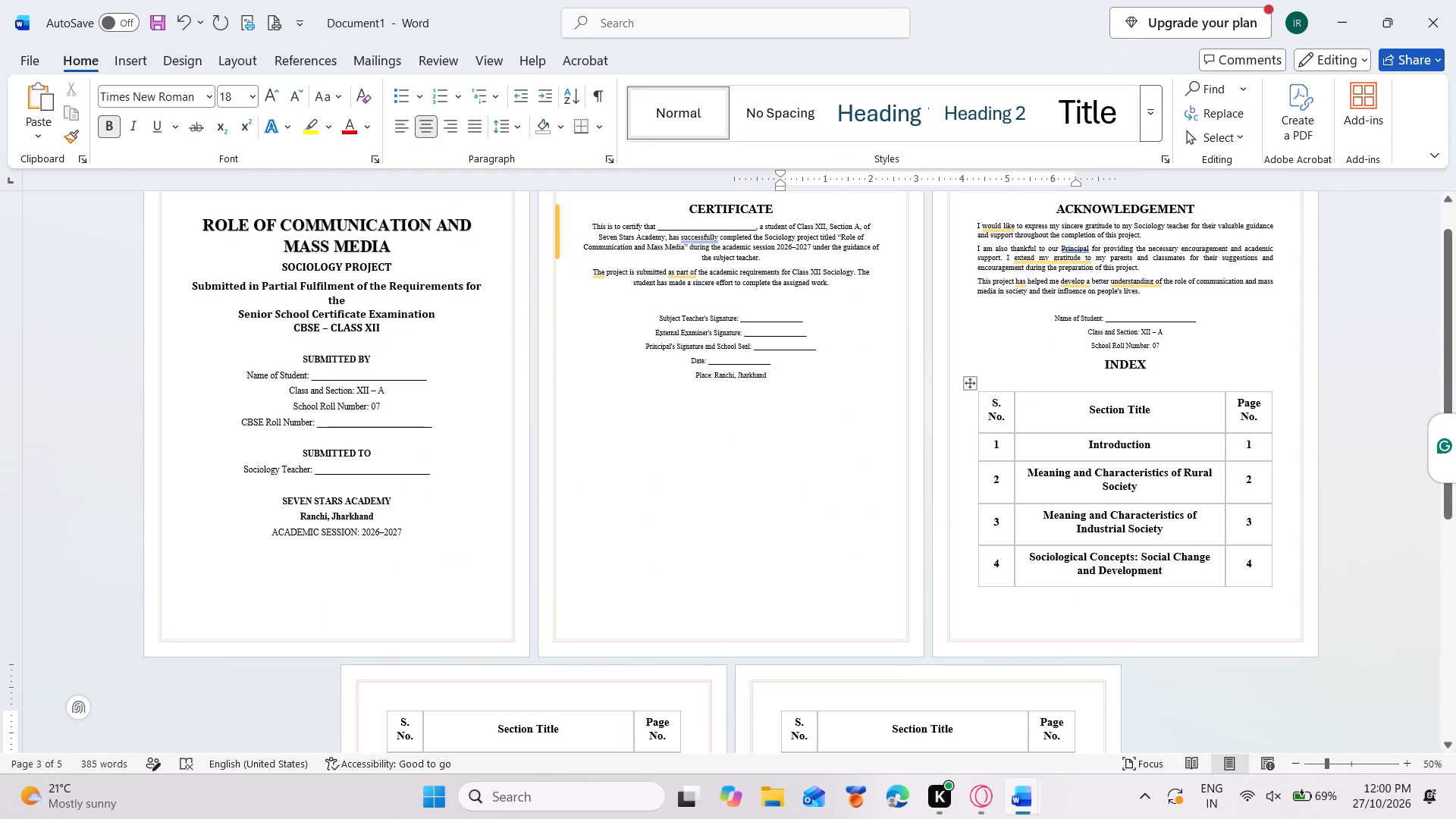
{"action": "scroll", "coordinate": [1349, 509], "scroll_direction": "down", "scroll_amount": 1, "text": "ctrl"}
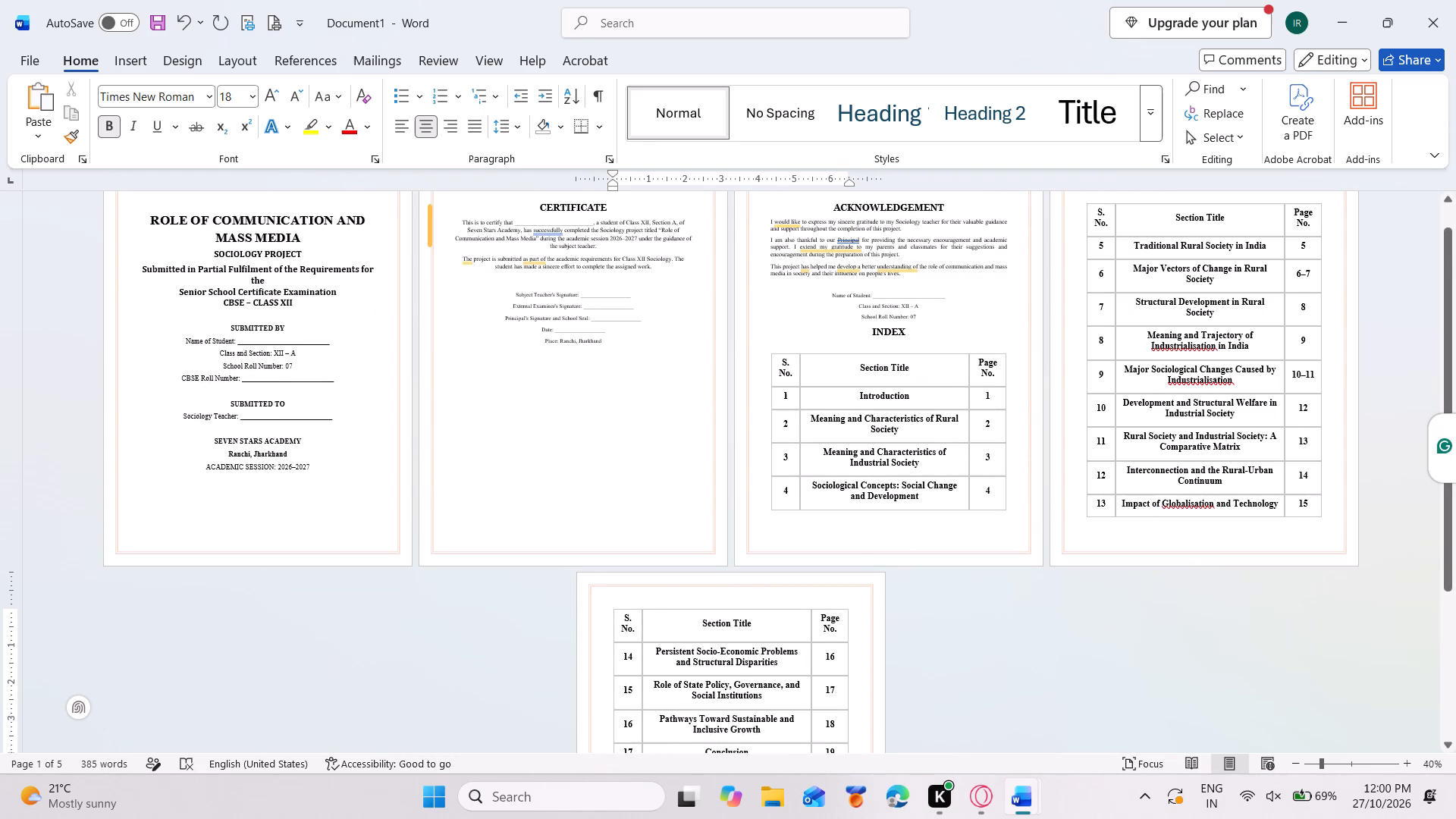
{"action": "scroll", "coordinate": [1104, 595], "scroll_direction": "down", "scroll_amount": 1}
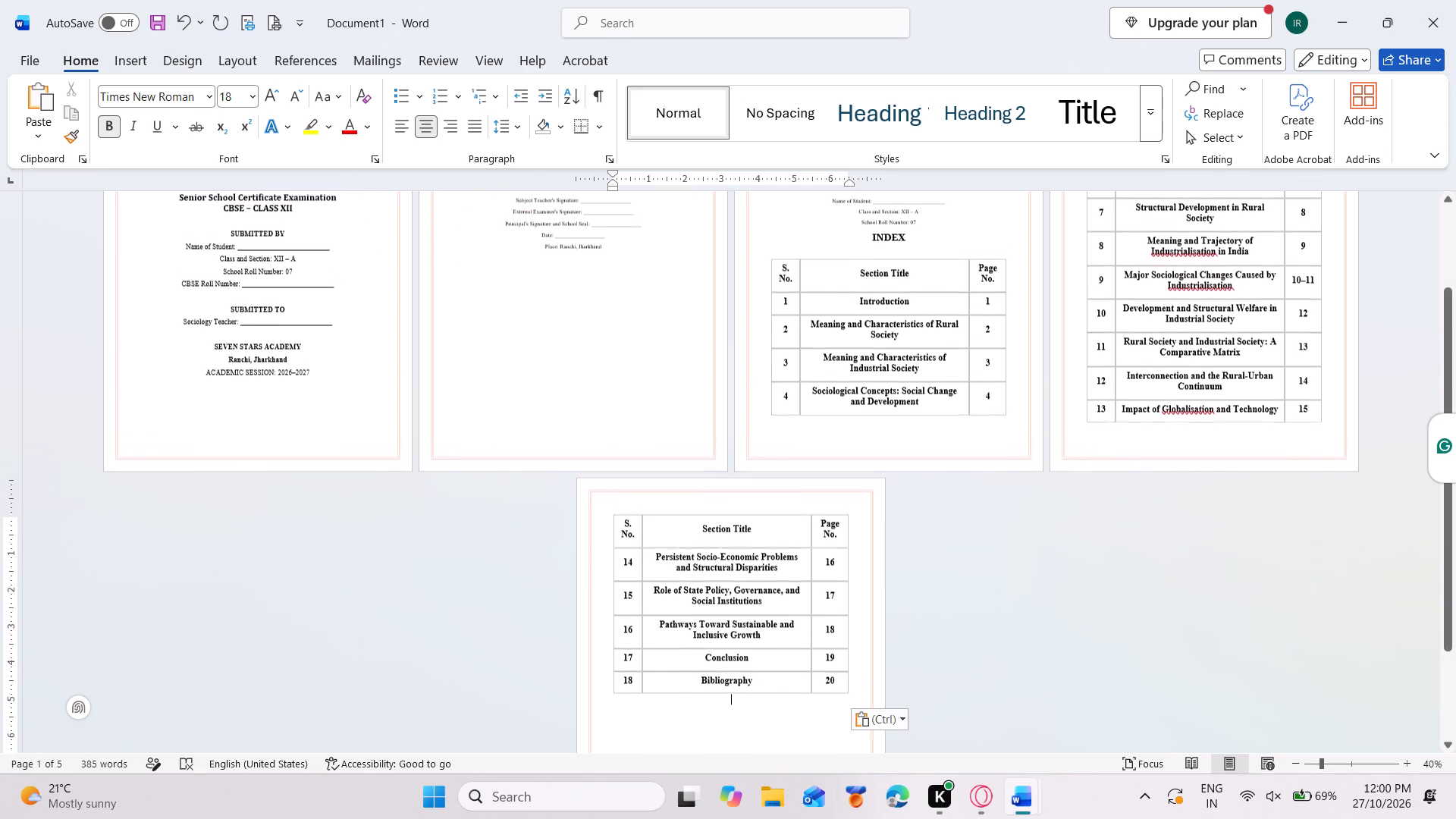
{"action": "scroll", "coordinate": [1104, 595], "scroll_direction": "up", "scroll_amount": 1}
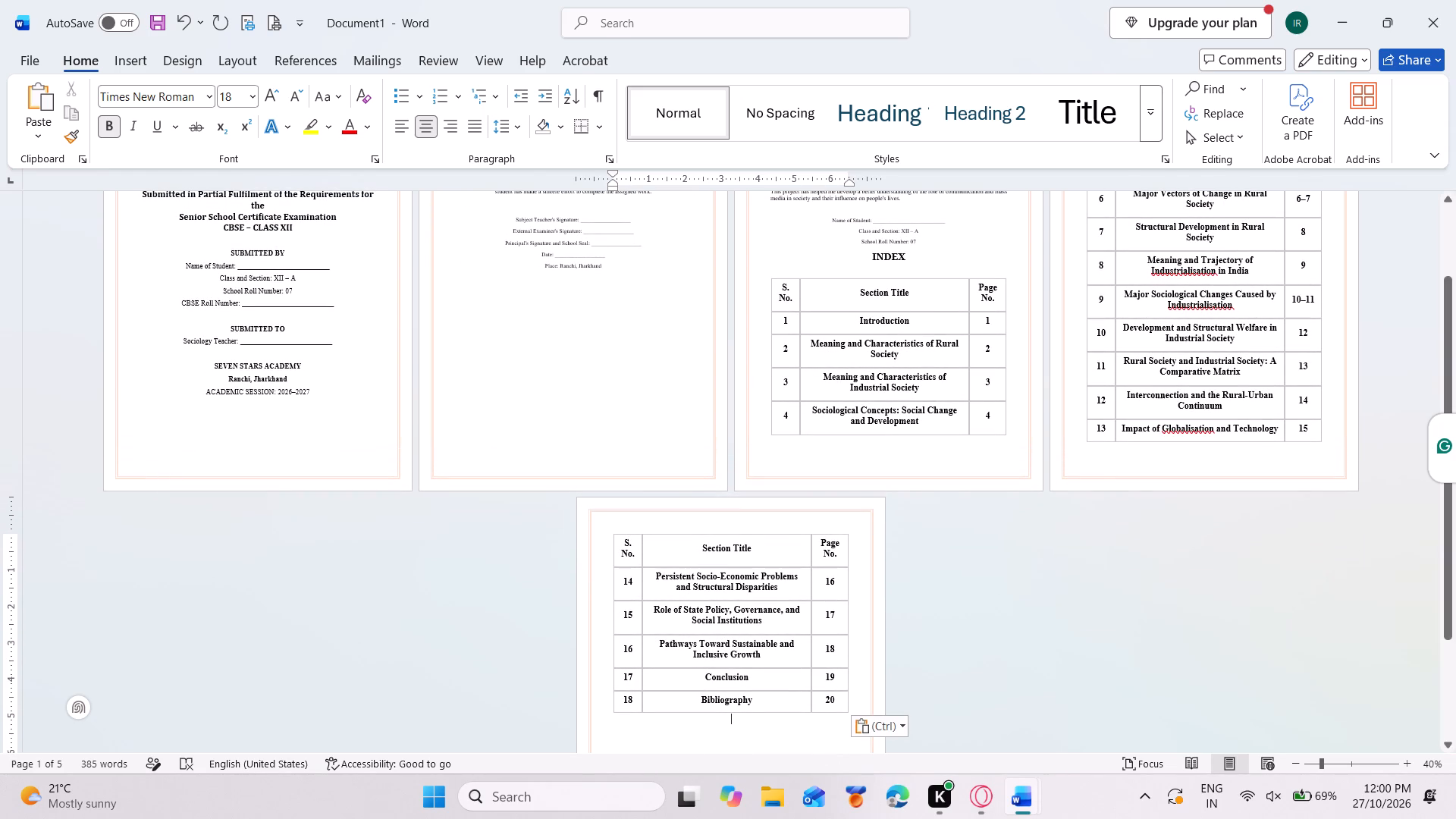
{"action": "left_click_drag", "start_coordinate": [759, 701], "coordinate": [692, 635]}
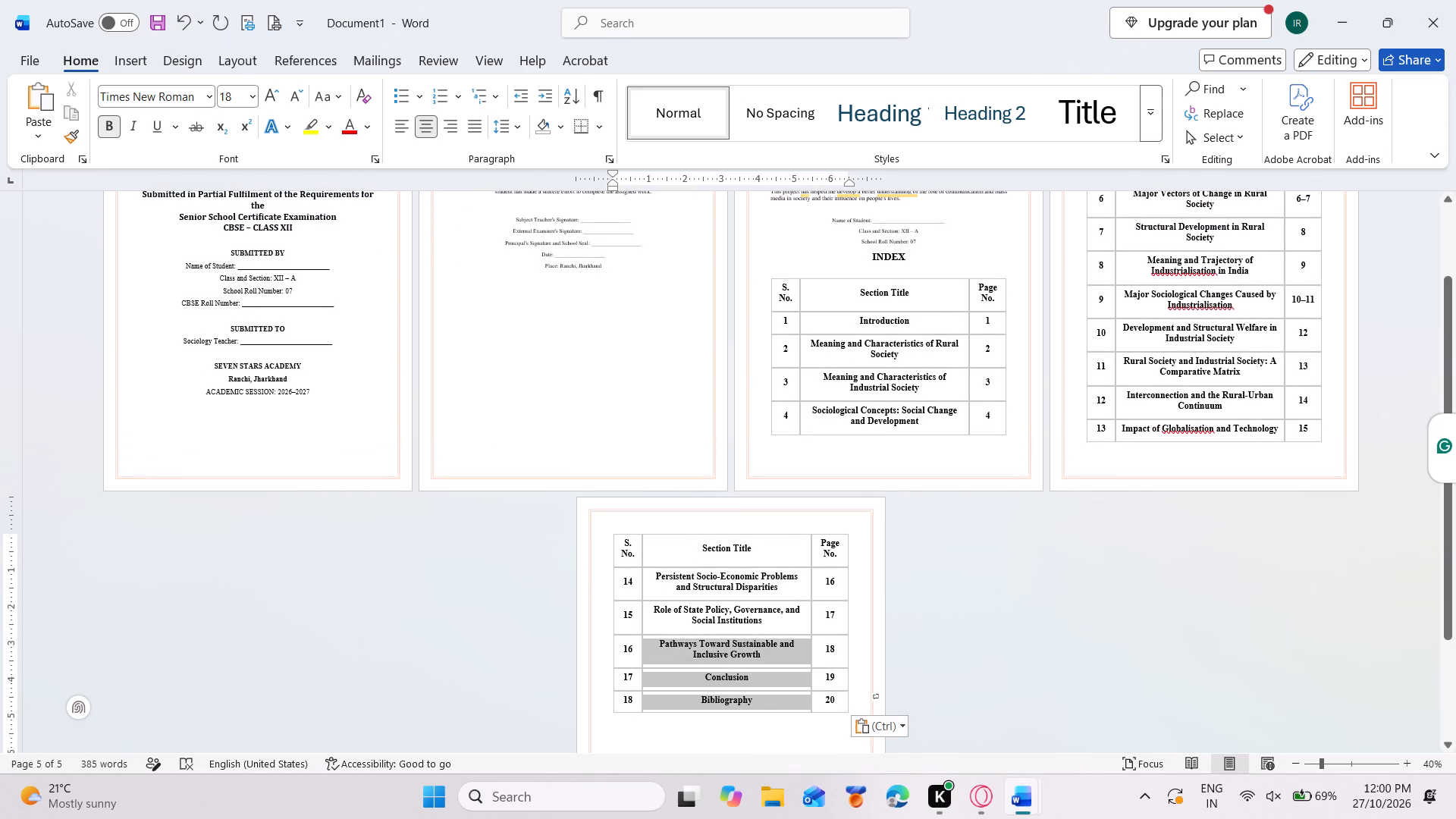
{"action": "left_click_drag", "start_coordinate": [692, 635], "coordinate": [819, 328]}
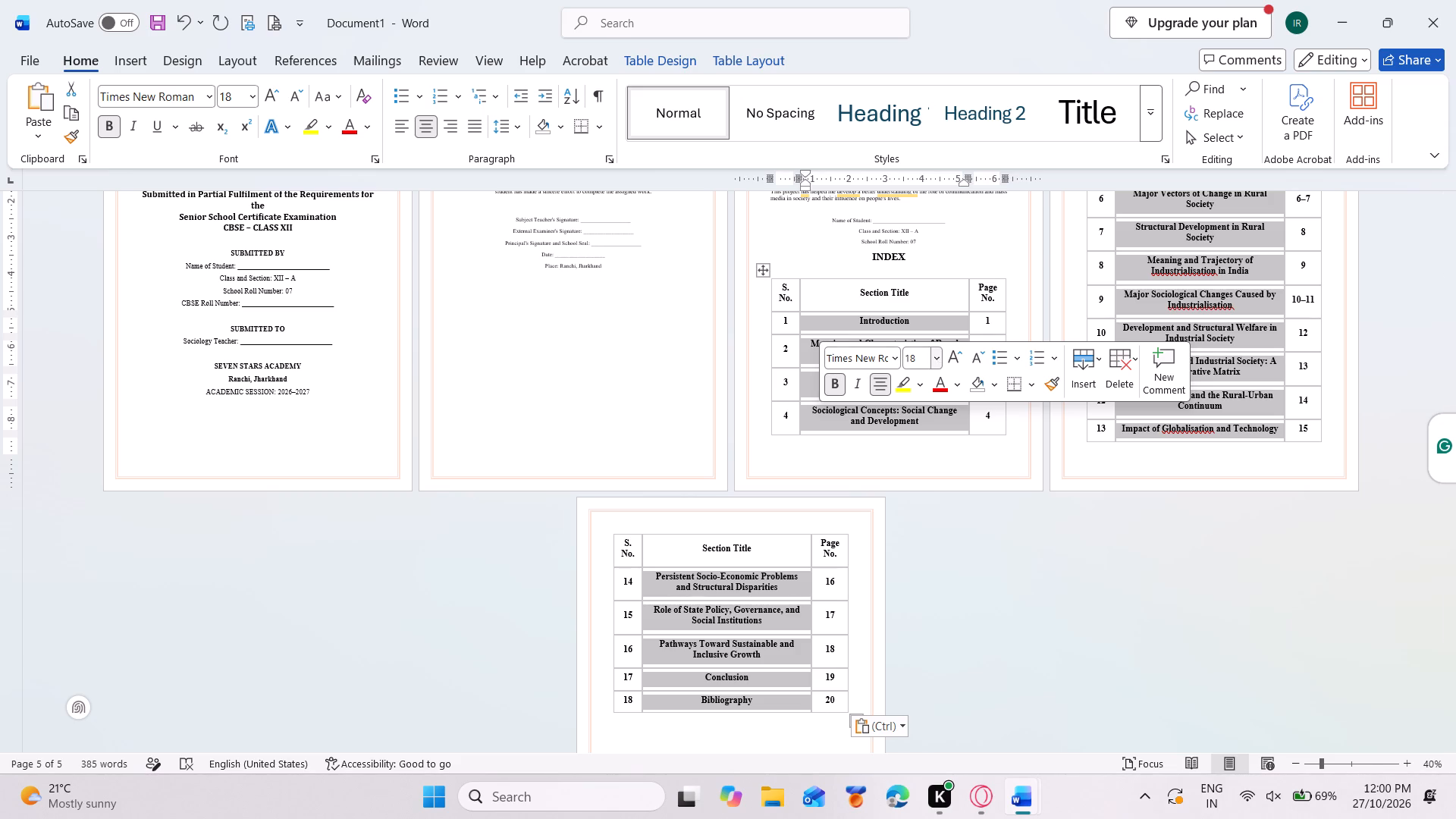
{"action": "left_click", "coordinate": [839, 385]}
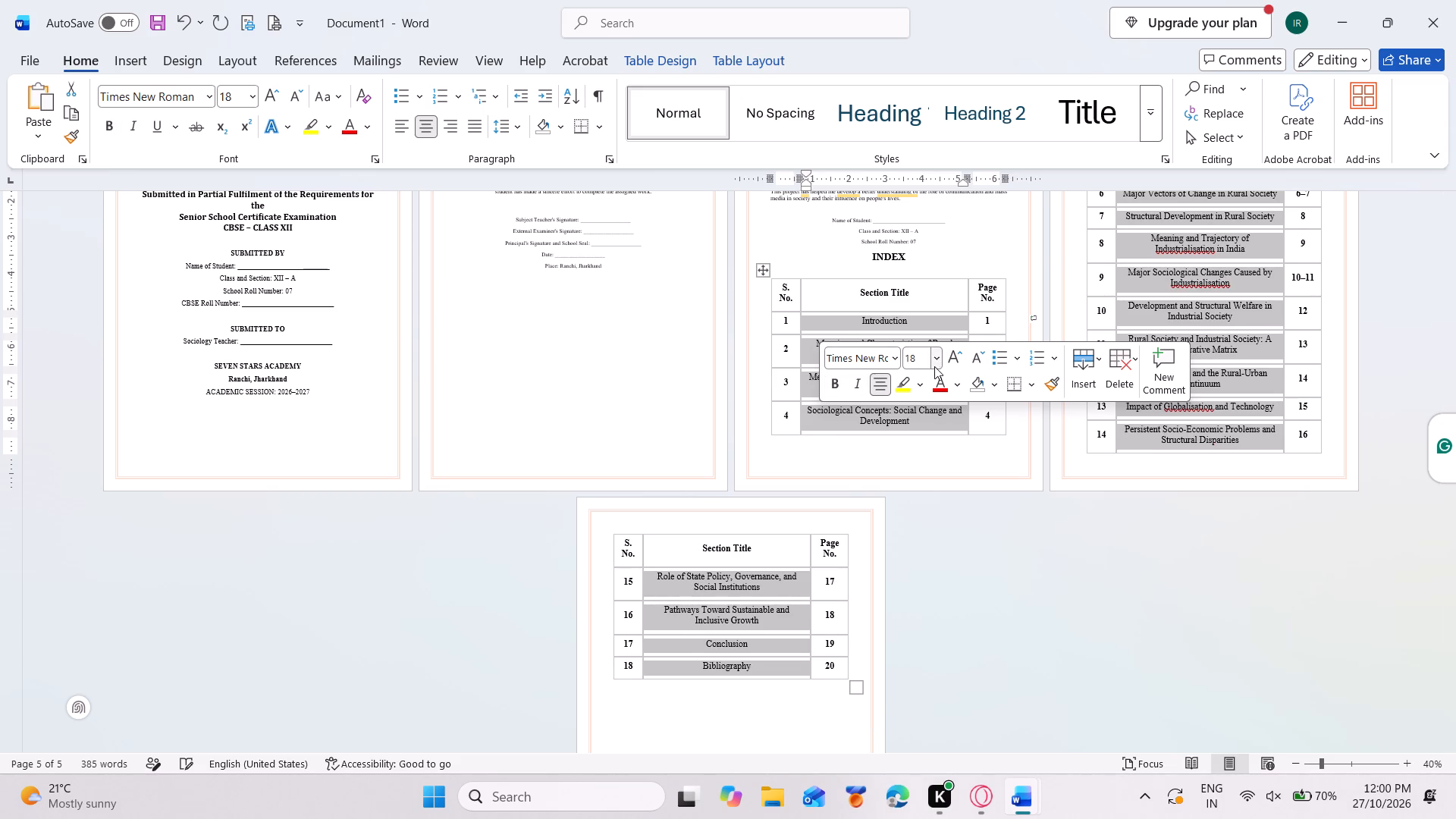
{"action": "left_click", "coordinate": [934, 366]}
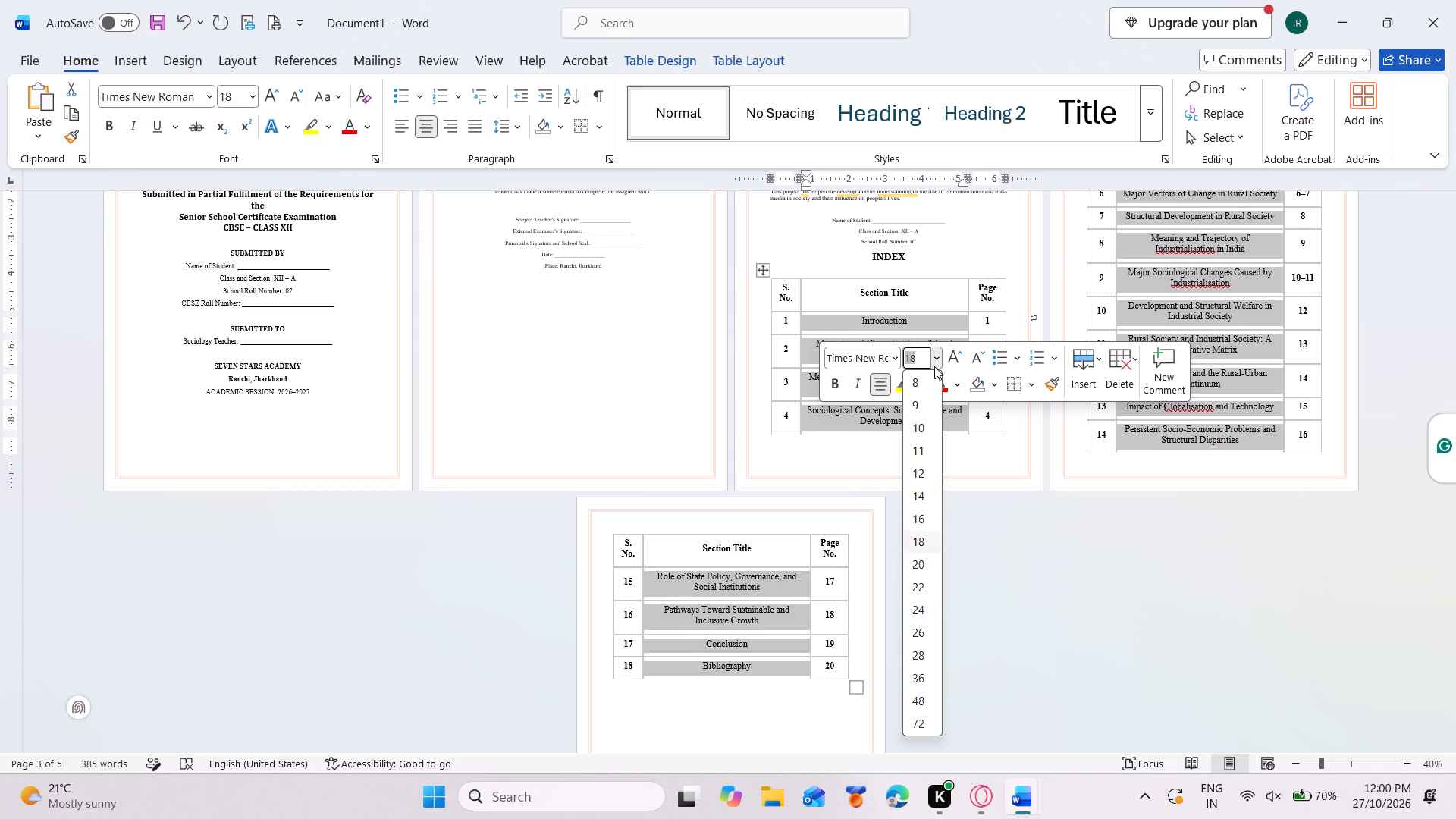
{"action": "left_click", "coordinate": [921, 506]}
{"action": "left_click", "coordinate": [1005, 522]}
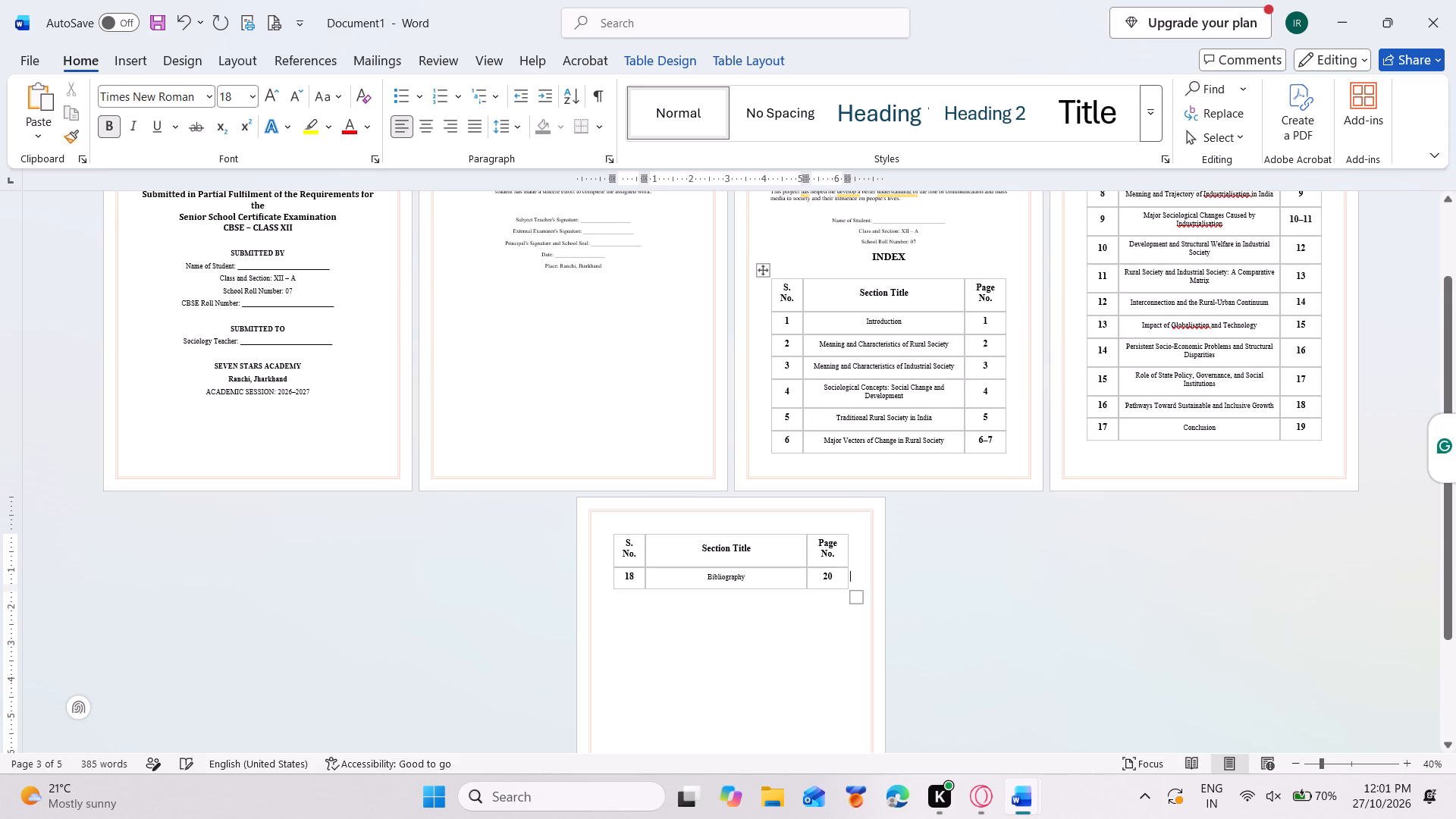
{"action": "left_click", "coordinate": [1005, 522]}
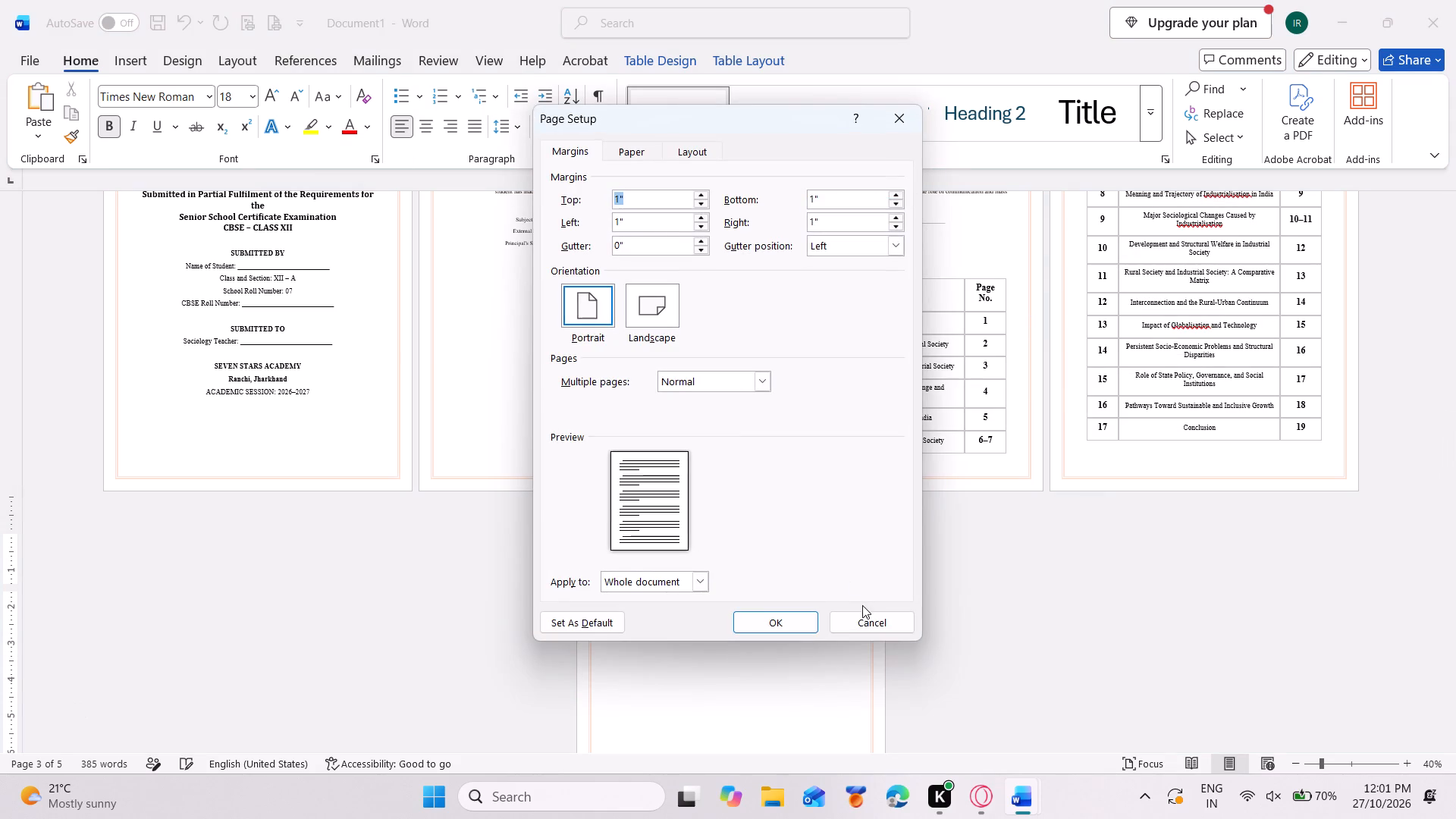
{"action": "left_click", "coordinate": [862, 612]}
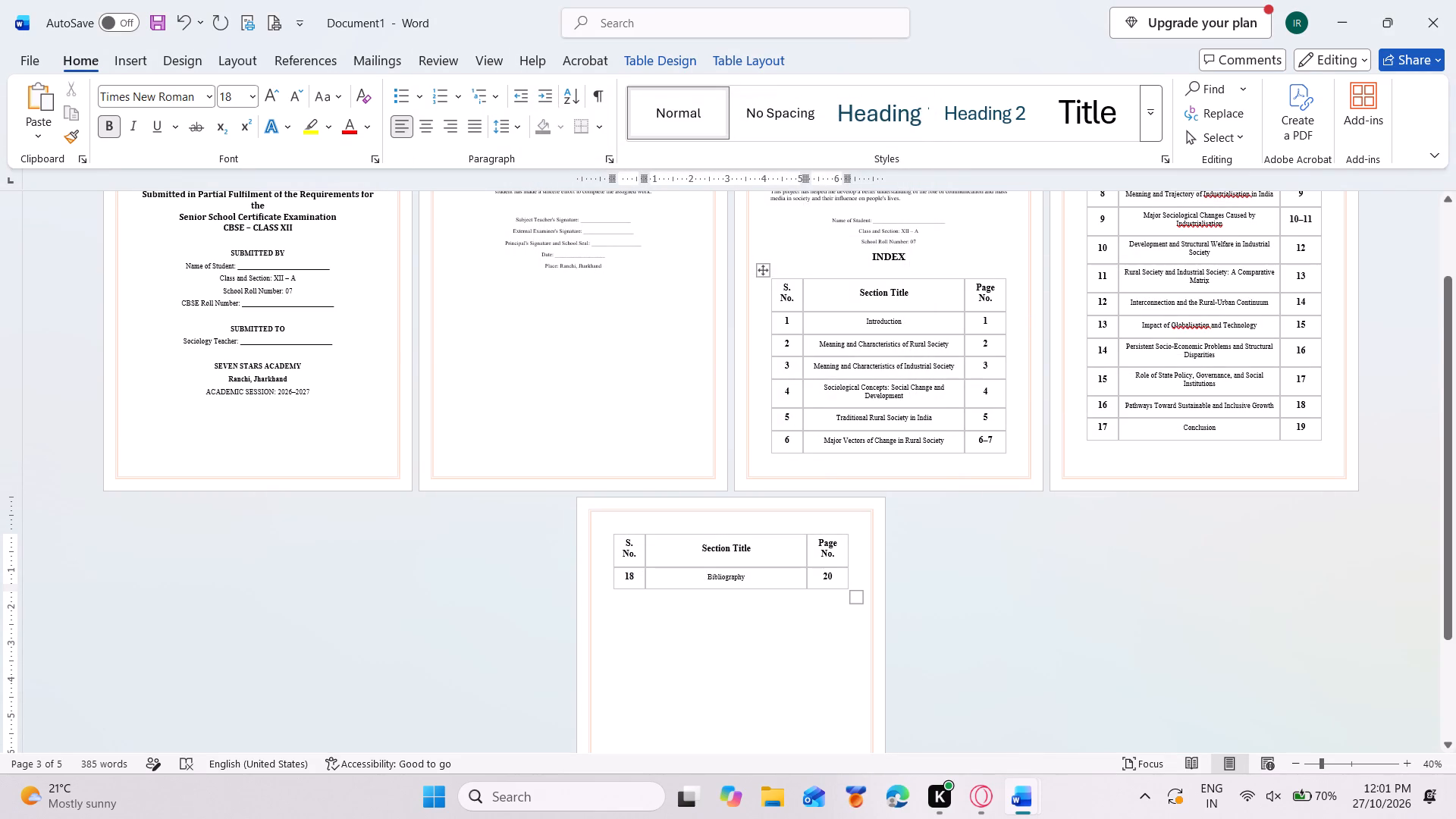
Remove bold from the Page No. entries from Introduction to Bibliography in the index table and set them to 14 pt.
{"action": "left_click_drag", "start_coordinate": [838, 582], "coordinate": [909, 461]}
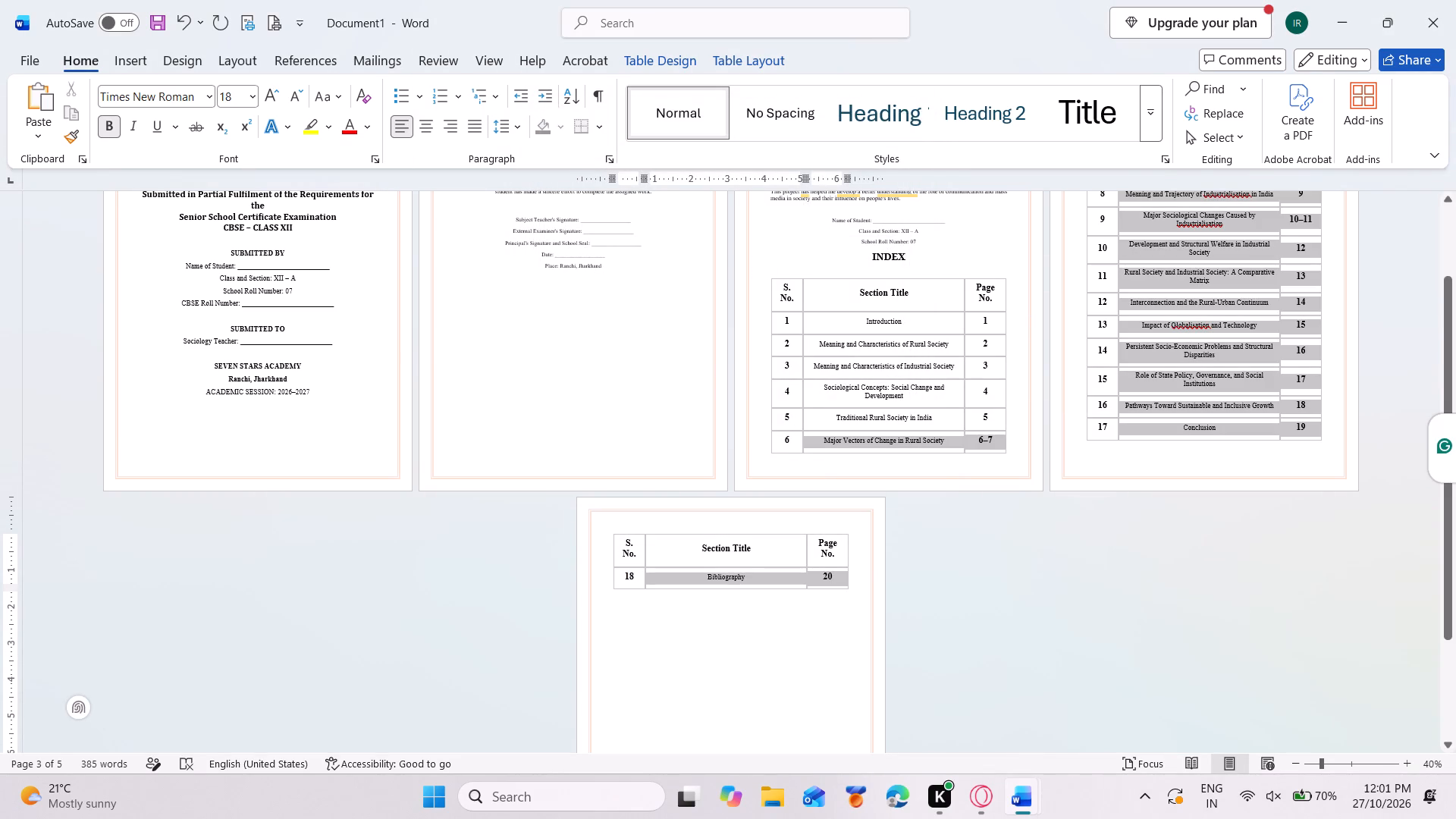
{"action": "left_click_drag", "start_coordinate": [909, 461], "coordinate": [977, 329]}
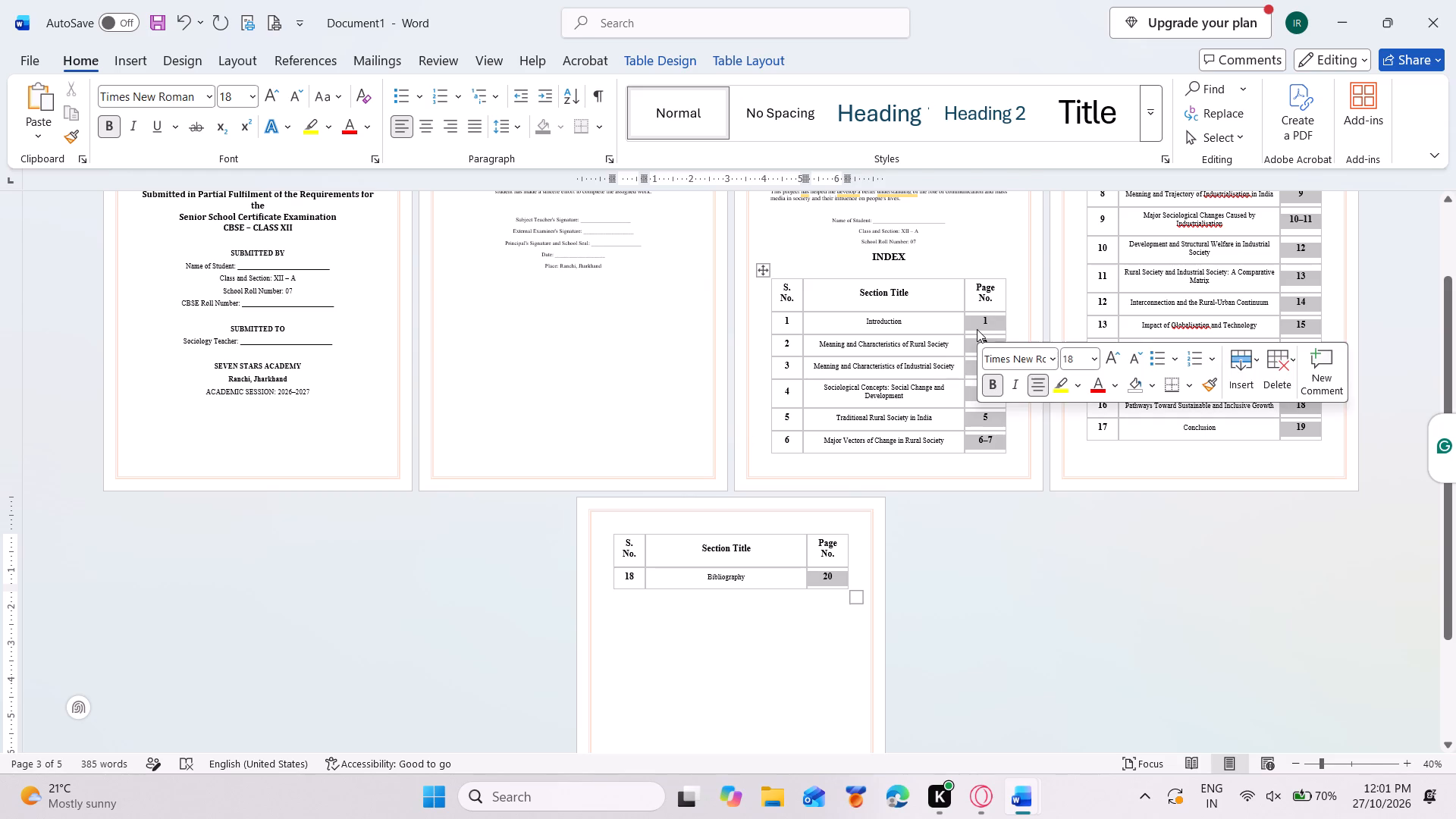
{"action": "left_click", "coordinate": [993, 381]}
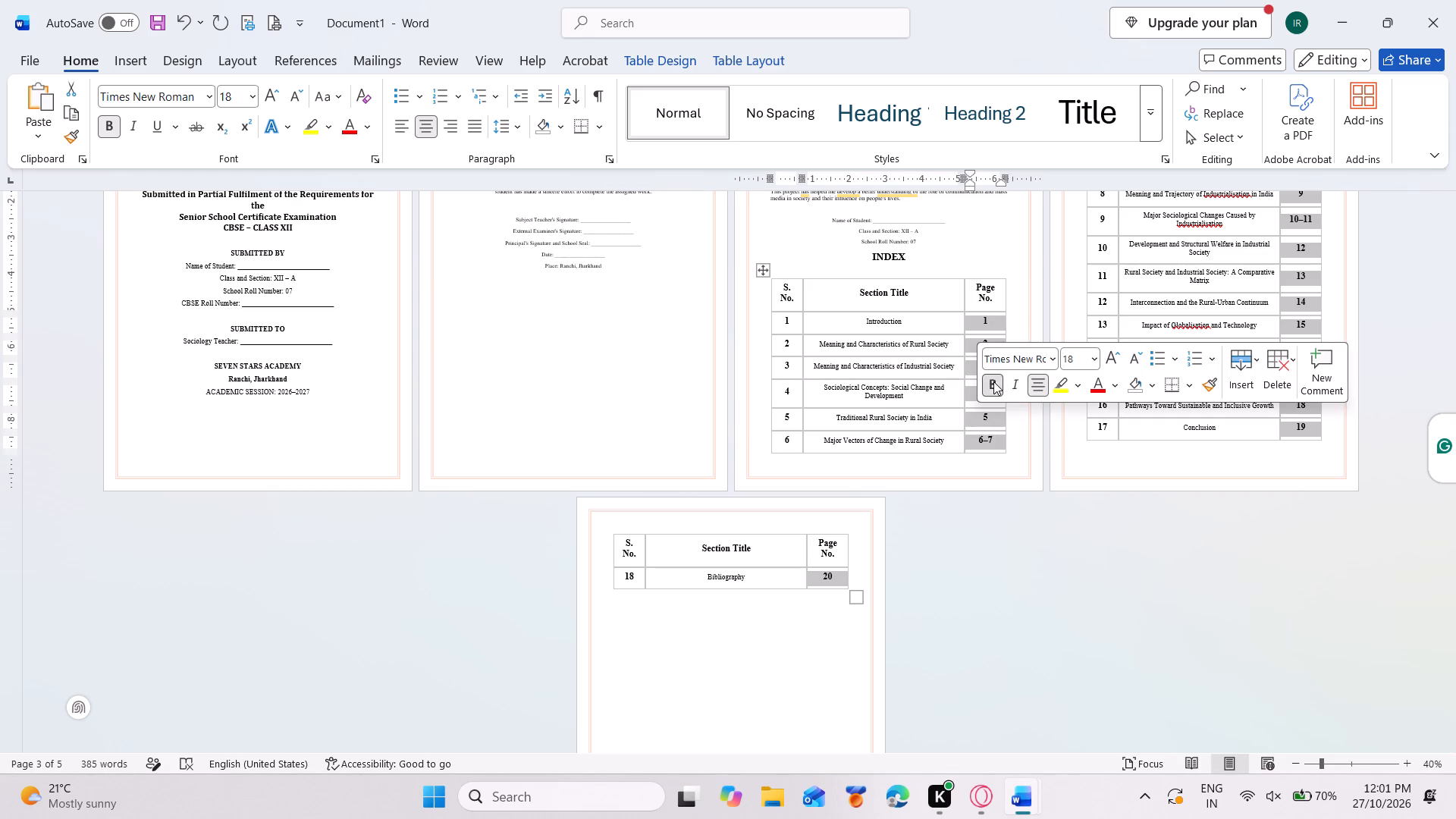
{"action": "left_click", "coordinate": [1090, 359]}
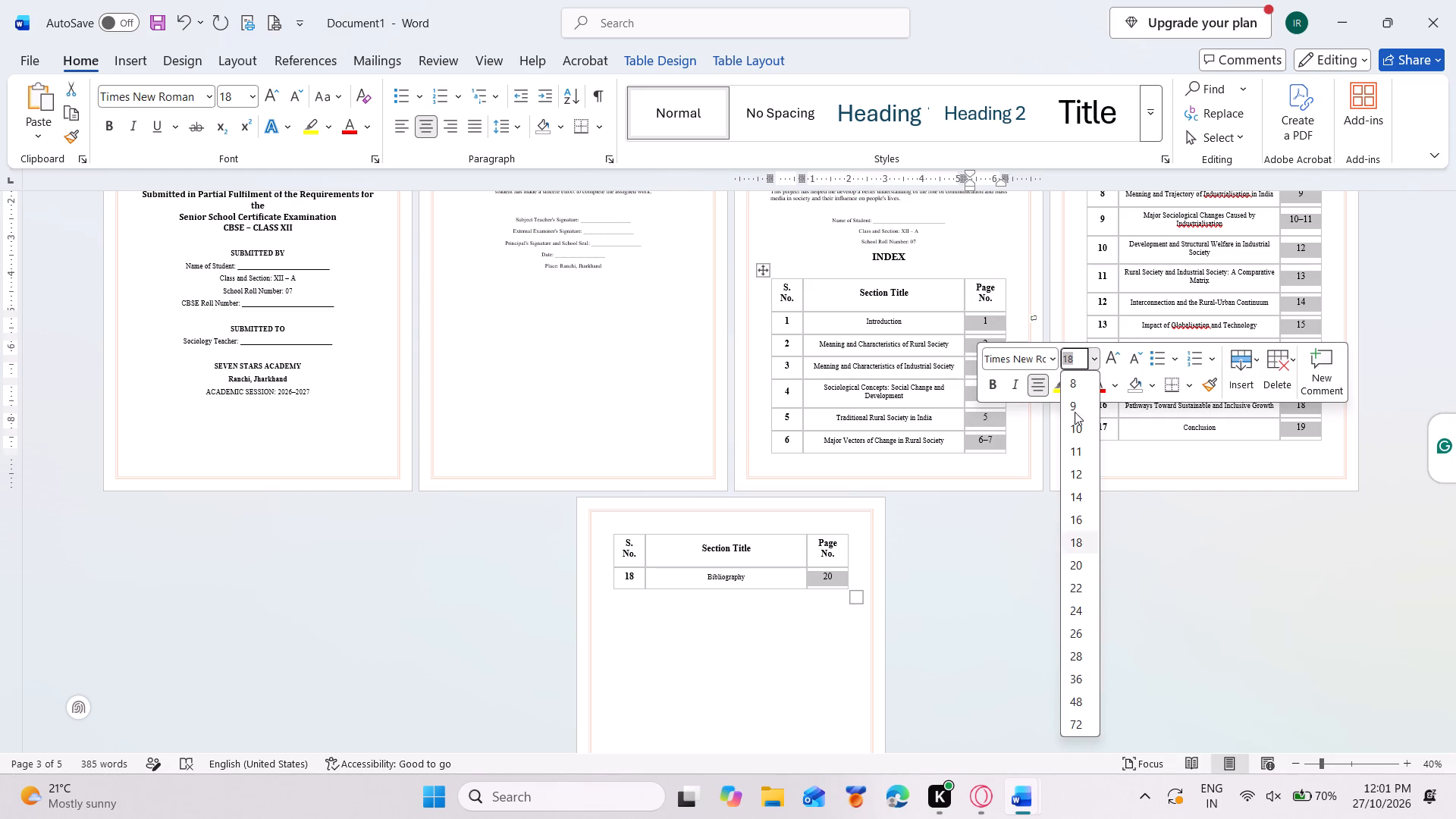
{"action": "left_click", "coordinate": [1075, 500]}
{"action": "left_click", "coordinate": [1047, 514]}
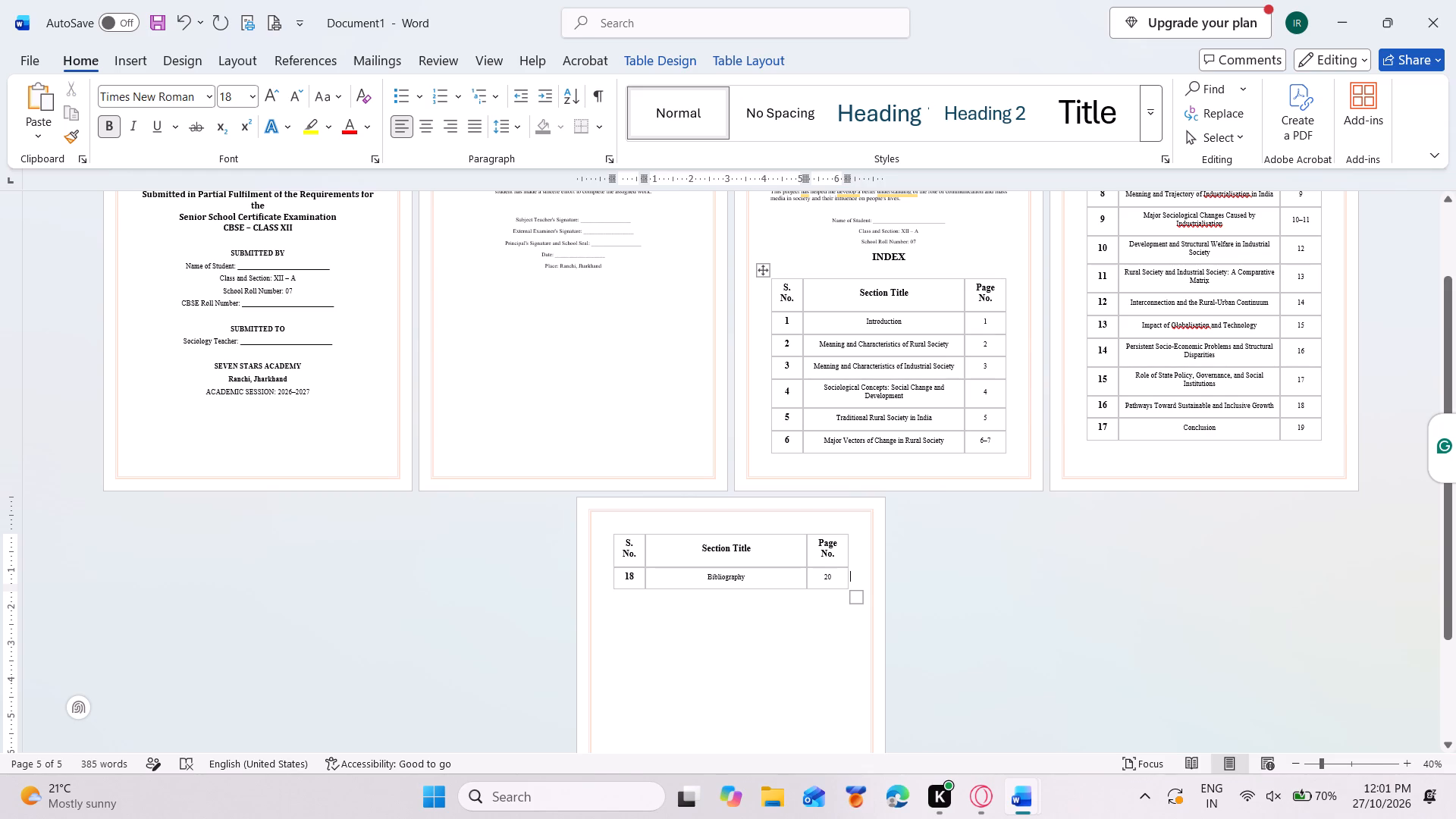
Remove bold from the S. No. entries 1 to 18 in the index table and set them to 14 pt.
{"action": "left_click_drag", "start_coordinate": [642, 579], "coordinate": [637, 557]}
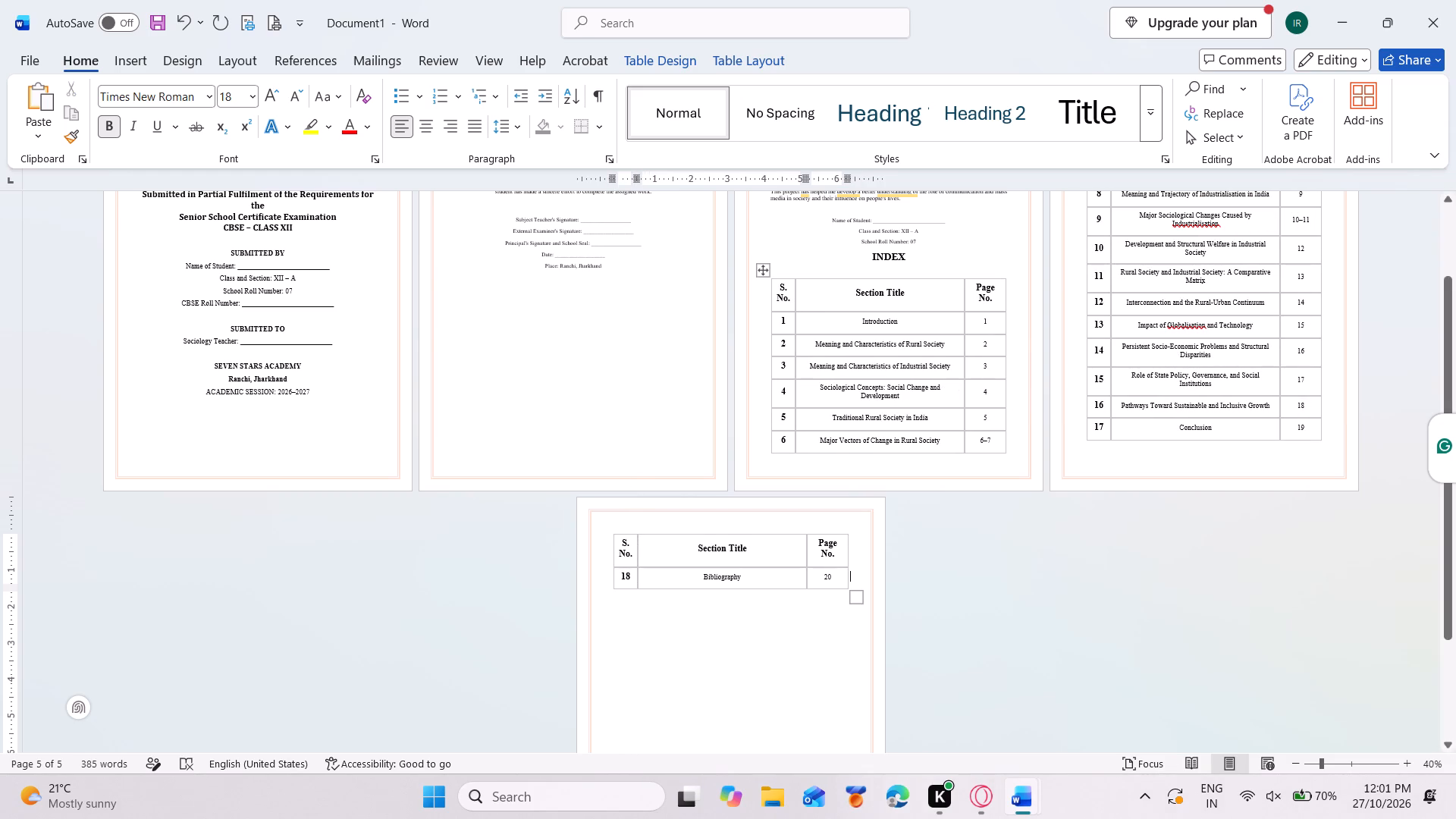
{"action": "left_click", "coordinate": [180, 16]}
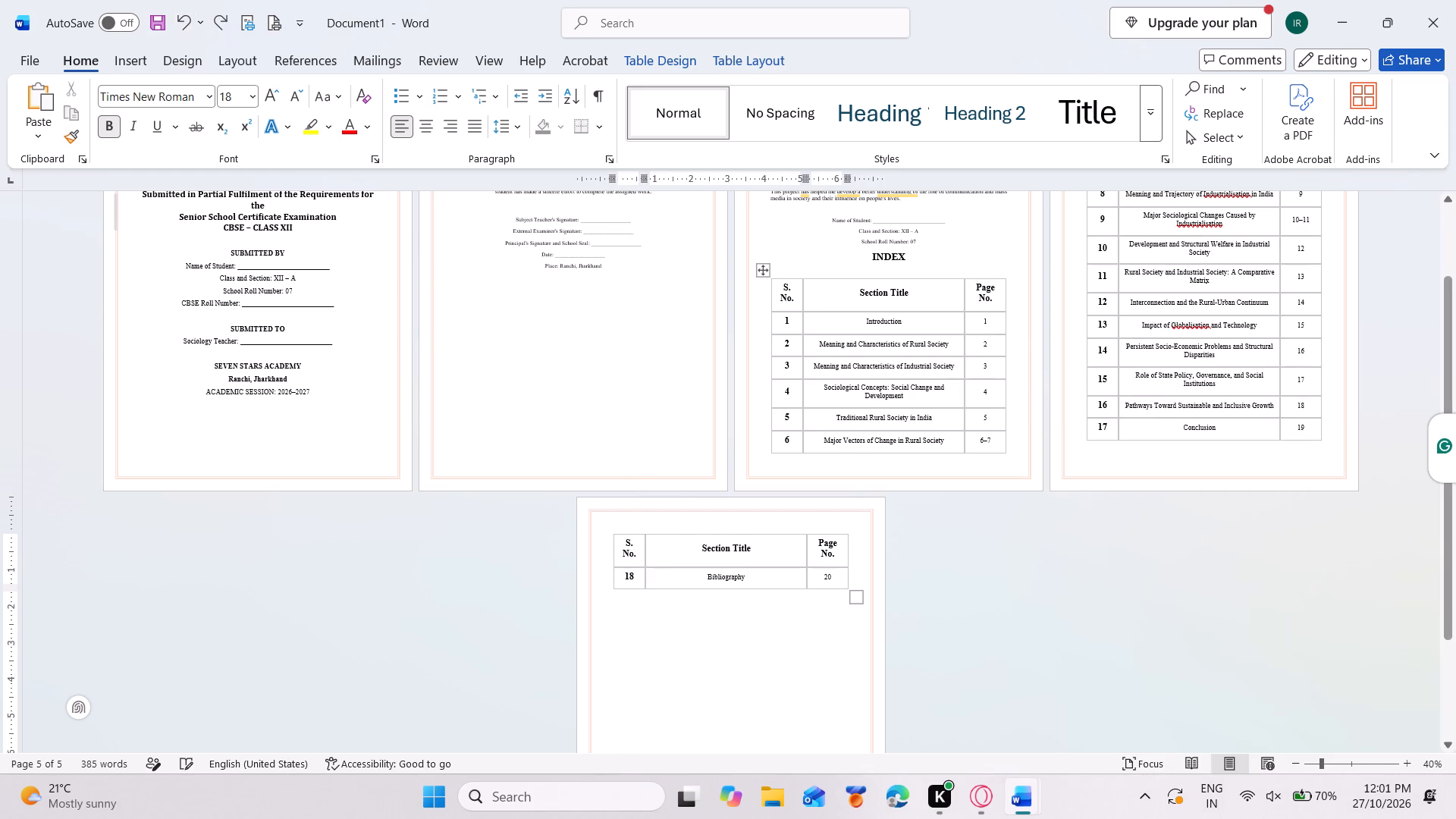
{"action": "left_click", "coordinate": [633, 576]}
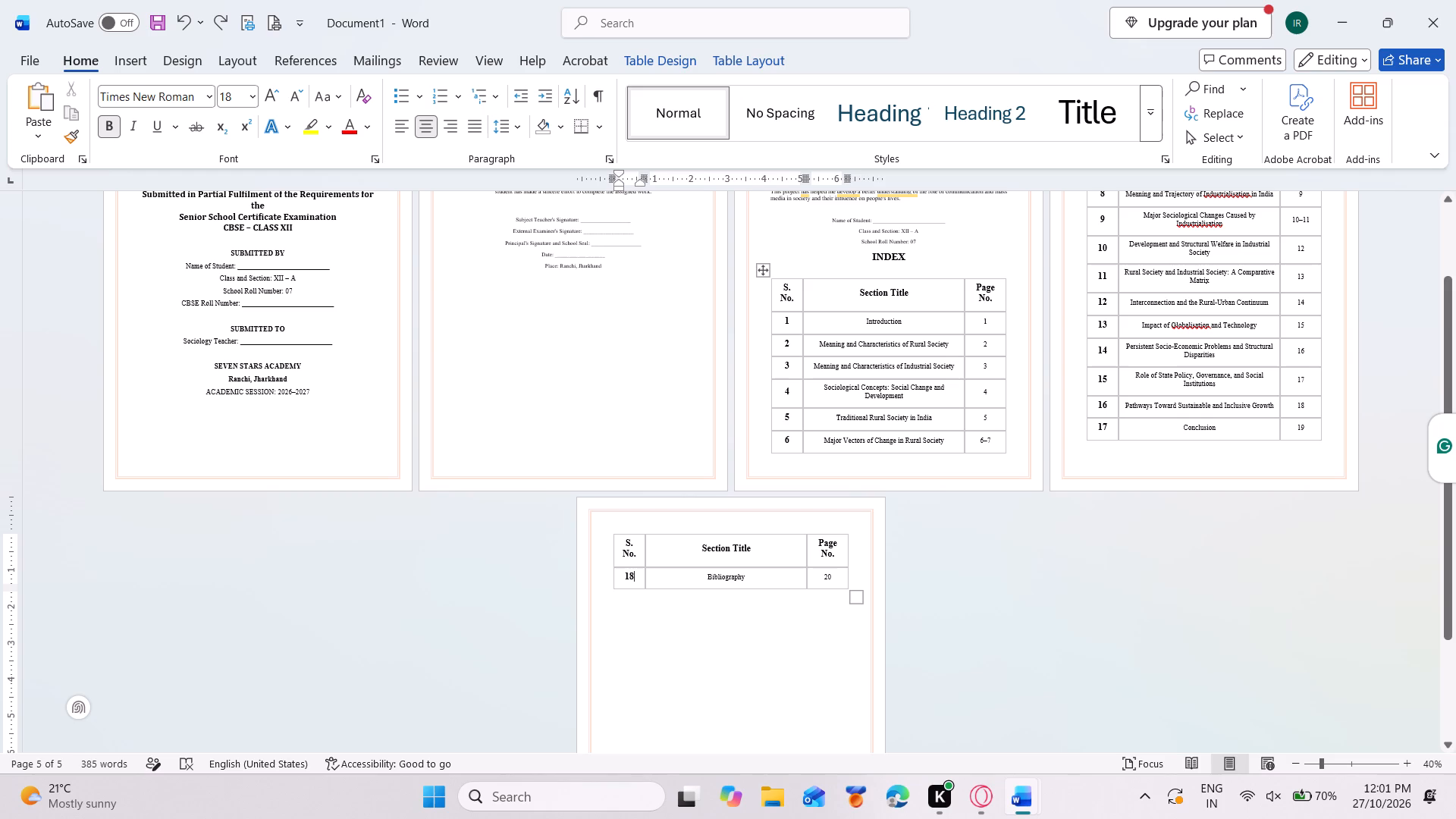
{"action": "left_click_drag", "start_coordinate": [633, 576], "coordinate": [779, 408]}
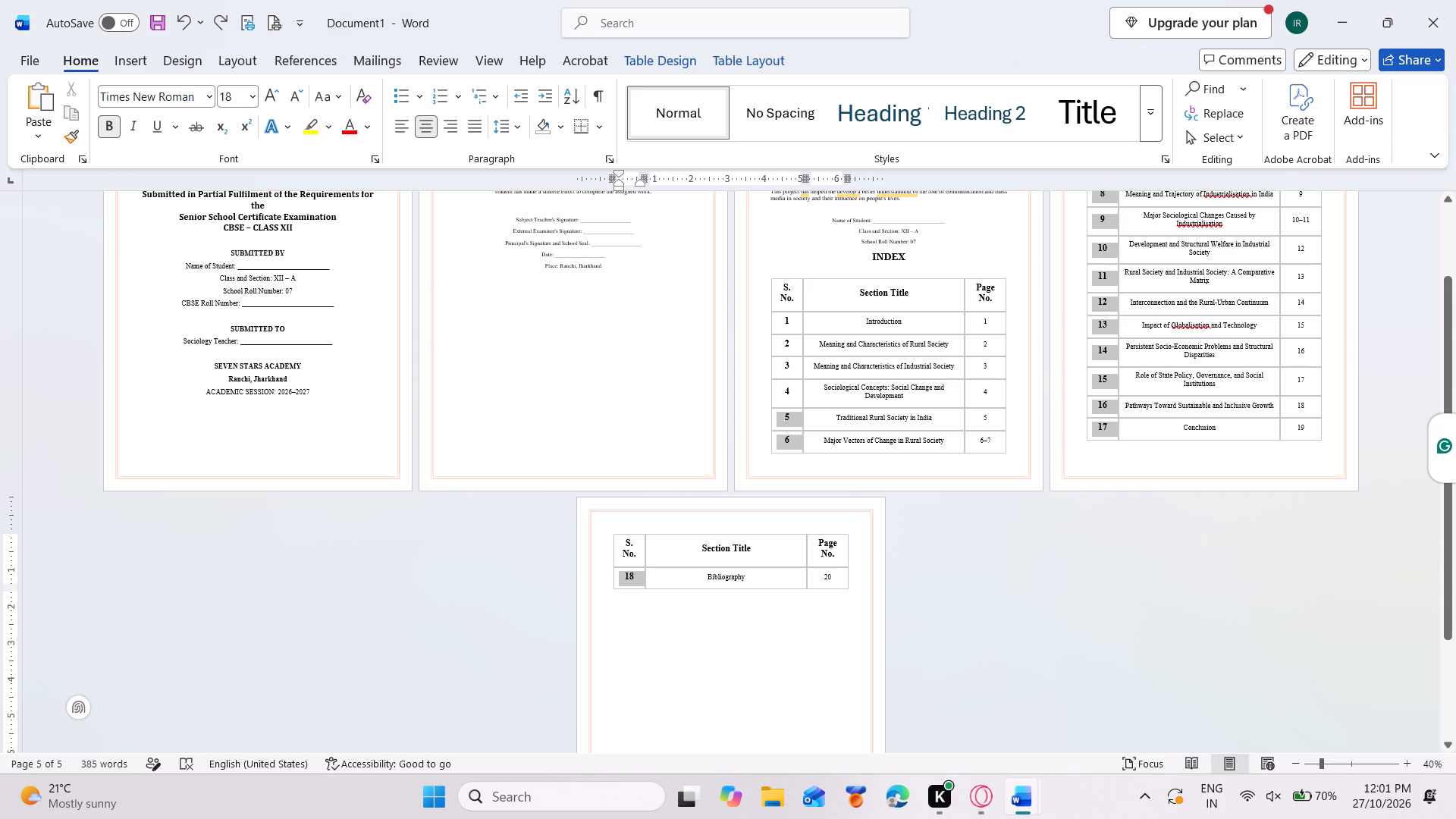
{"action": "left_click_drag", "start_coordinate": [779, 408], "coordinate": [774, 326]}
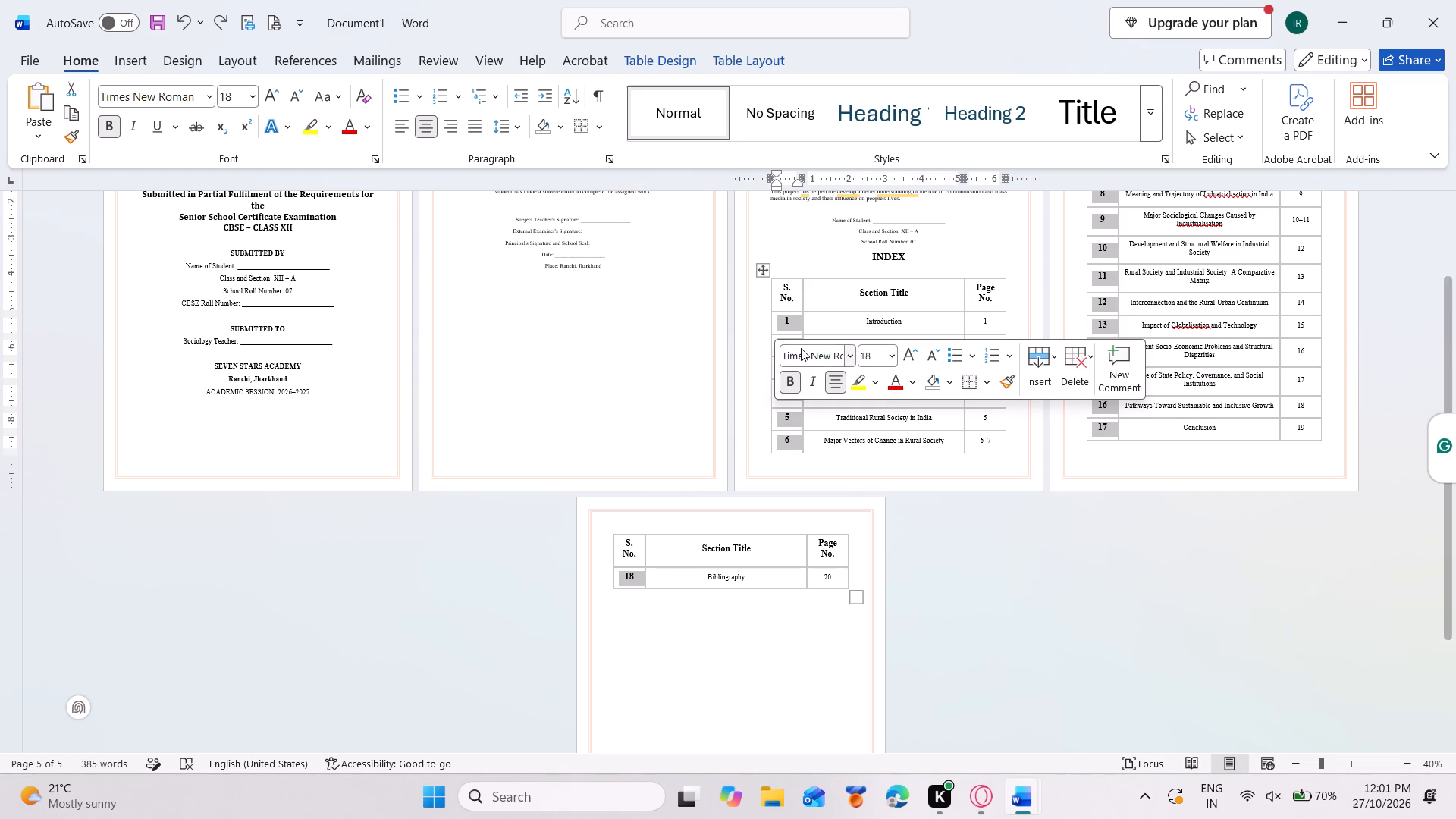
{"action": "left_click", "coordinate": [792, 381]}
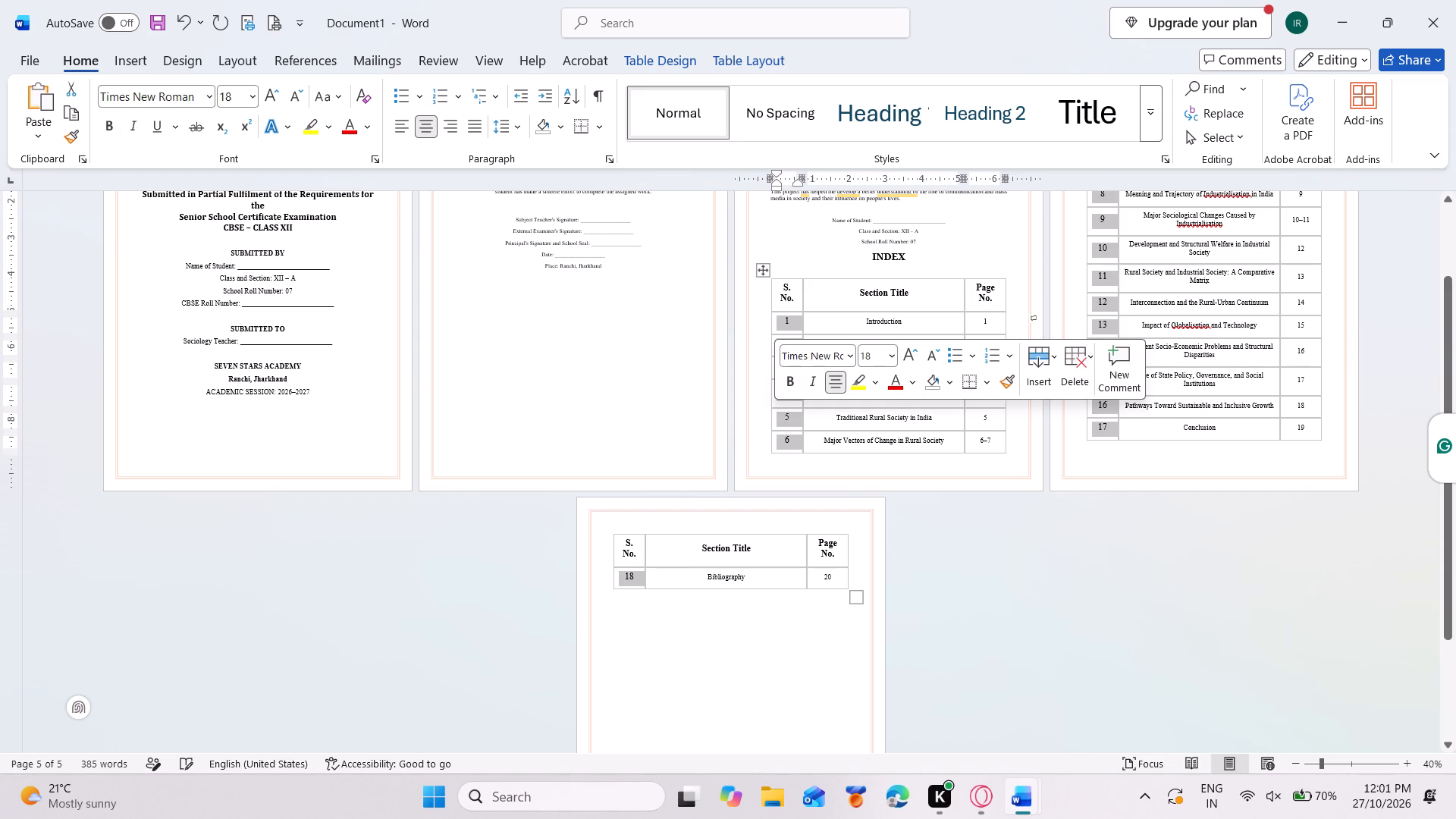
{"action": "left_click", "coordinate": [949, 514]}
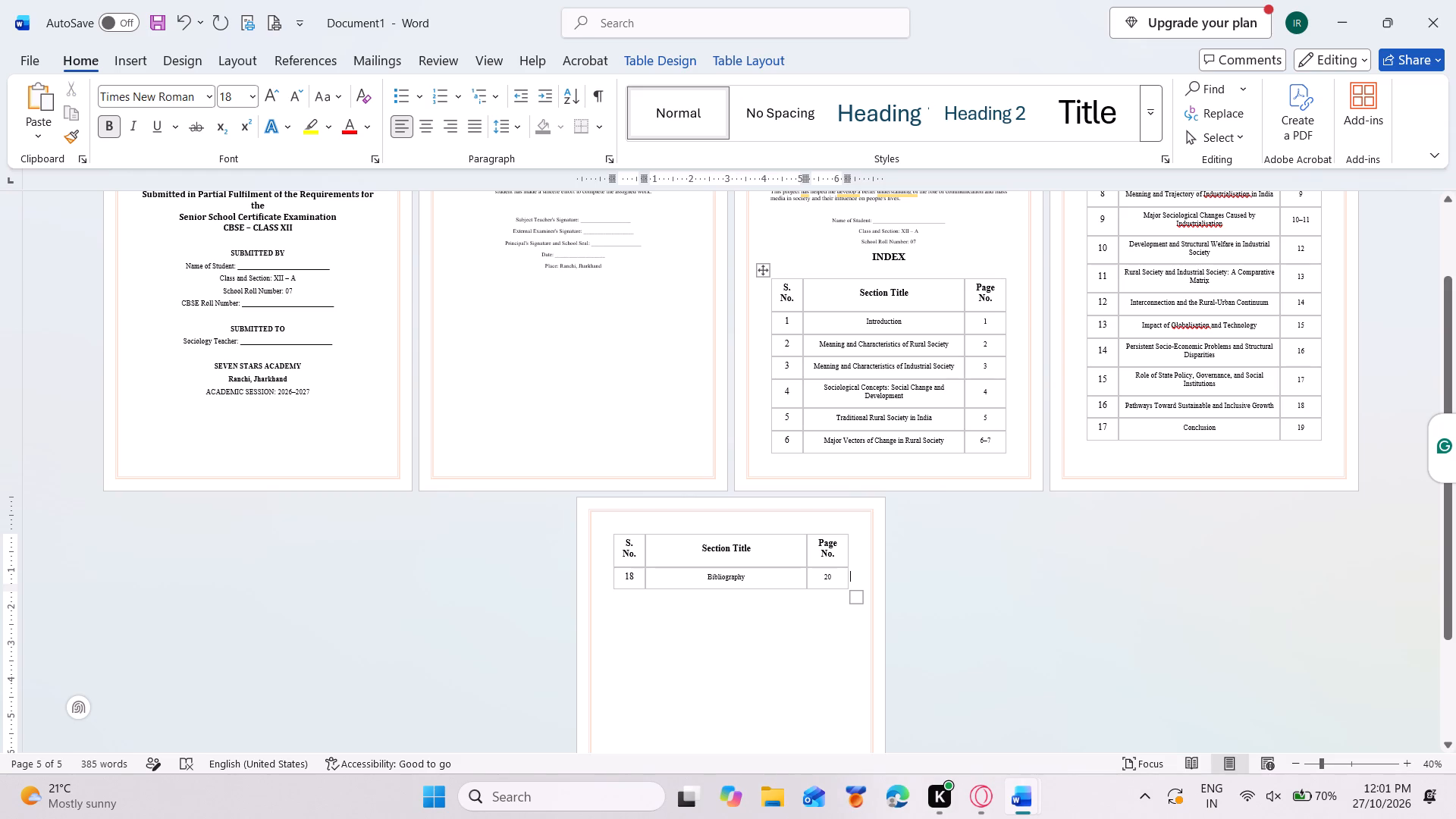
{"action": "left_click_drag", "start_coordinate": [638, 580], "coordinate": [632, 580]}
{"action": "left_click_drag", "start_coordinate": [632, 580], "coordinate": [783, 321]}
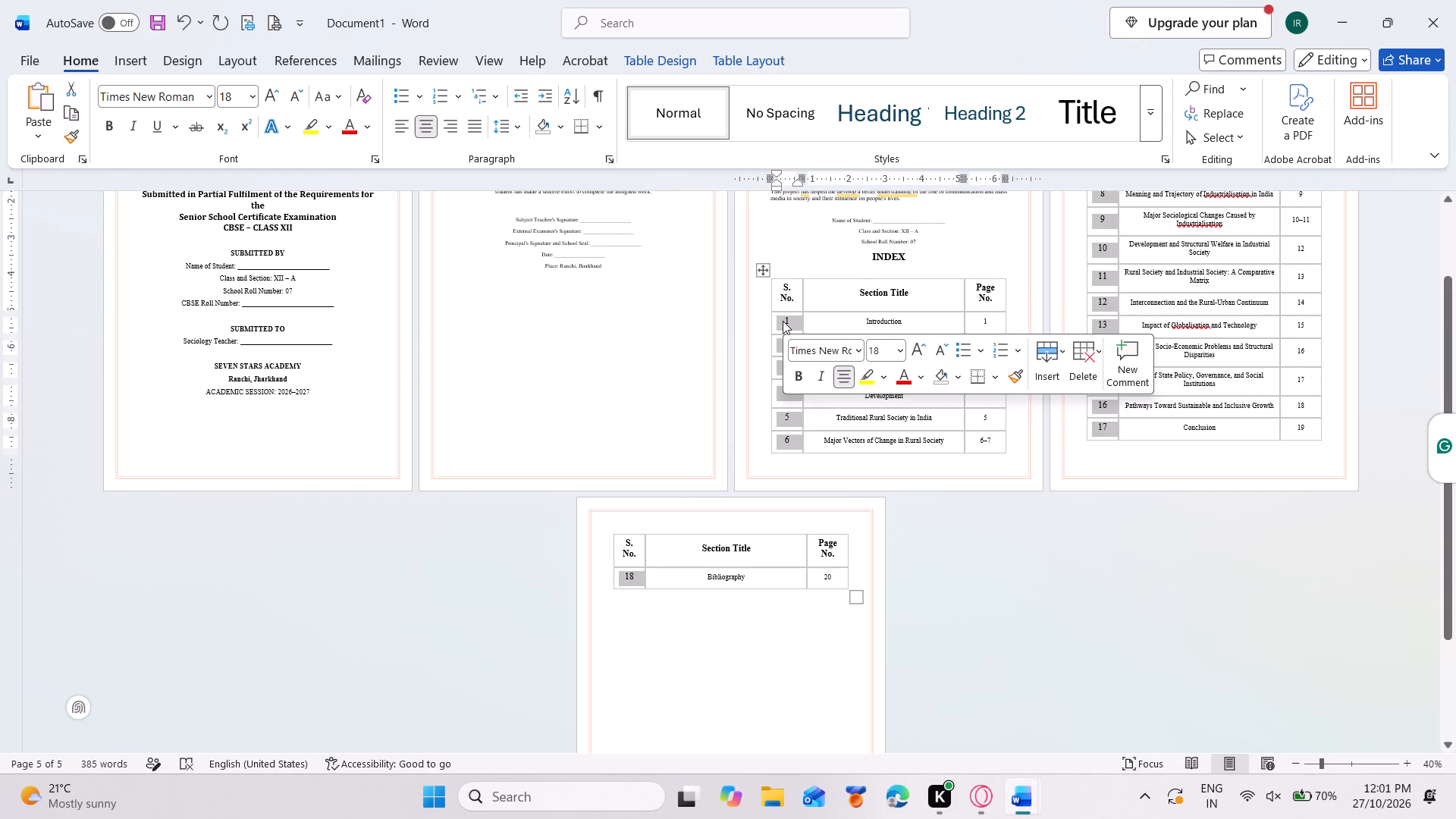
{"action": "left_click", "coordinate": [899, 350]}
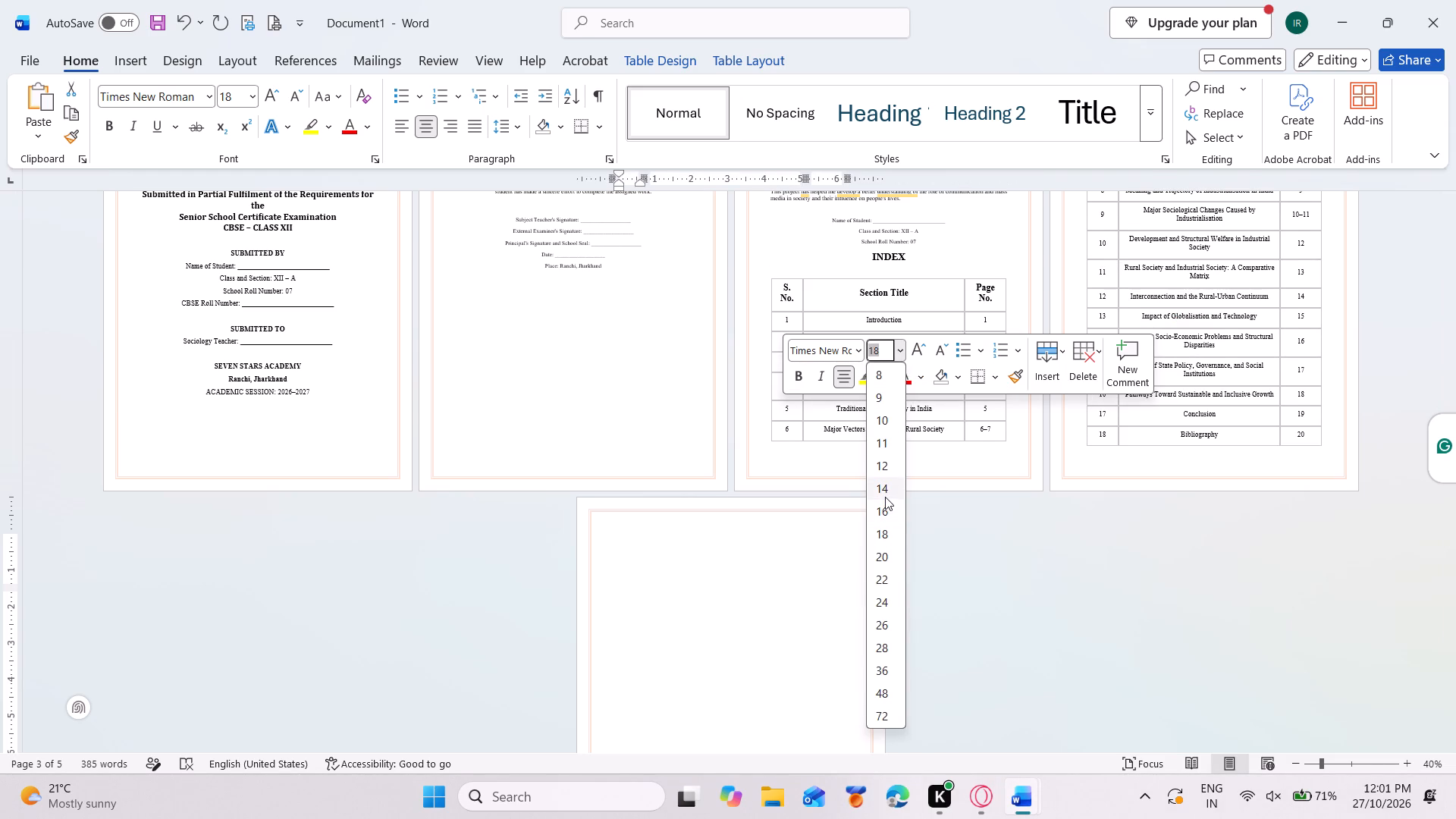
{"action": "left_click", "coordinate": [885, 497]}
{"action": "left_click", "coordinate": [970, 522]}
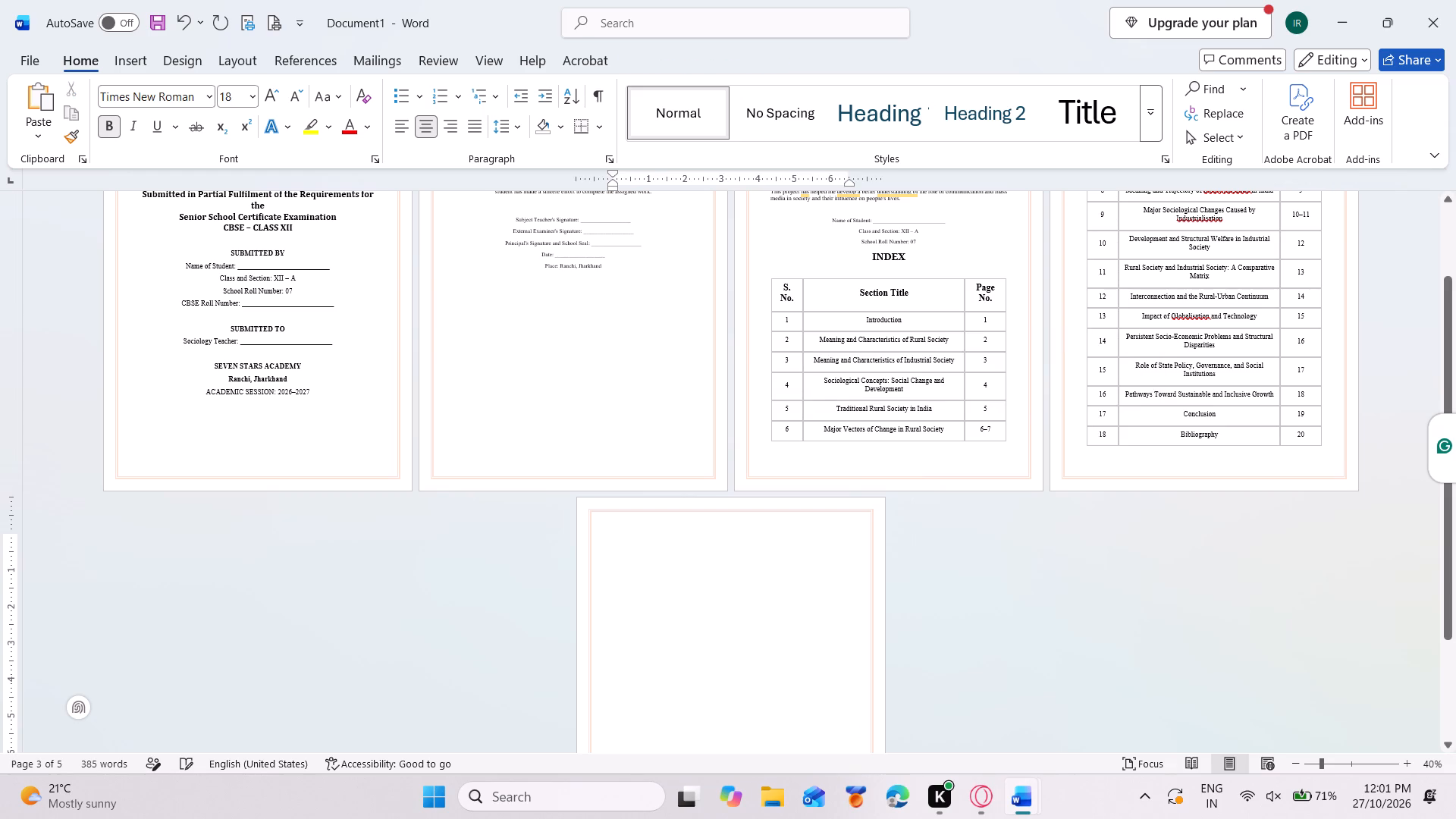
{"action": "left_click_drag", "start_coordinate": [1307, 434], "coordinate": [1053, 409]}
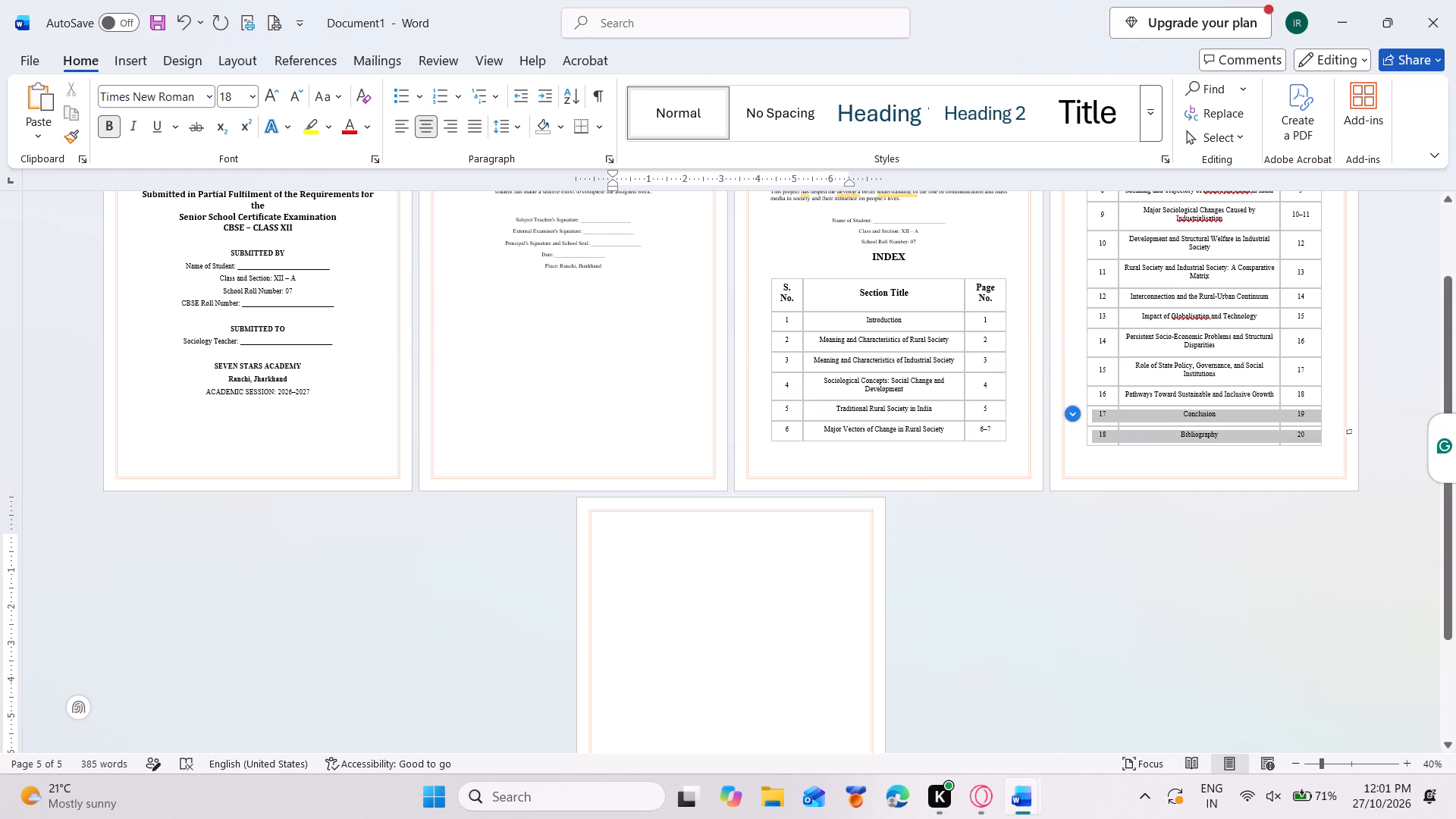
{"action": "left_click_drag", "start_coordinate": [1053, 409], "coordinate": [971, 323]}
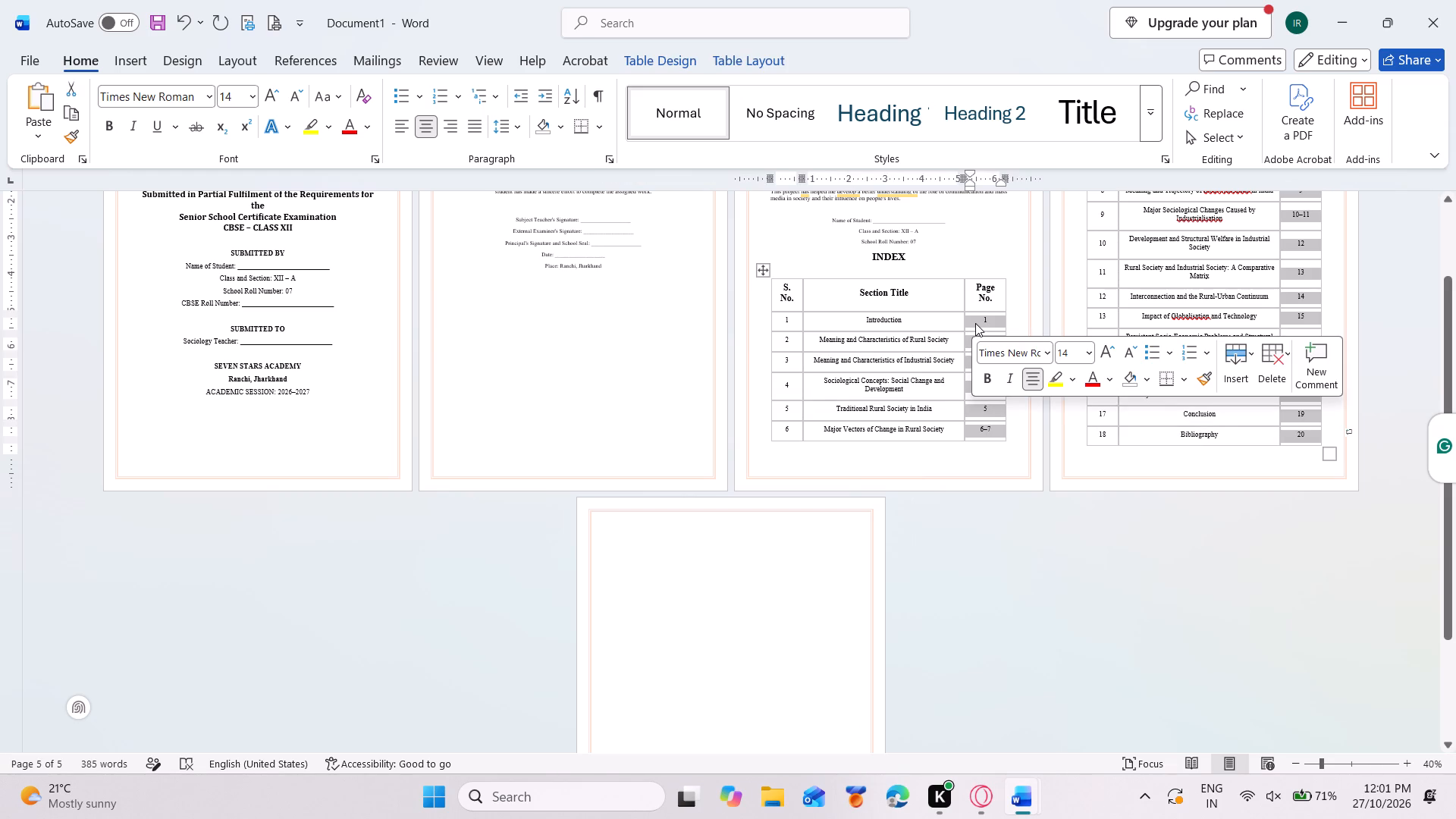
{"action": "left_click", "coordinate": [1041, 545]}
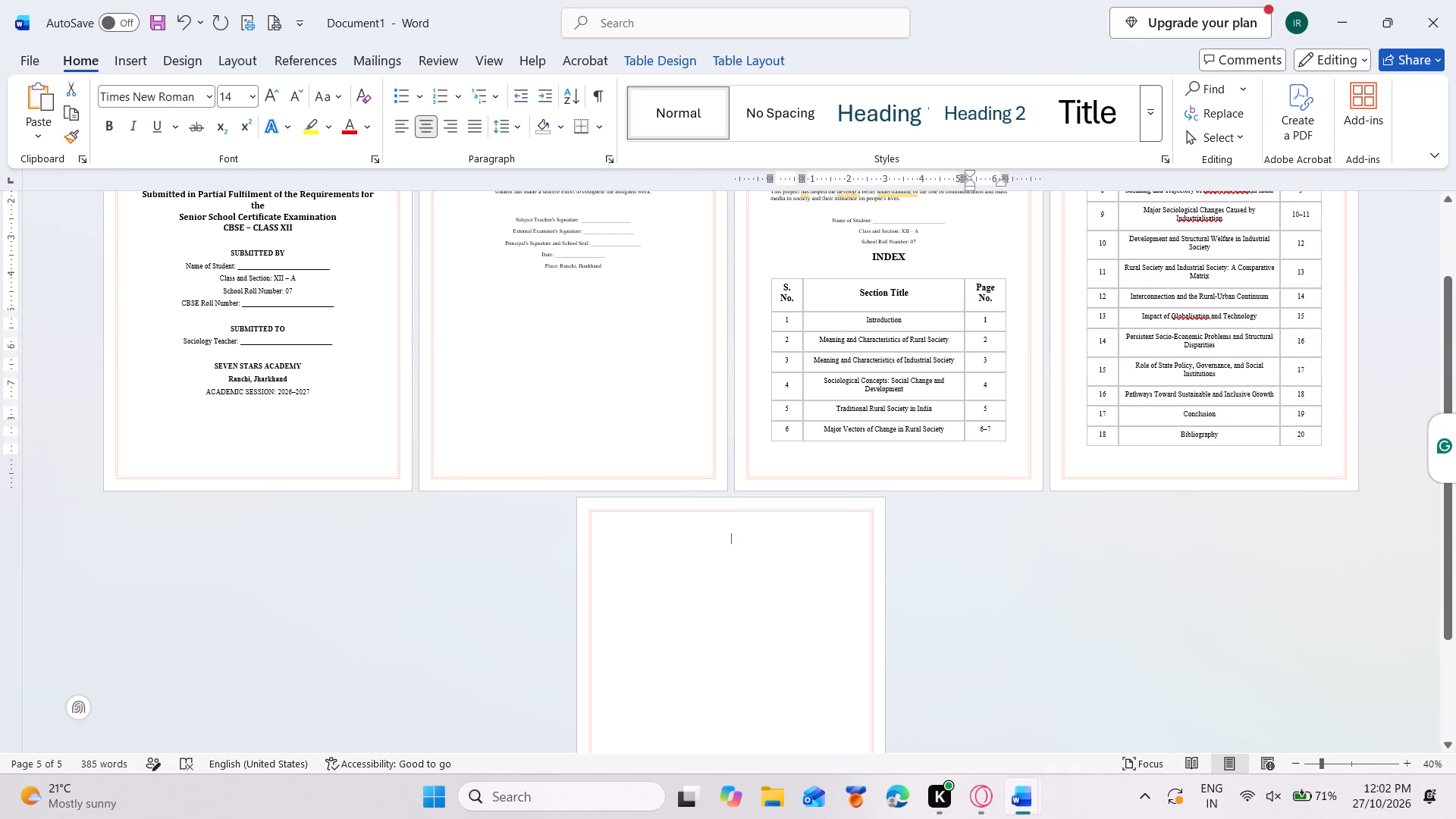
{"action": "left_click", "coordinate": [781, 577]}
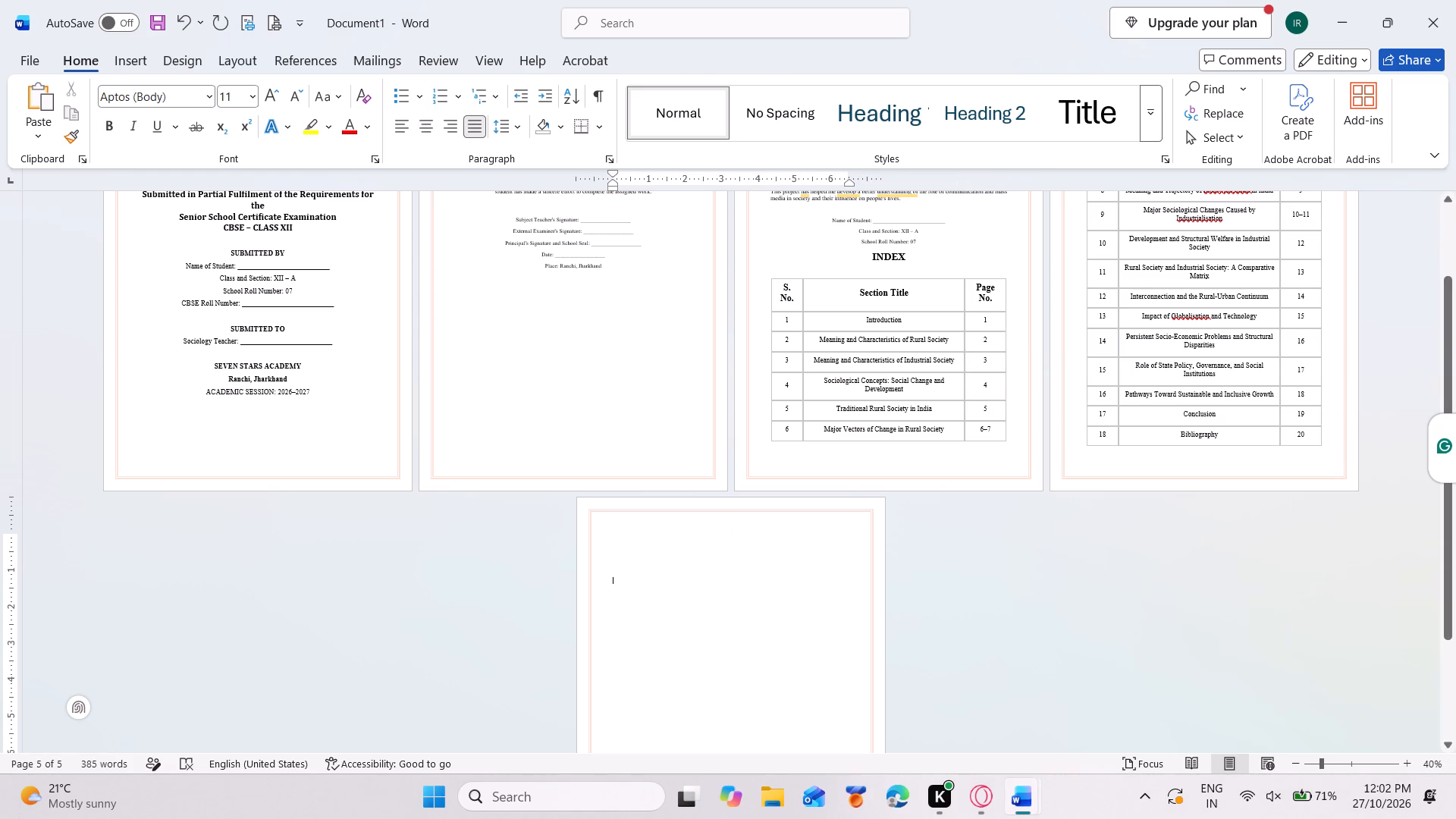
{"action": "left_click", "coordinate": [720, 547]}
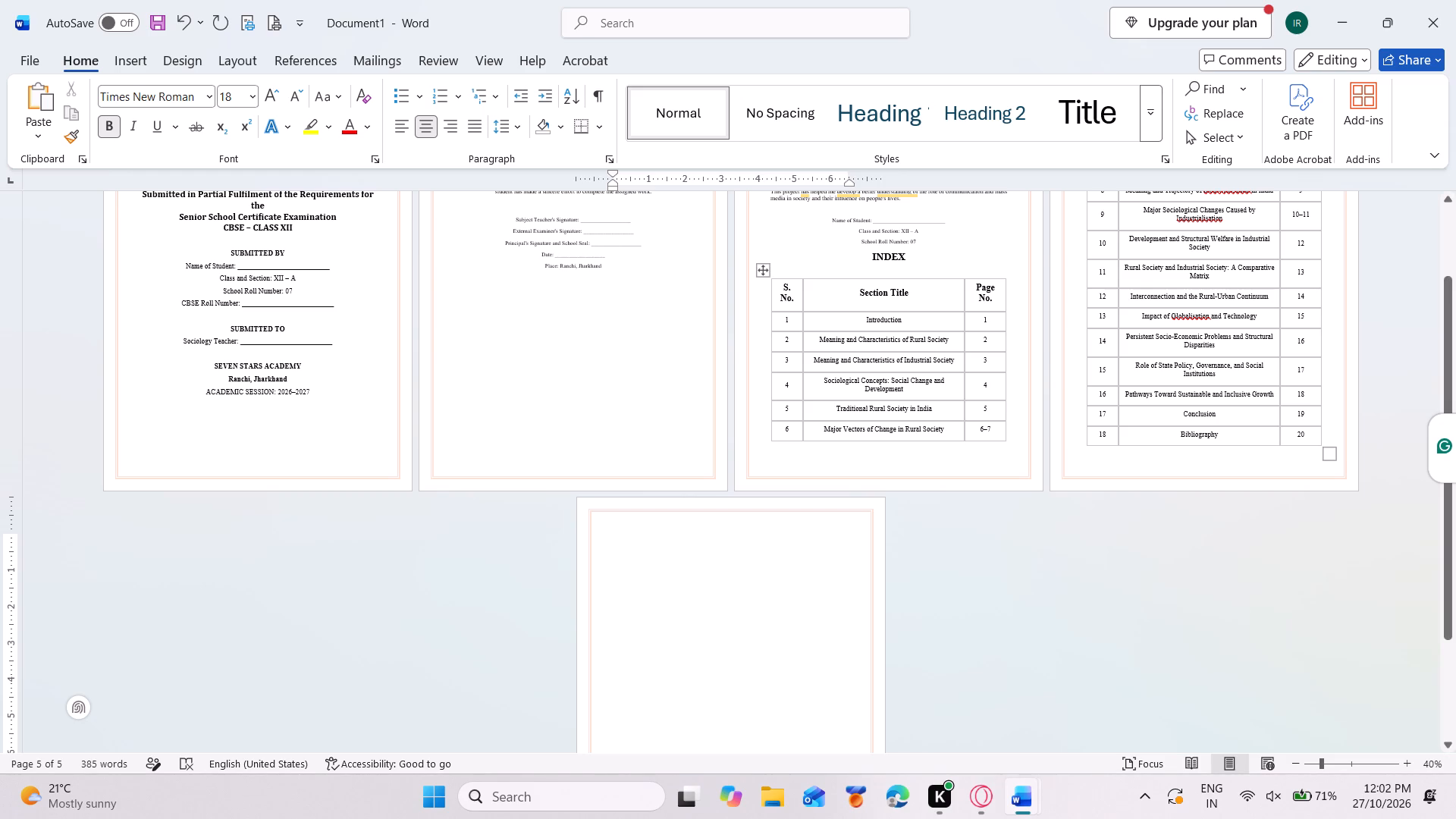
Insert a page break directly before the INDEX heading, below the acknowledgement's roll number.
{"action": "left_click", "coordinate": [869, 264]}
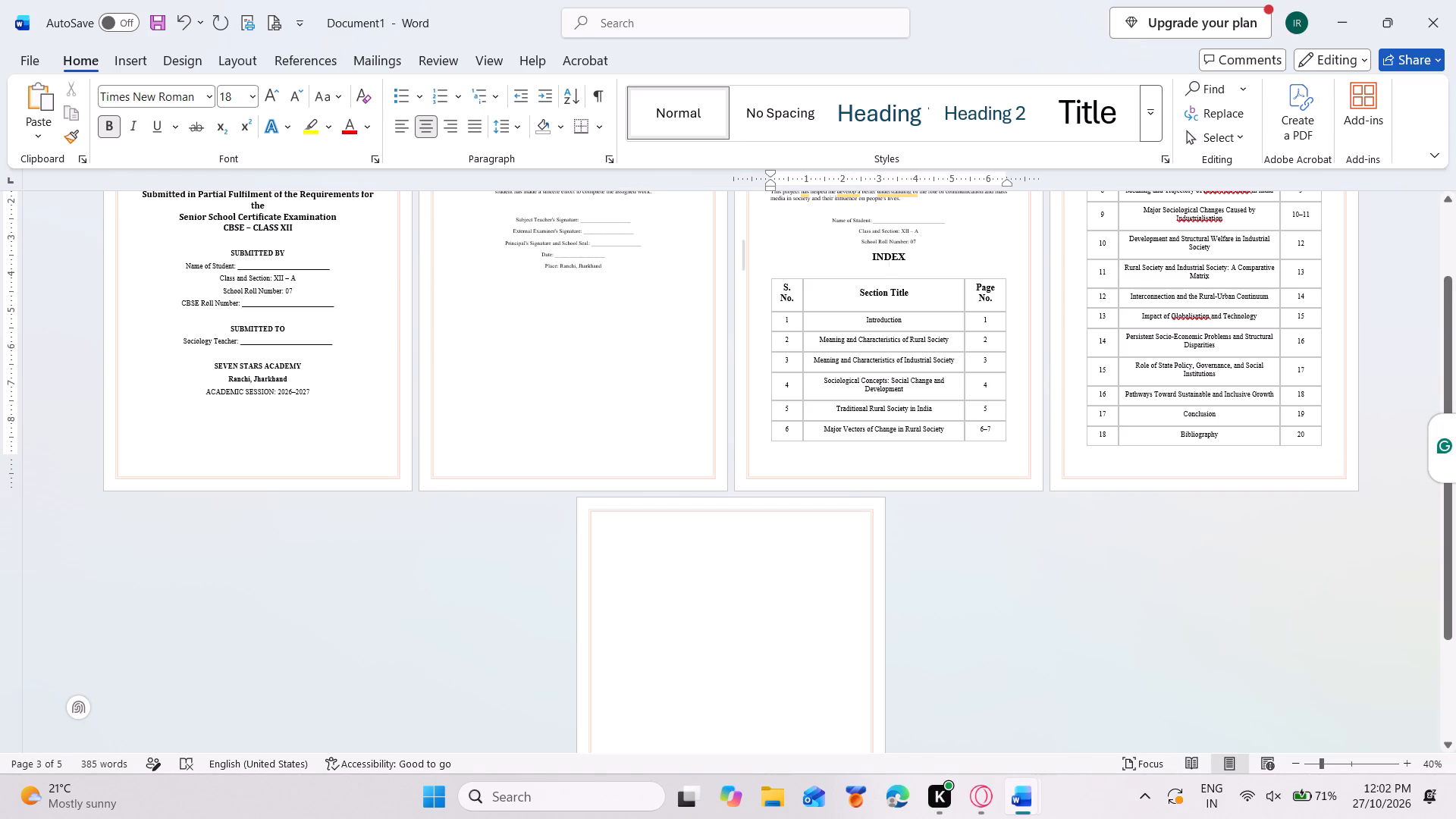
{"action": "left_click", "coordinate": [868, 259]}
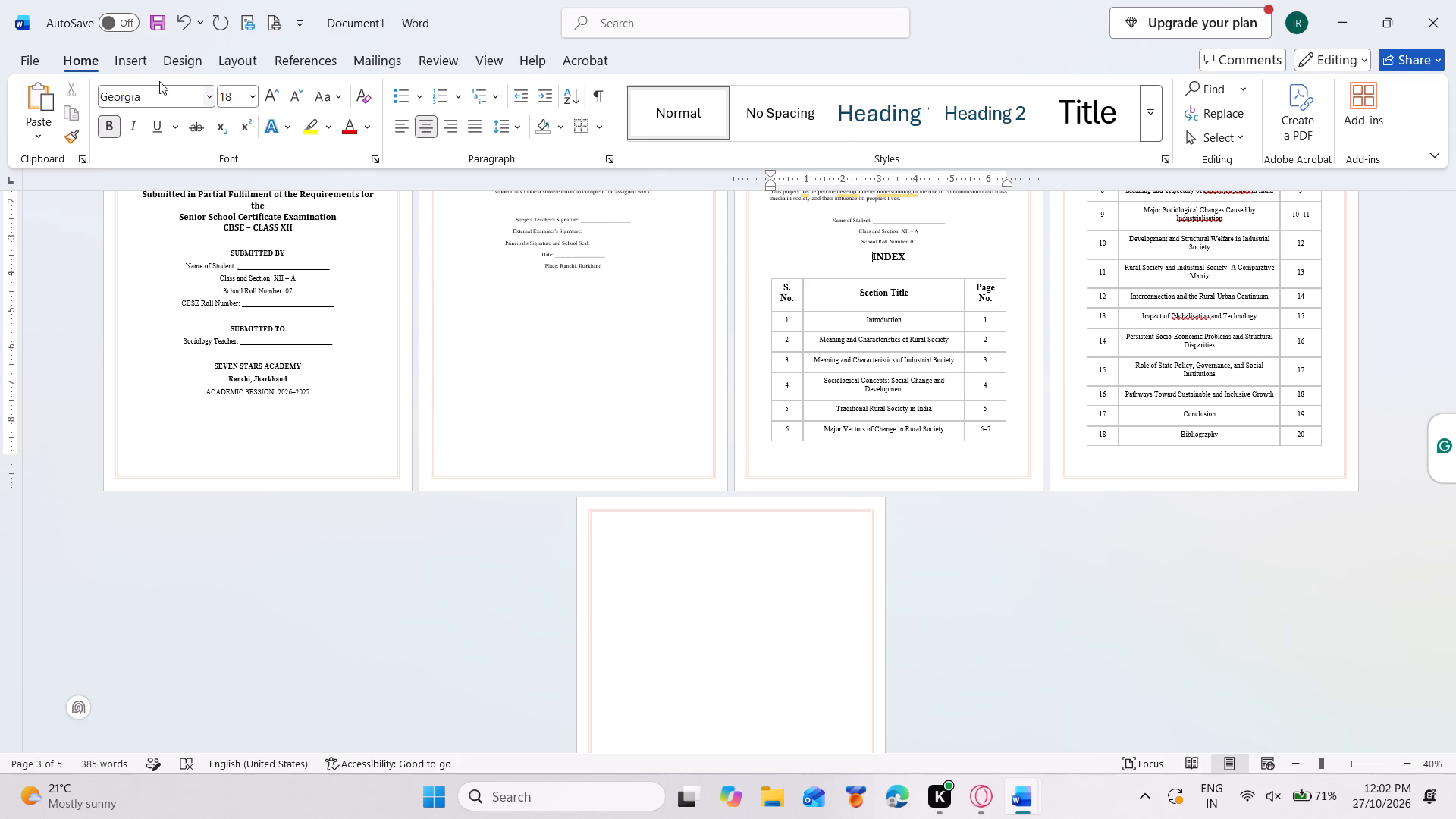
{"action": "left_click", "coordinate": [127, 64]}
{"action": "left_click", "coordinate": [74, 139]}
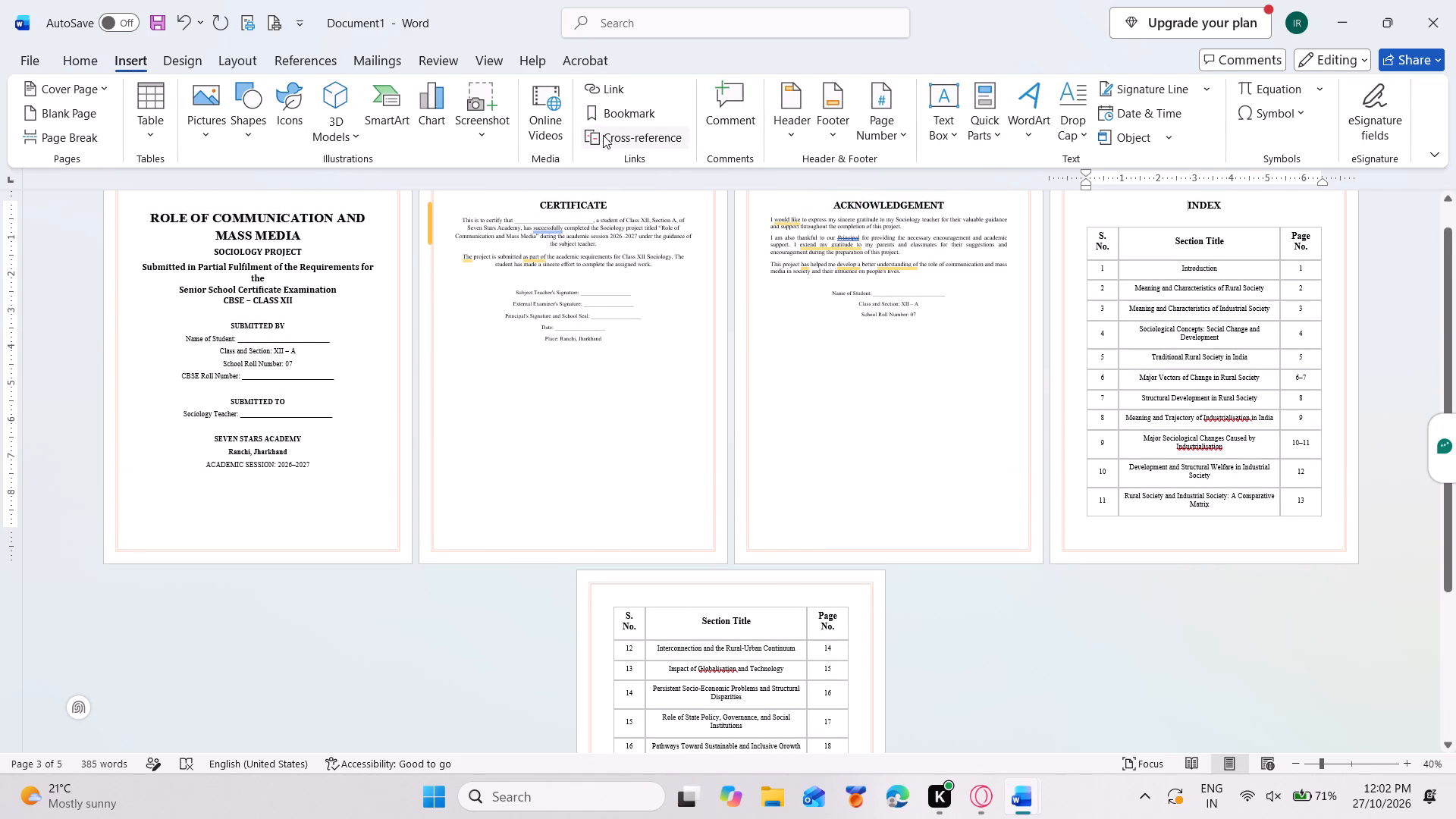
Examine the layout of the index table across its pages, from the INDEX heading to the Bibliography row.
{"action": "left_click", "coordinate": [949, 651]}
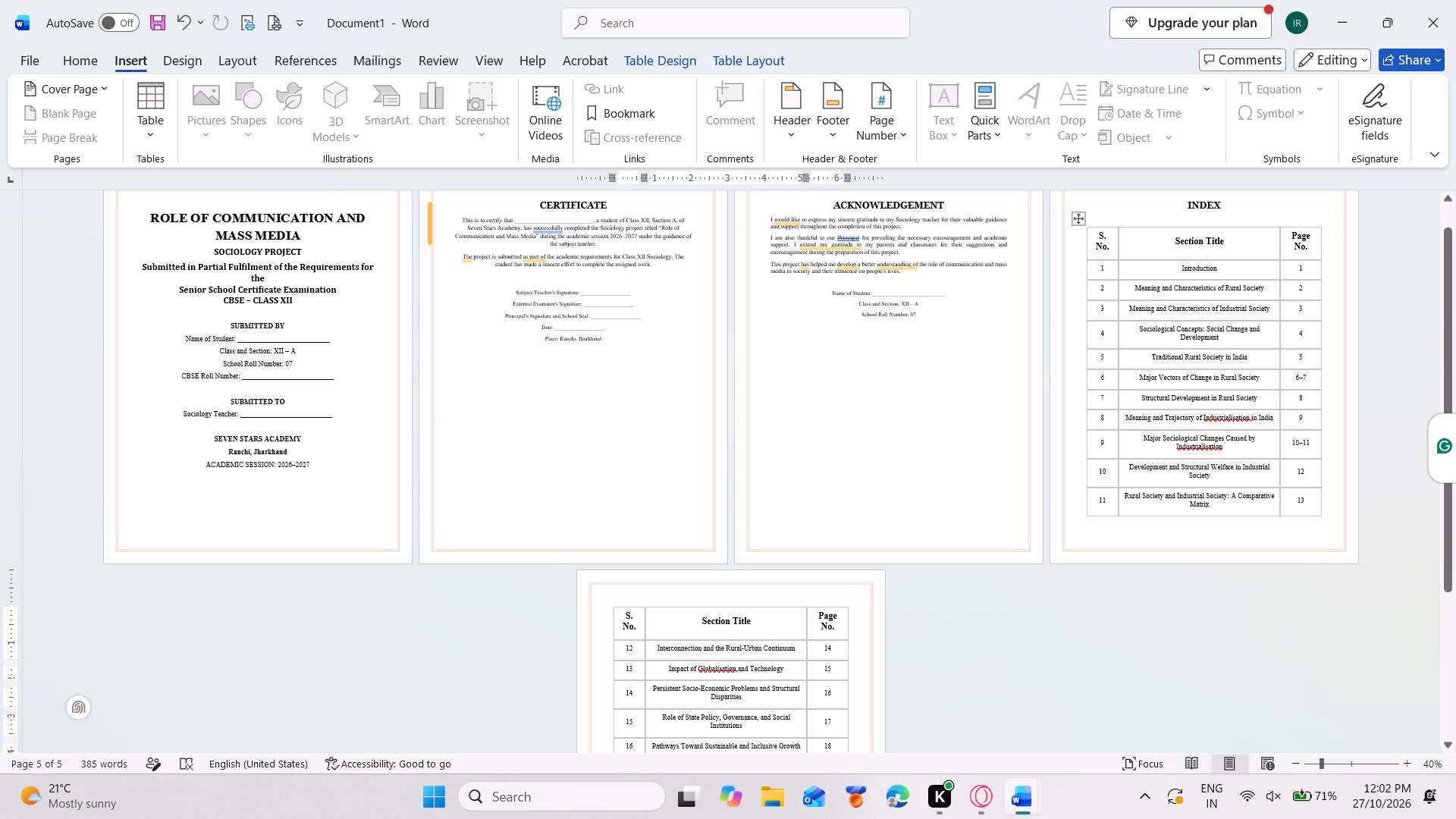
{"action": "scroll", "coordinate": [999, 551], "scroll_direction": "up", "scroll_amount": 1, "text": "ctrl"}
{"action": "scroll", "coordinate": [1301, 601], "scroll_direction": "down", "scroll_amount": 1}
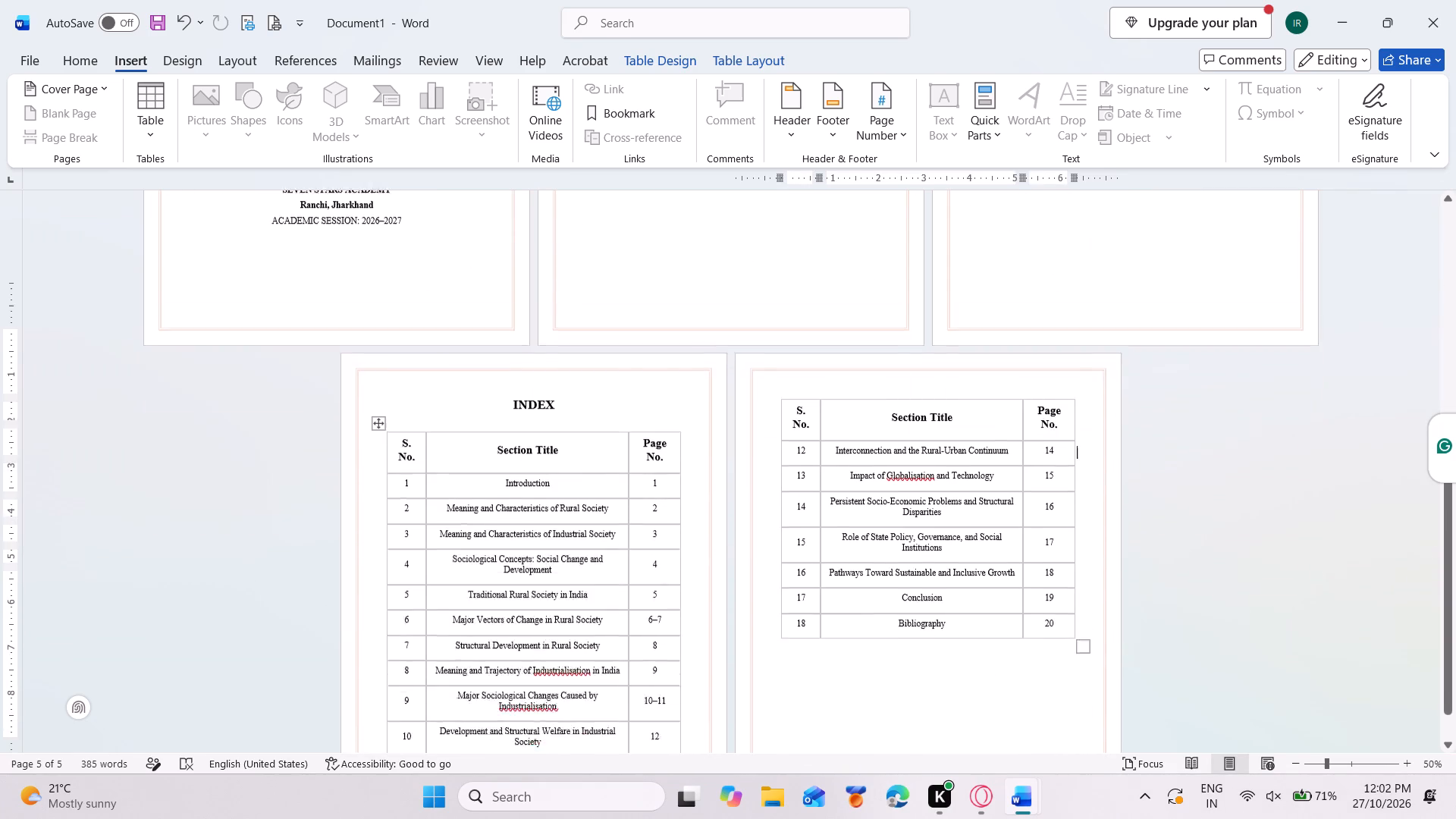
{"action": "scroll", "coordinate": [1301, 601], "scroll_direction": "down", "scroll_amount": 3}
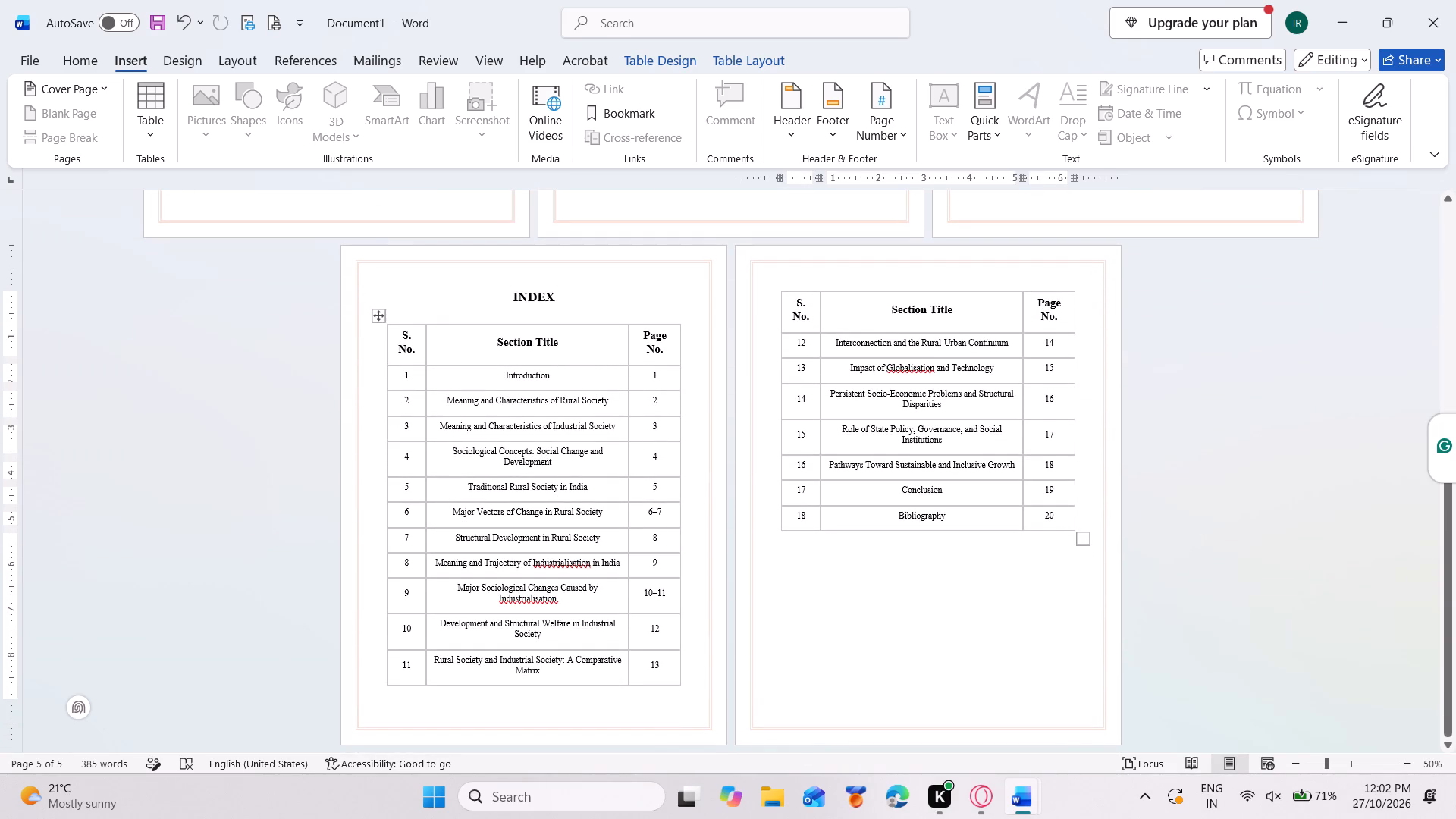
{"action": "scroll", "coordinate": [1253, 598], "scroll_direction": "down", "scroll_amount": 1}
{"action": "scroll", "coordinate": [1118, 544], "scroll_direction": "down", "scroll_amount": 1}
{"action": "scroll", "coordinate": [1118, 544], "scroll_direction": "right", "scroll_amount": 1}
{"action": "scroll", "coordinate": [1118, 544], "scroll_direction": "down", "scroll_amount": 3}
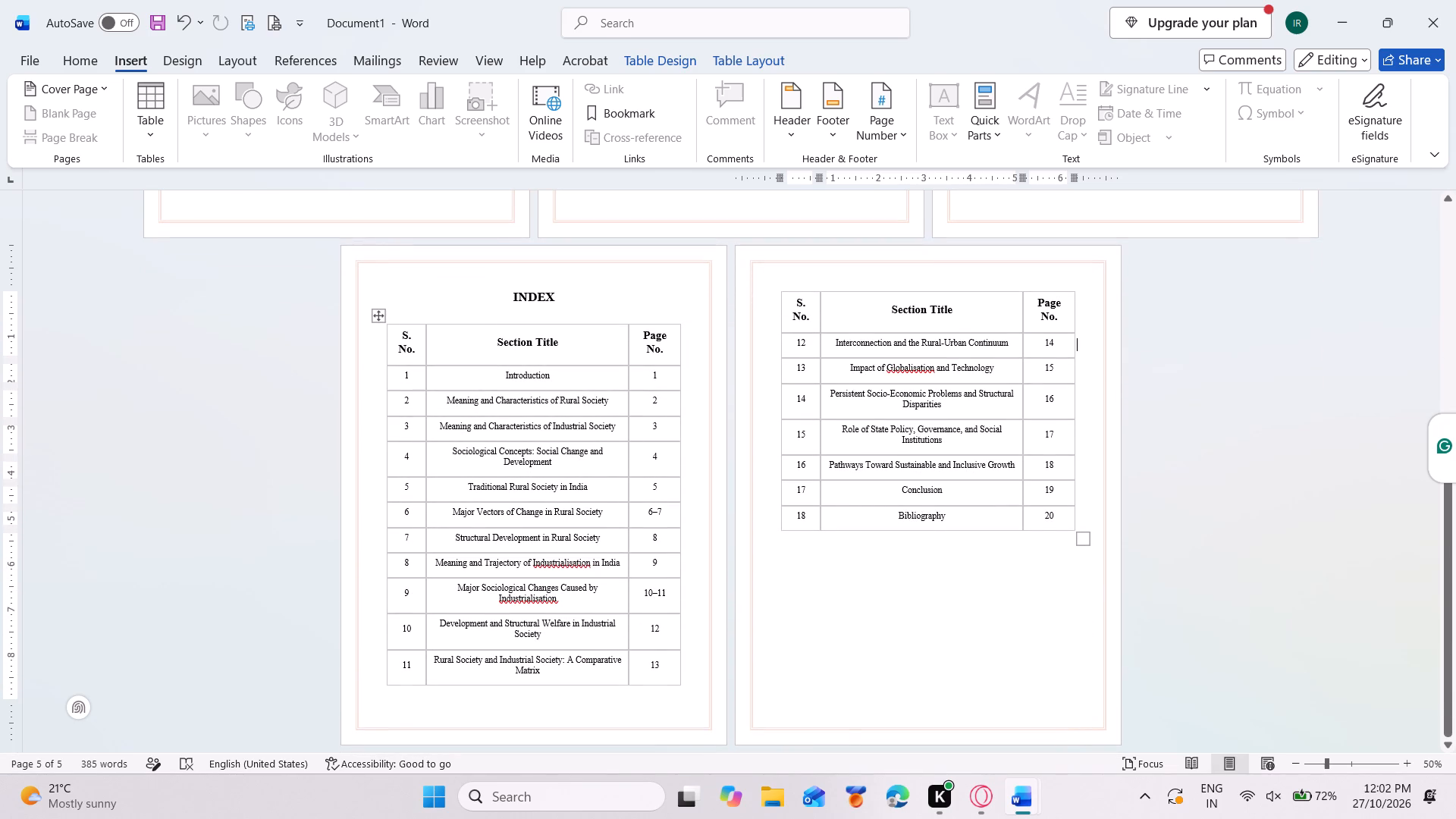
{"action": "left_click", "coordinate": [1056, 513]}
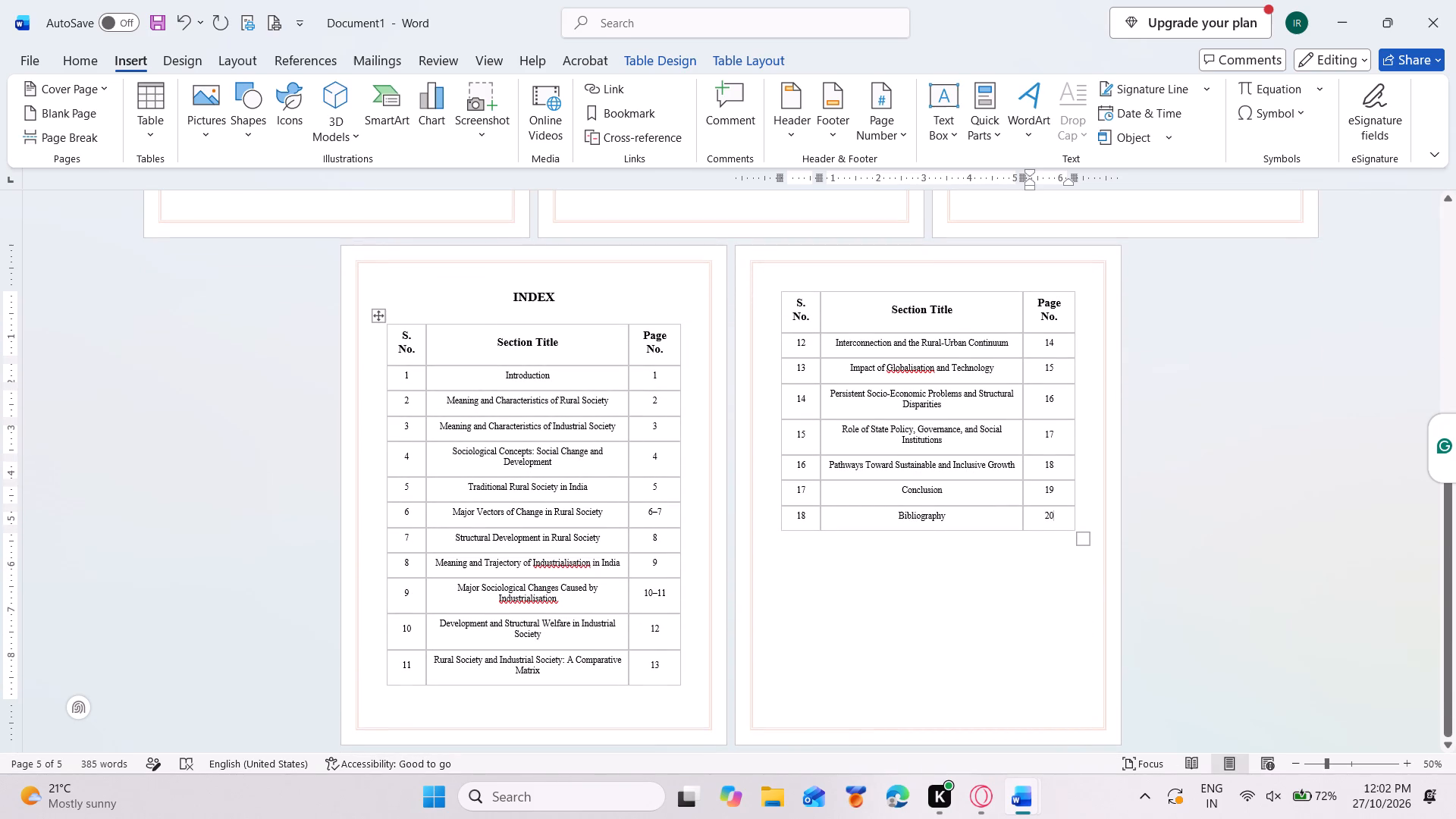
{"action": "scroll", "coordinate": [1173, 561], "scroll_direction": "down", "scroll_amount": 1}
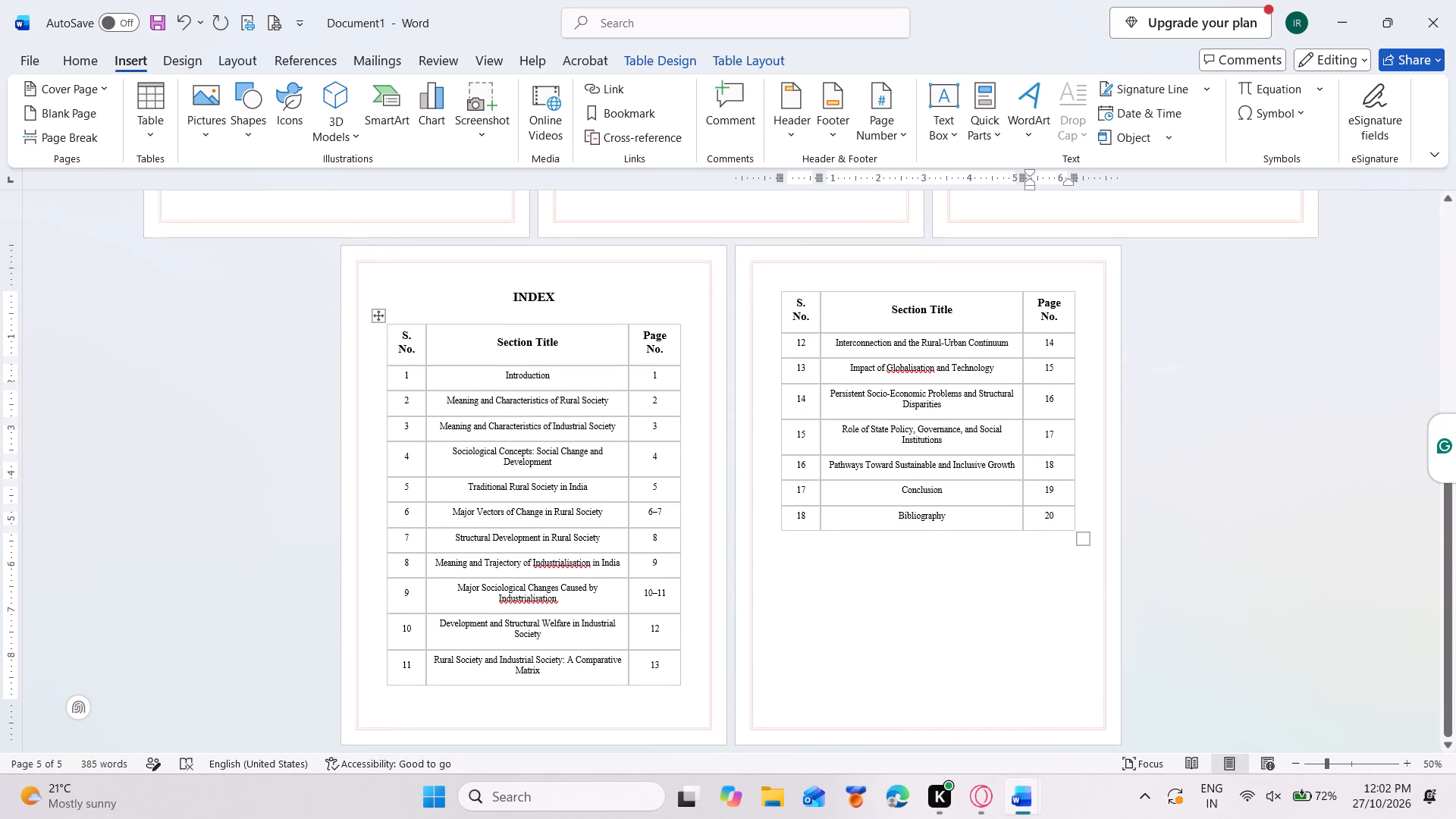
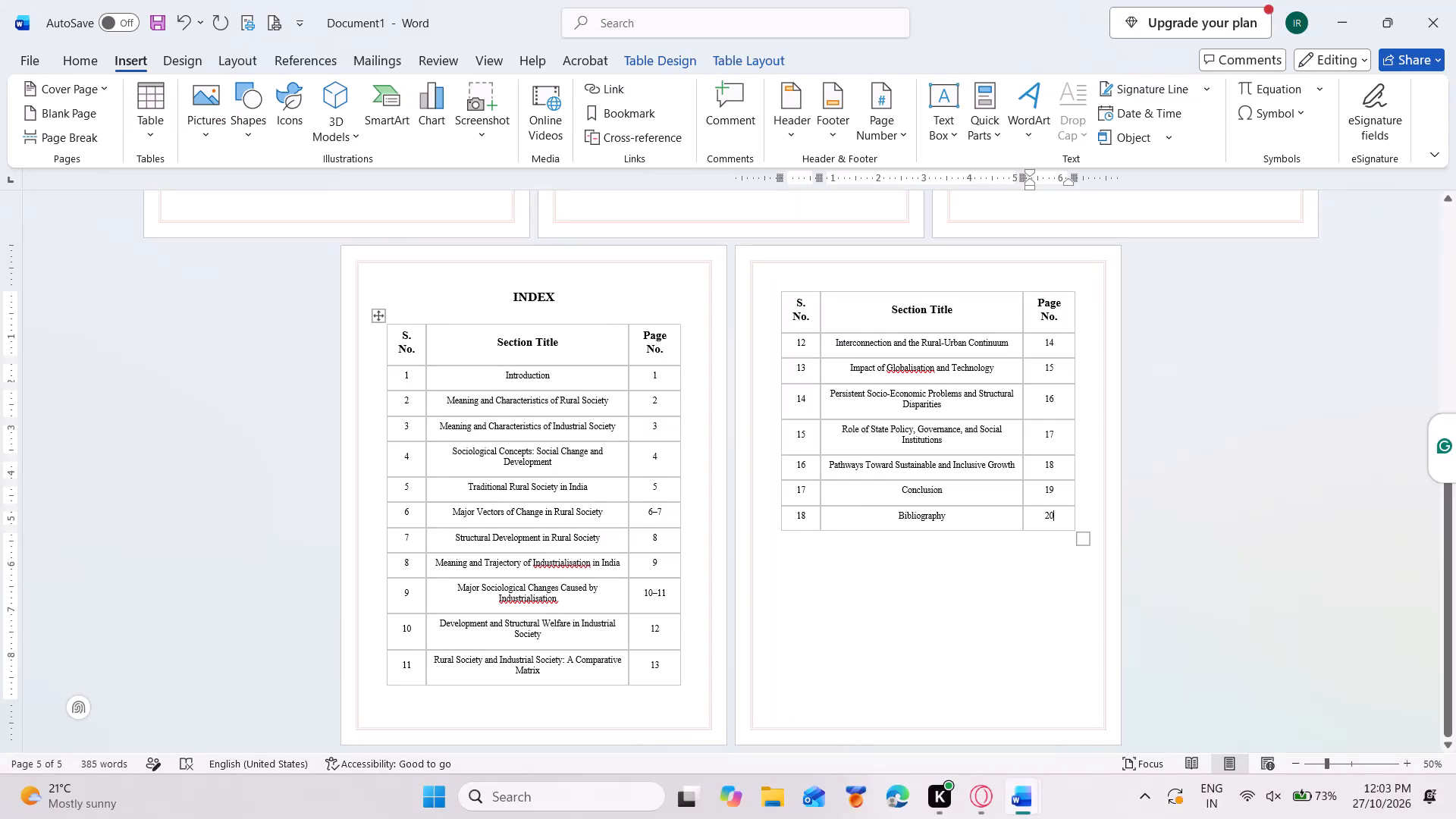
Insert a page break below the index table, after the Bibliography row.
{"action": "left_click", "coordinate": [1131, 558]}
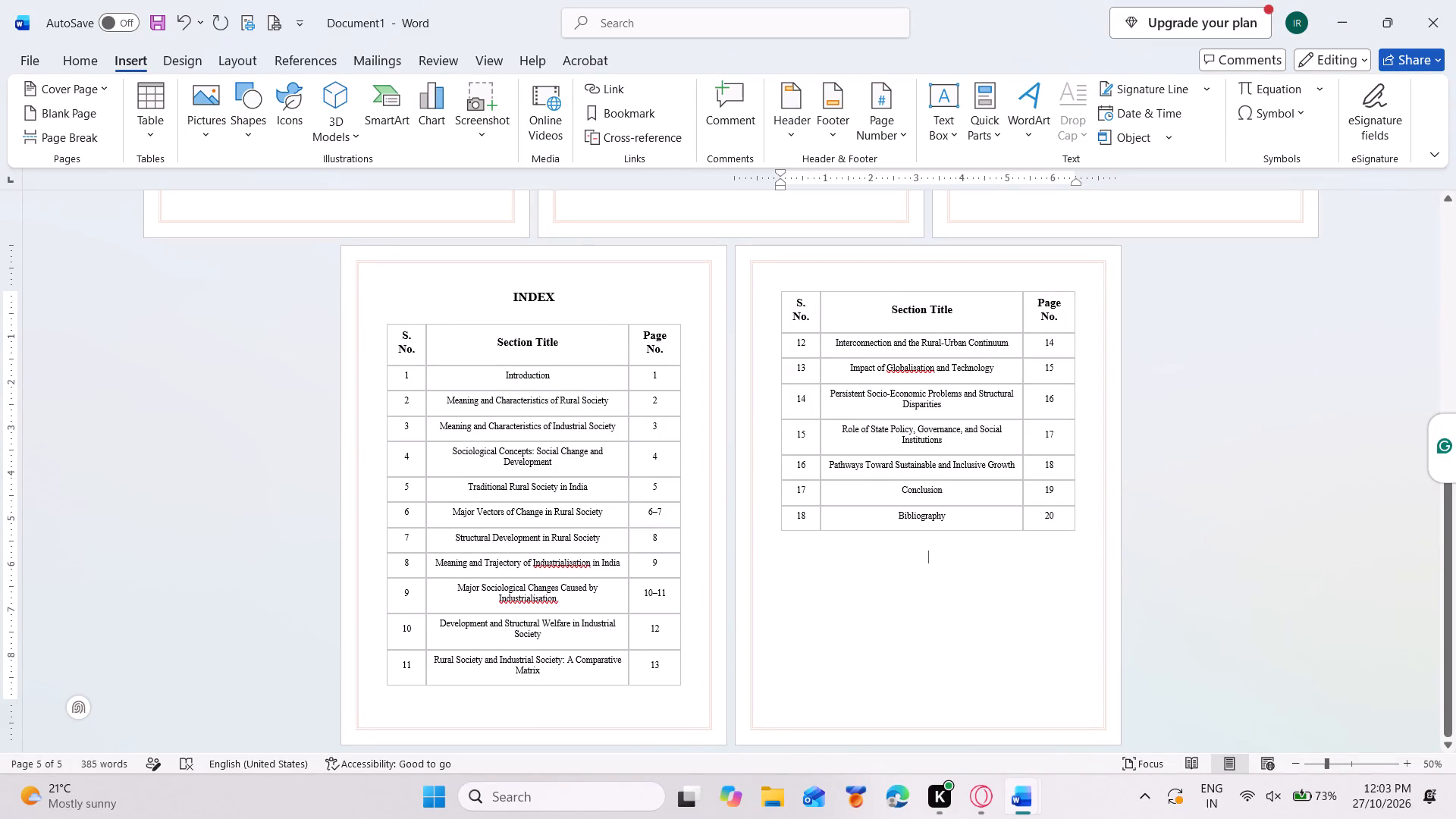
{"action": "left_click", "coordinate": [1210, 516]}
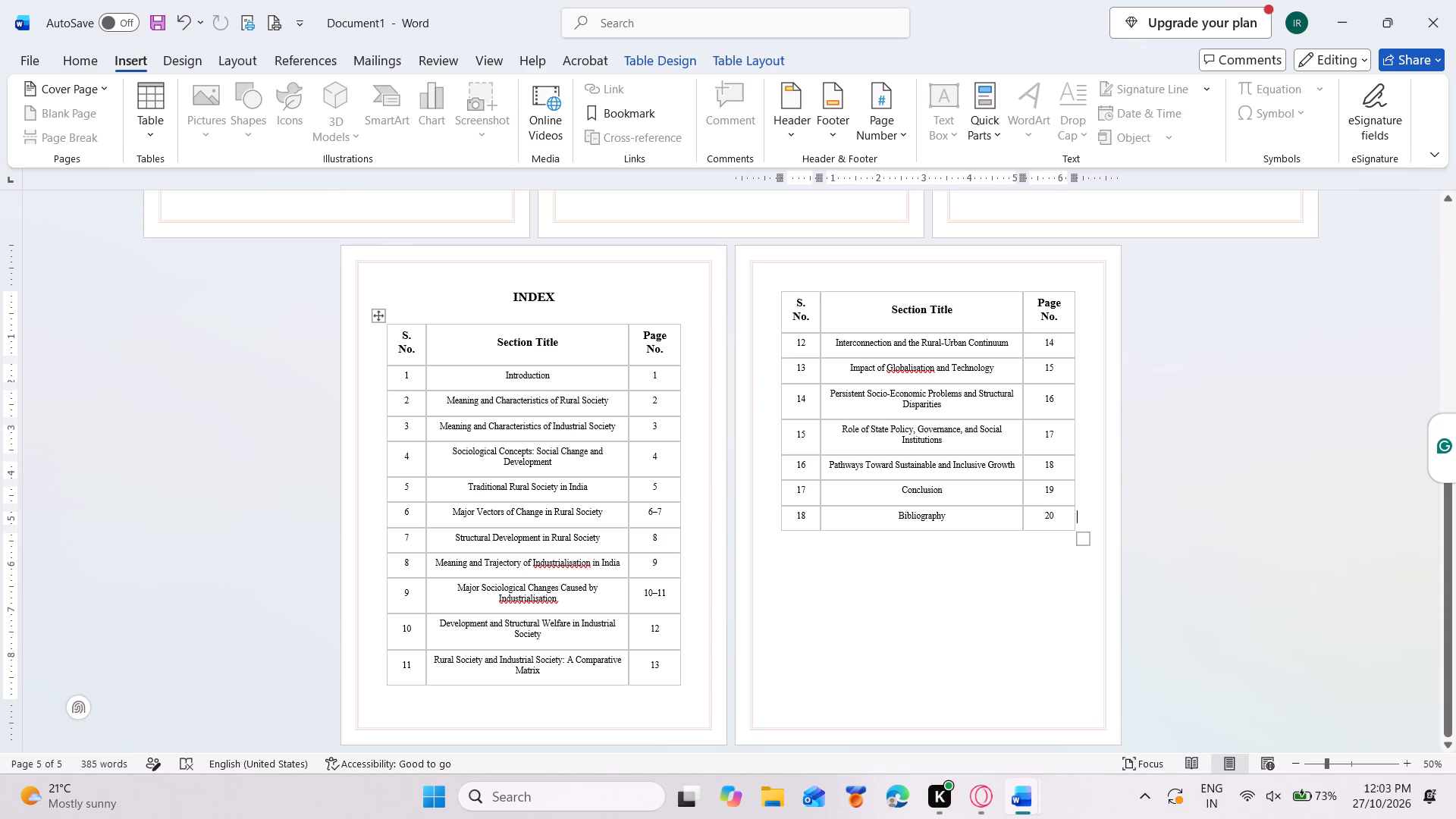
{"action": "left_click", "coordinate": [934, 573]}
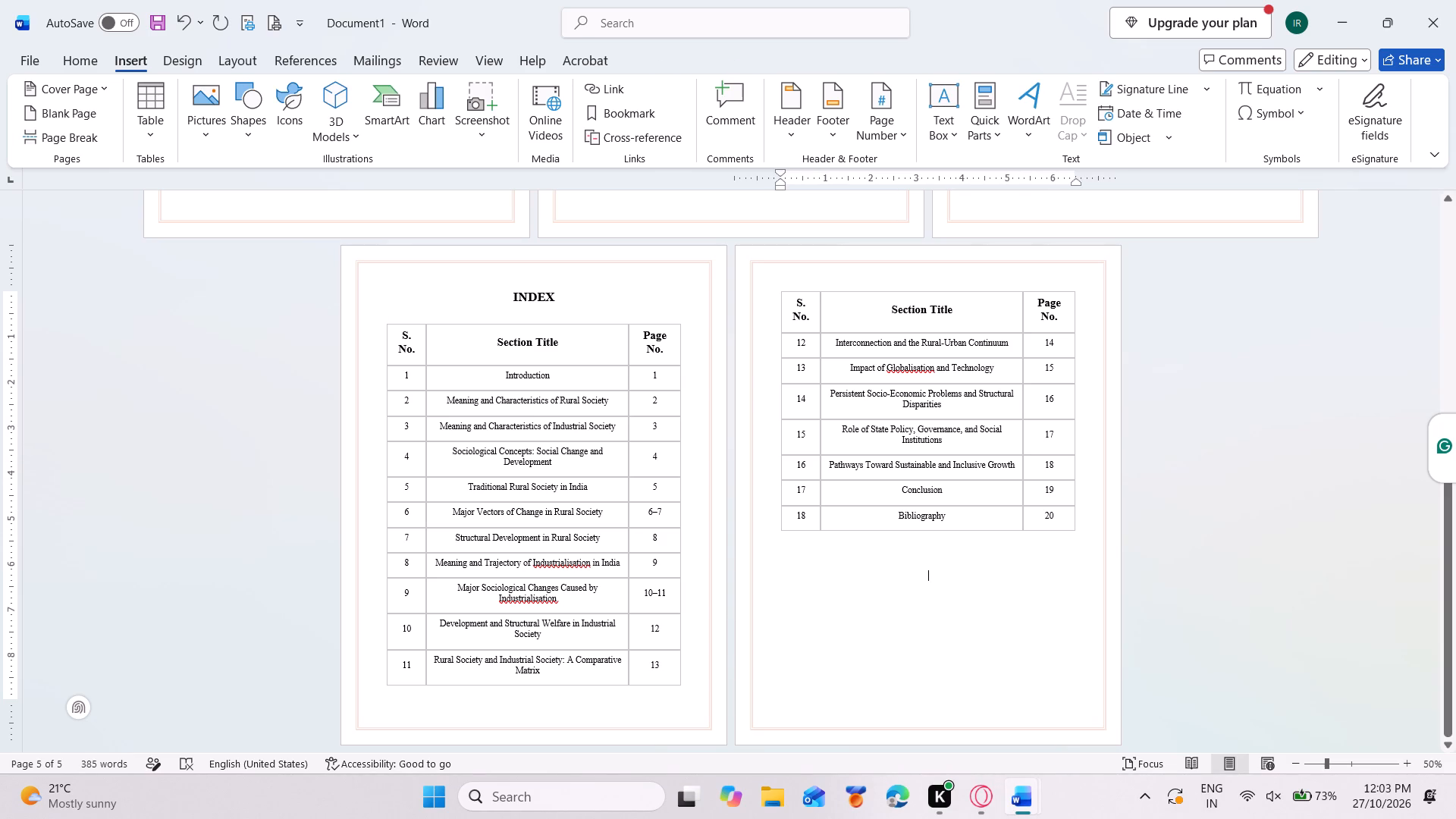
{"action": "left_click", "coordinate": [71, 134]}
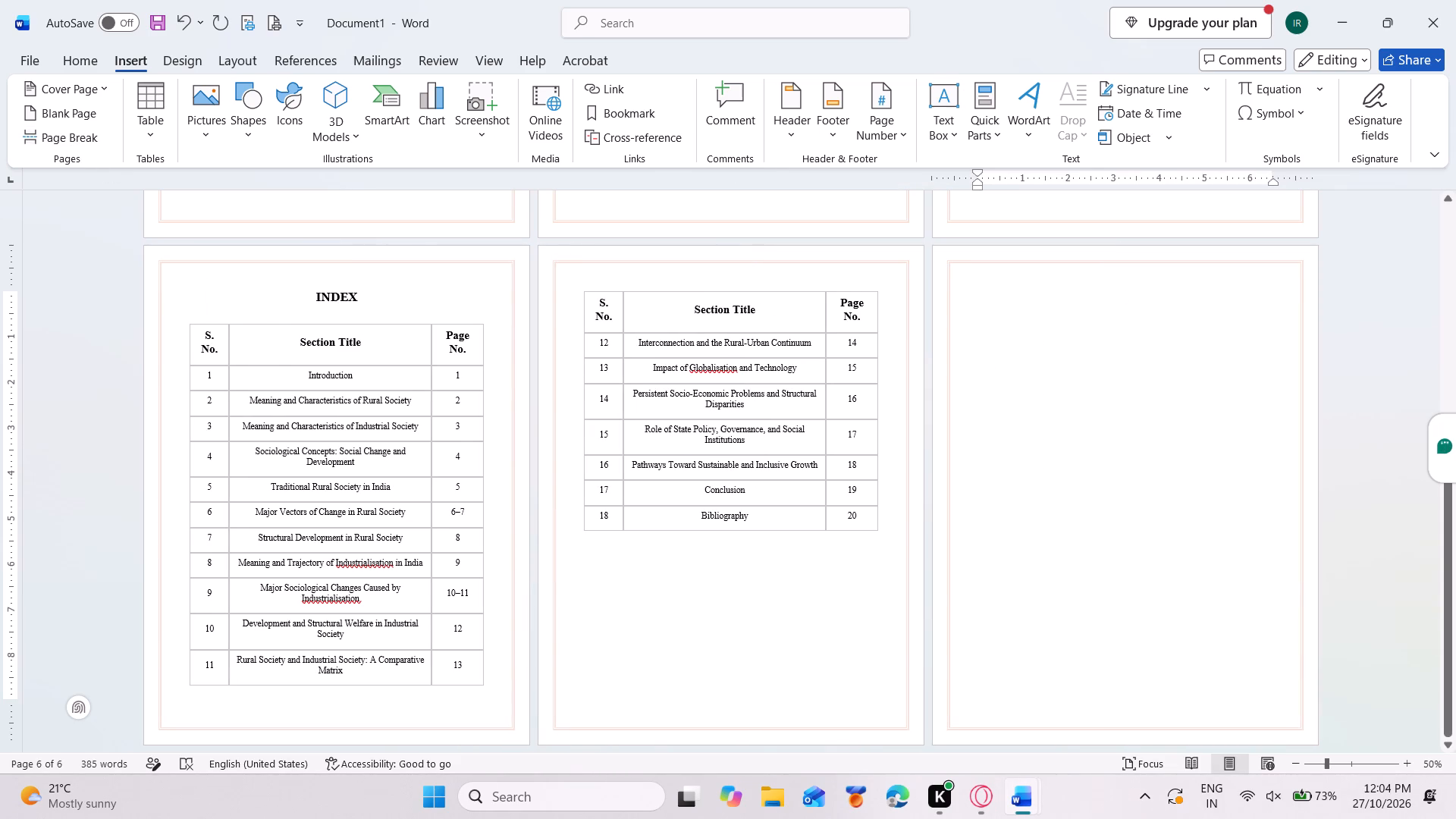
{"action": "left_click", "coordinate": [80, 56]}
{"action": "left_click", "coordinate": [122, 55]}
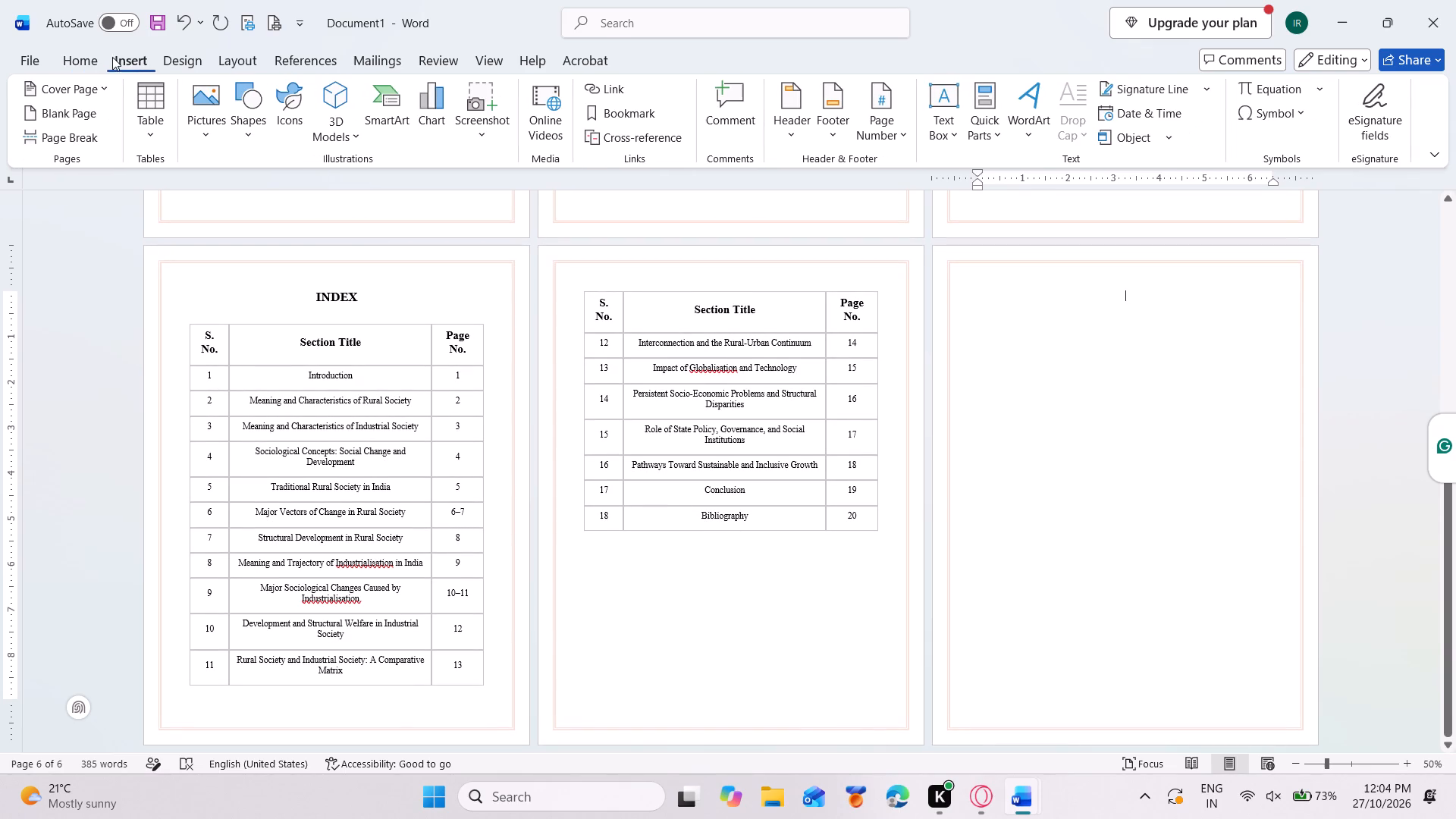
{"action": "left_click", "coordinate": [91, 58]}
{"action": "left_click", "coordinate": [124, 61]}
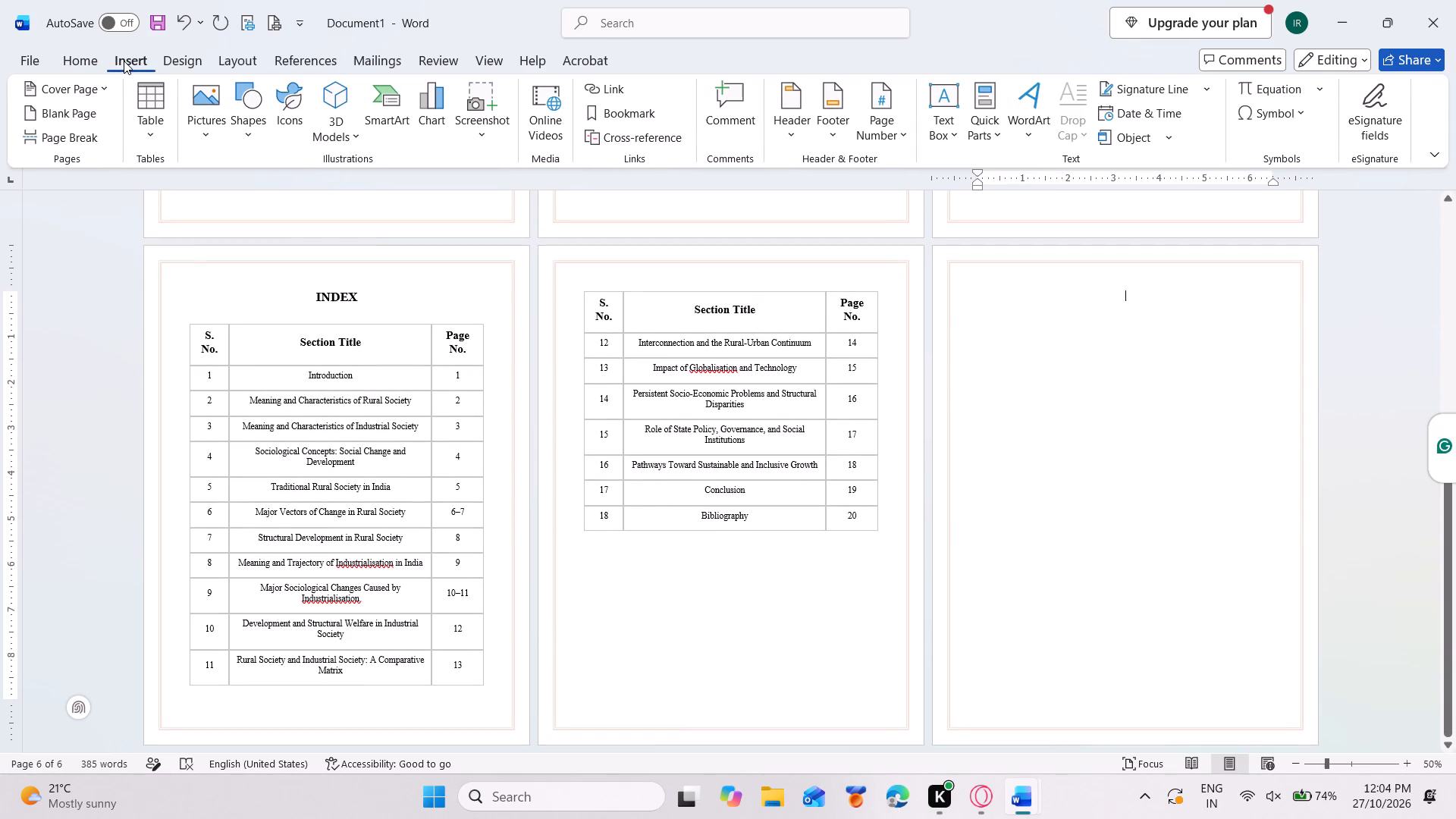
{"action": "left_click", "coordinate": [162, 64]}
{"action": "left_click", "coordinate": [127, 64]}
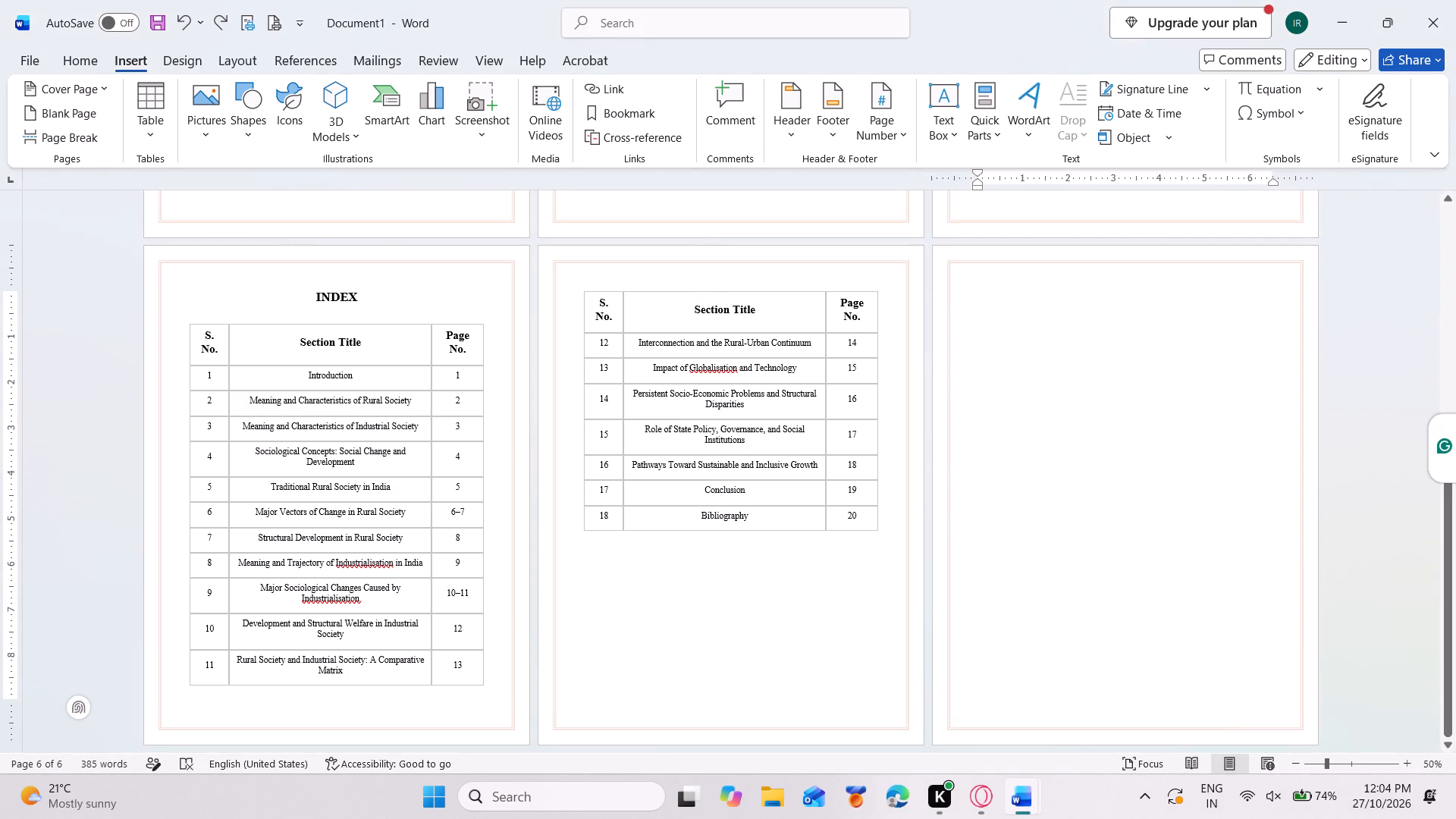
{"action": "key", "text": "ctrl+v"}
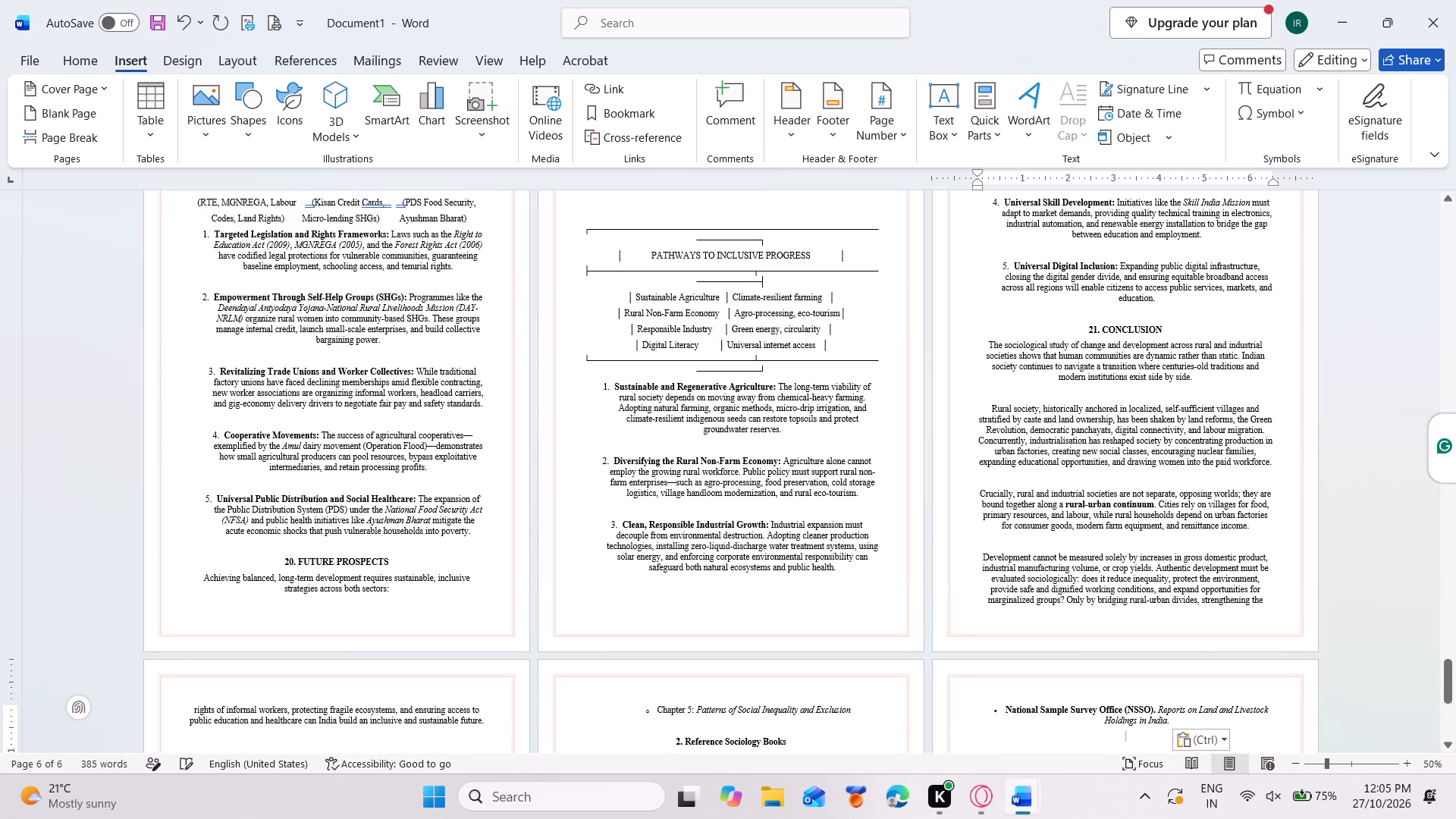
Delete the pasted cover page, certificate, acknowledgement and 22-row index that precede the INTRODUCTION heading.
{"action": "scroll", "coordinate": [933, 372], "scroll_direction": "up", "scroll_amount": 3}
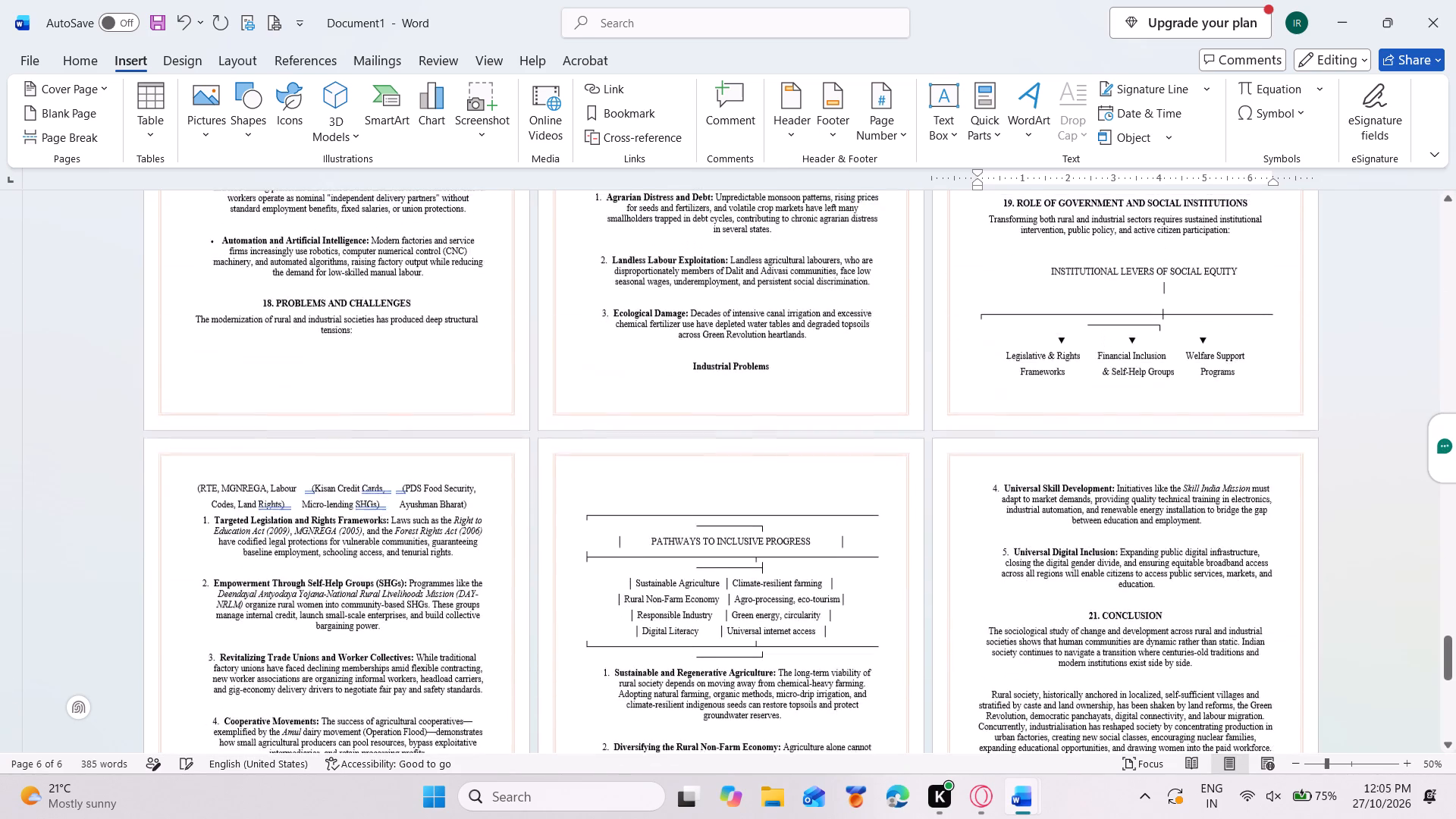
{"action": "scroll", "coordinate": [933, 372], "scroll_direction": "up", "scroll_amount": 8}
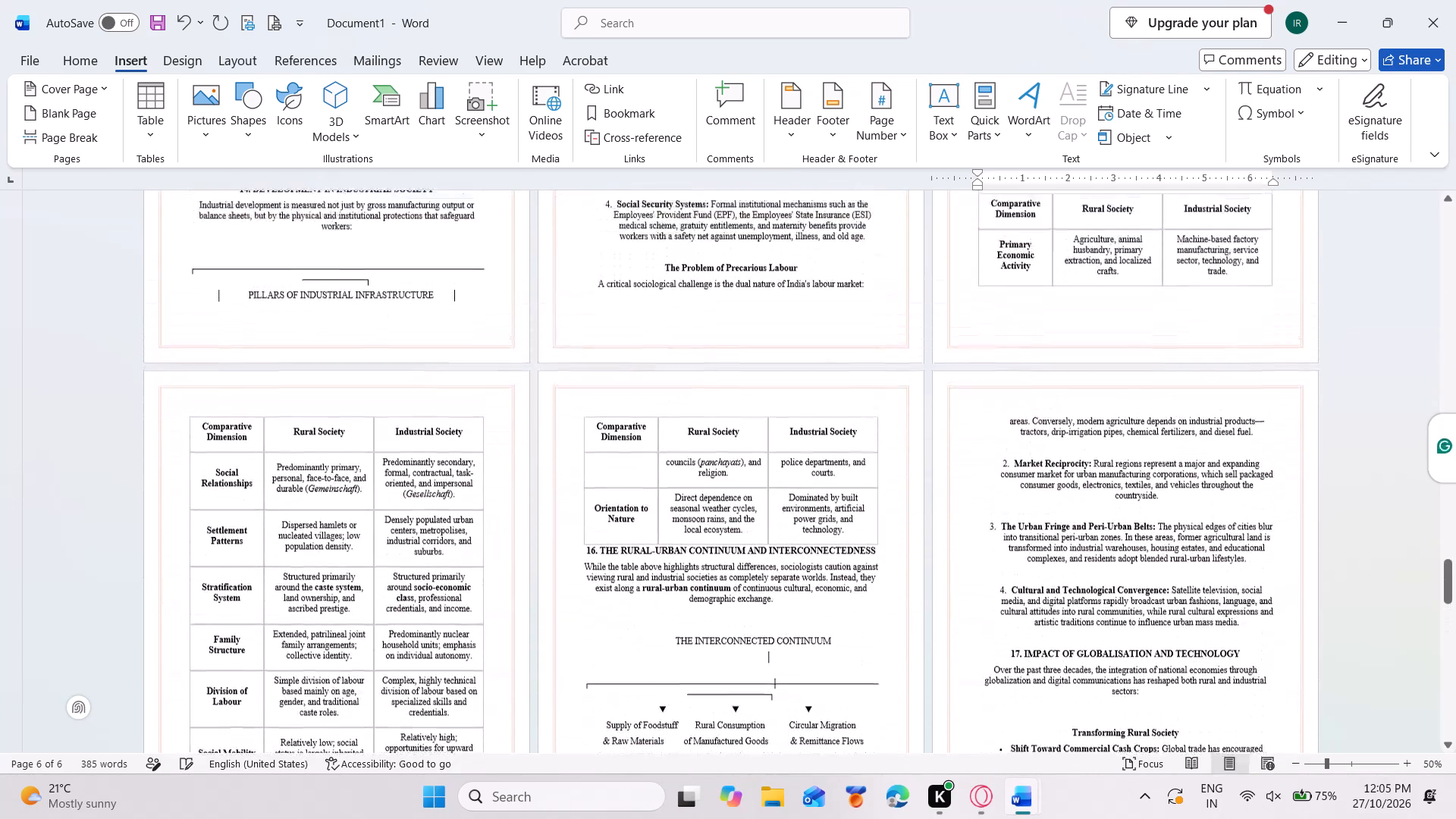
{"action": "scroll", "coordinate": [933, 372], "scroll_direction": "up", "scroll_amount": 5}
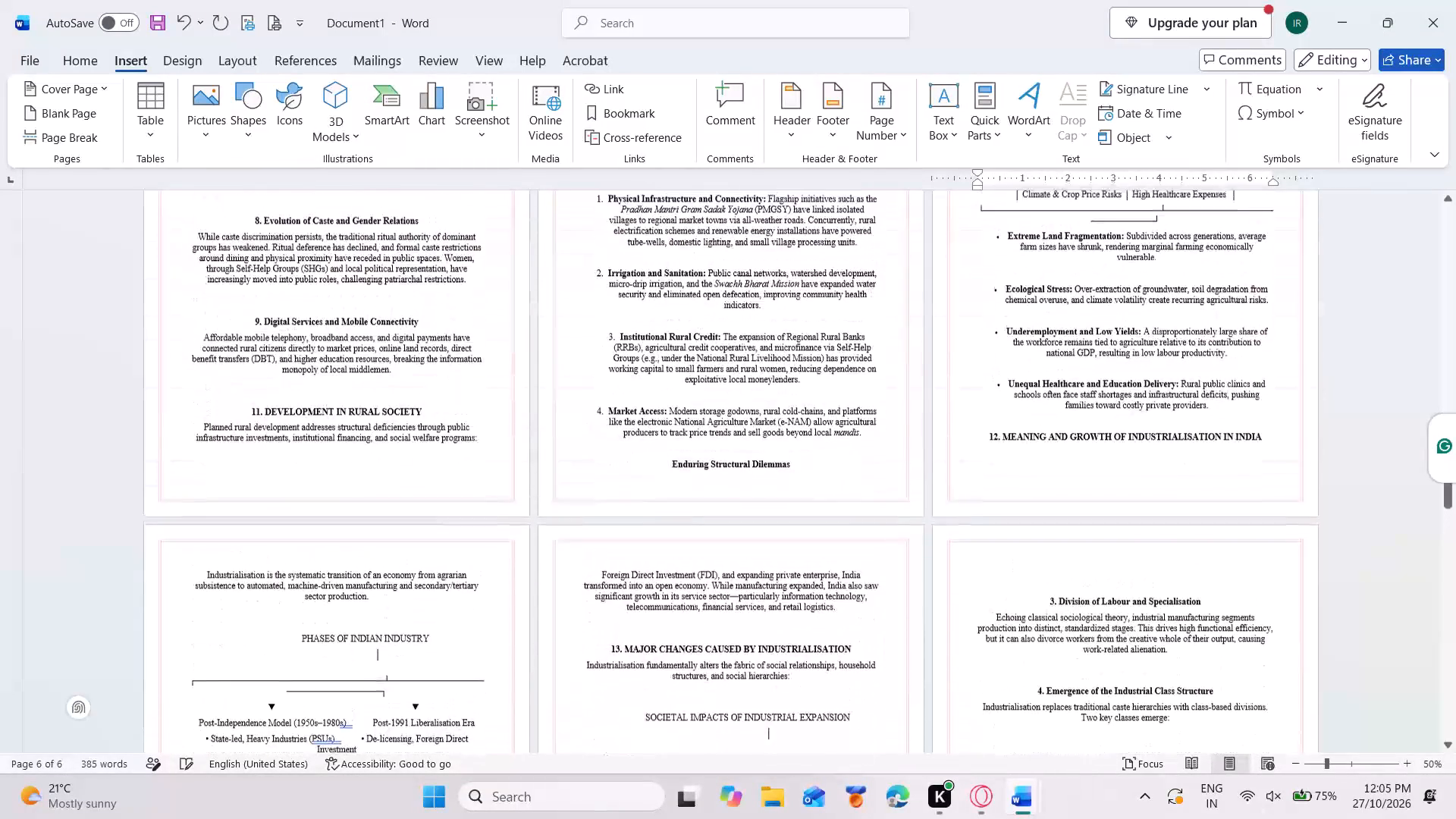
{"action": "scroll", "coordinate": [933, 372], "scroll_direction": "up", "scroll_amount": 1}
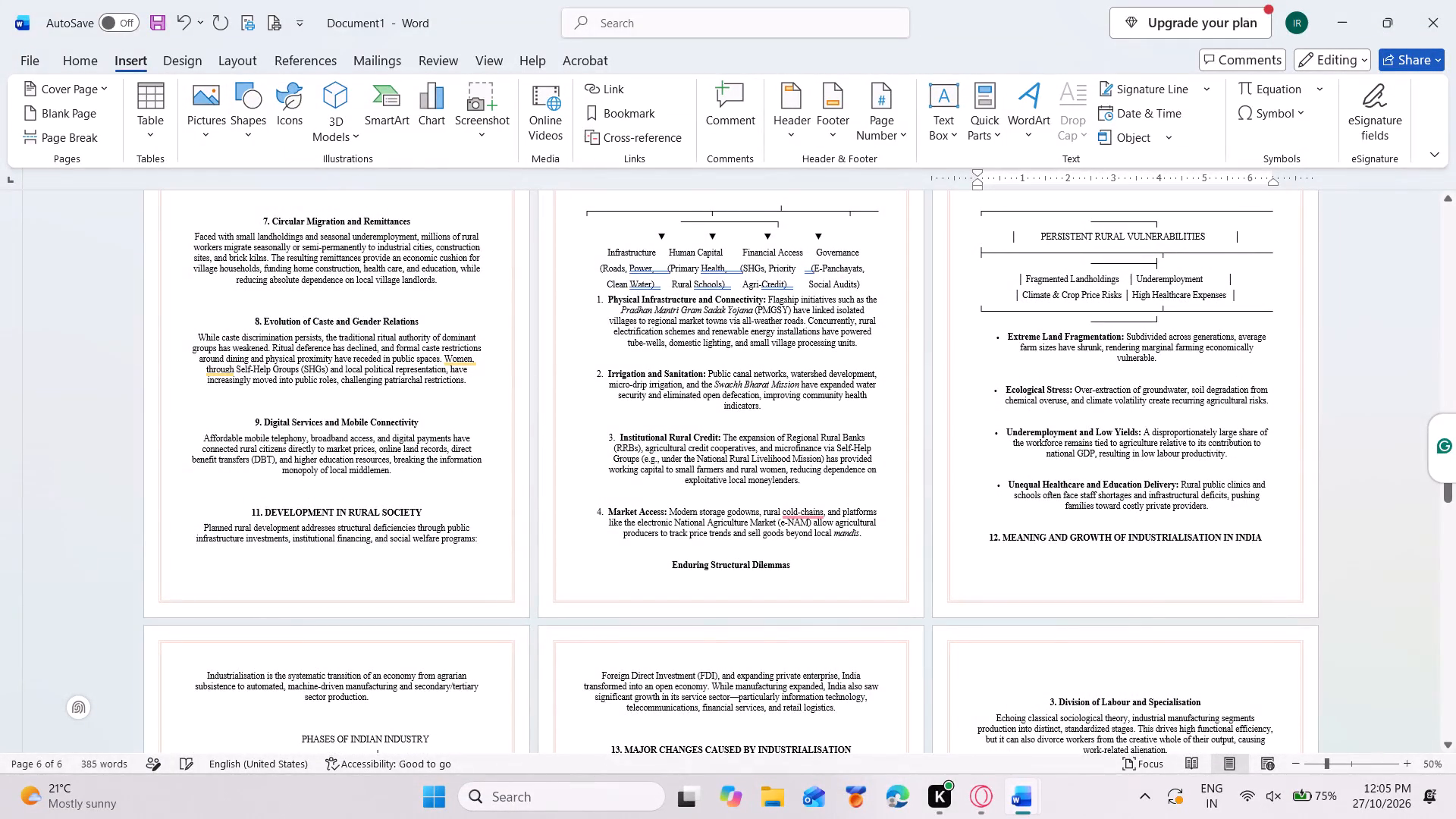
{"action": "scroll", "coordinate": [914, 485], "scroll_direction": "up", "scroll_amount": 2}
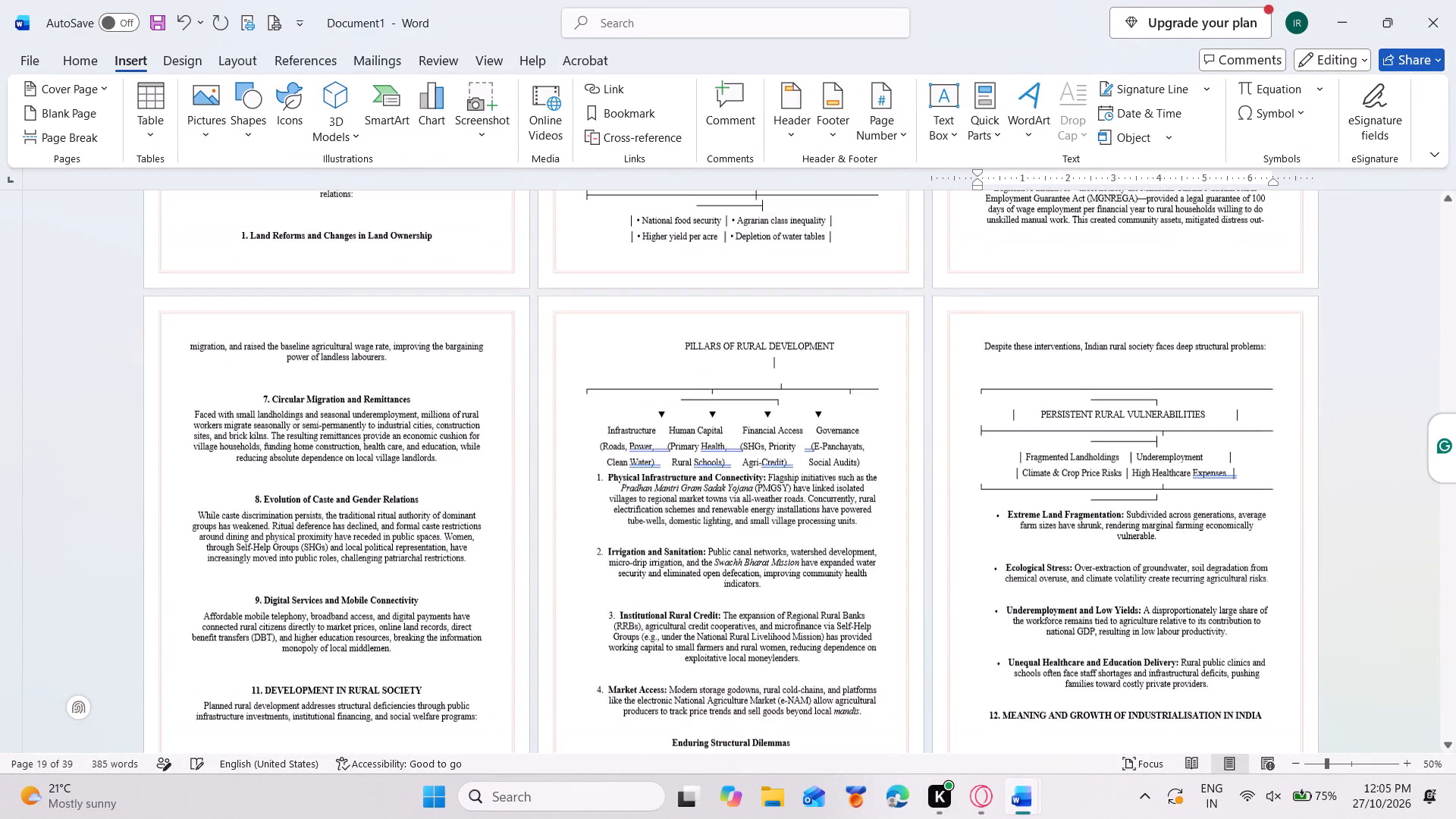
{"action": "scroll", "coordinate": [914, 485], "scroll_direction": "up", "scroll_amount": 4}
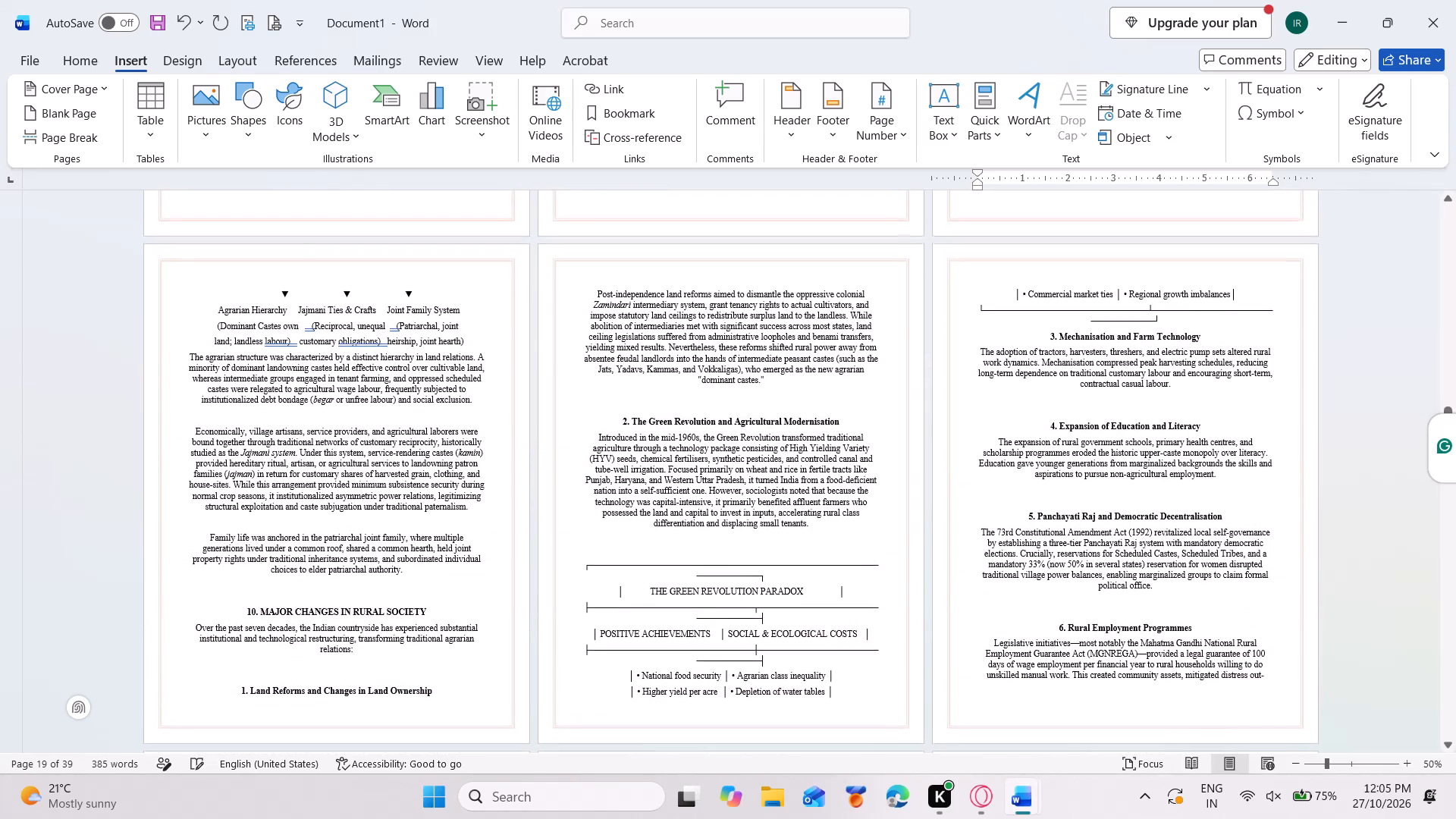
{"action": "scroll", "coordinate": [914, 485], "scroll_direction": "up", "scroll_amount": 11}
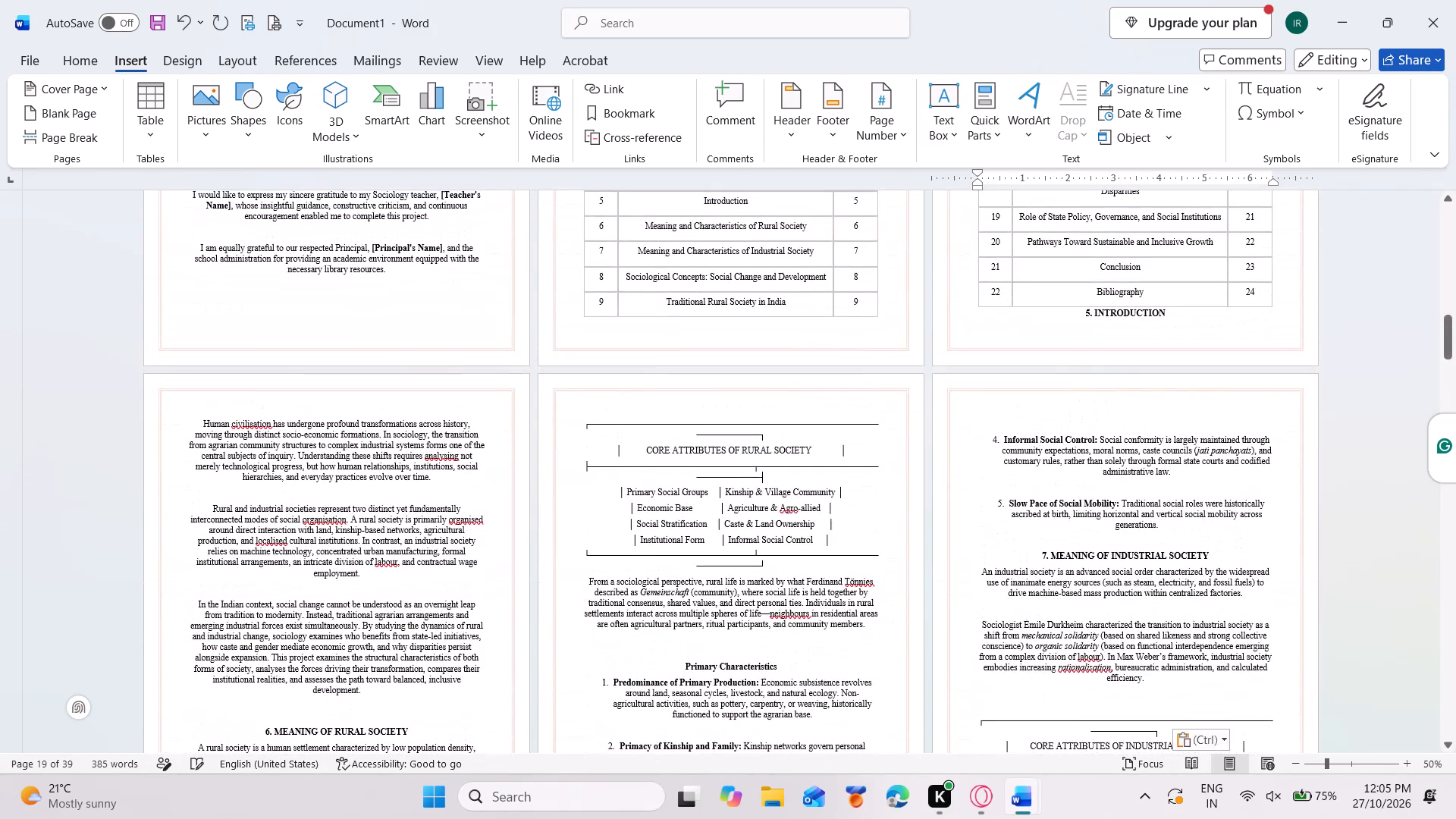
{"action": "scroll", "coordinate": [914, 485], "scroll_direction": "up", "scroll_amount": 12}
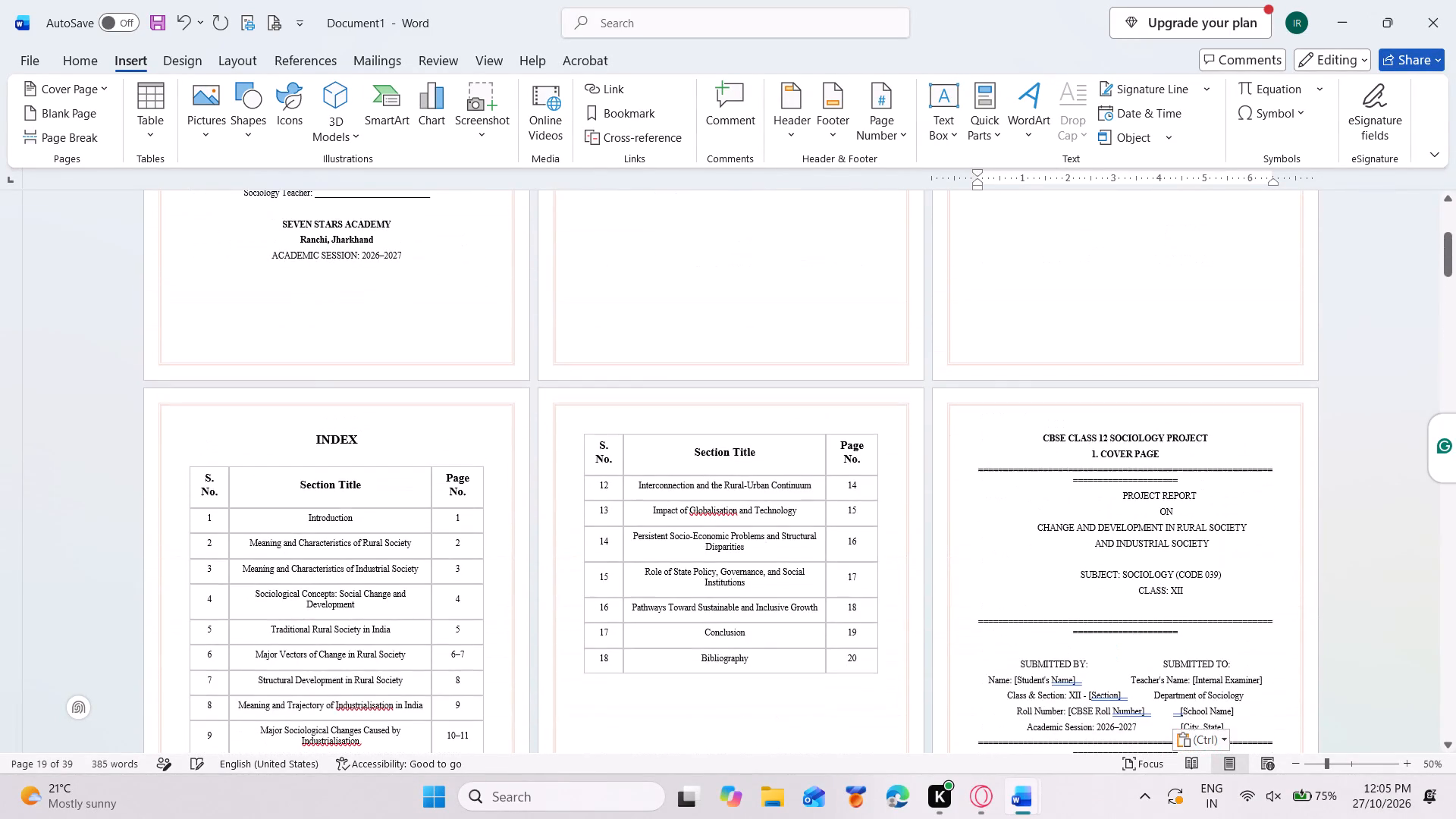
{"action": "left_click_drag", "start_coordinate": [1040, 437], "coordinate": [1206, 775]}
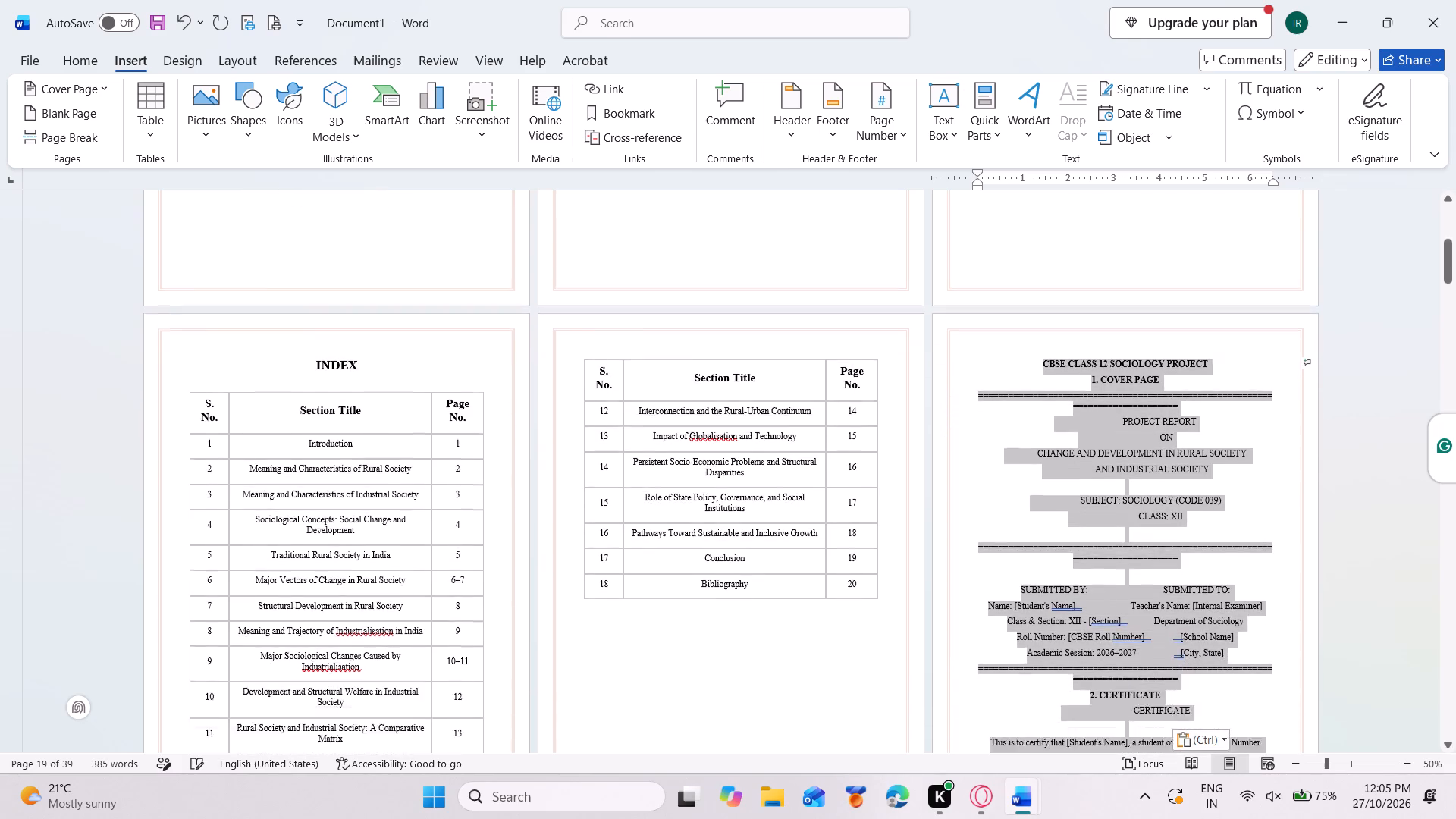
{"action": "left_click_drag", "start_coordinate": [1206, 775], "coordinate": [1237, 672]}
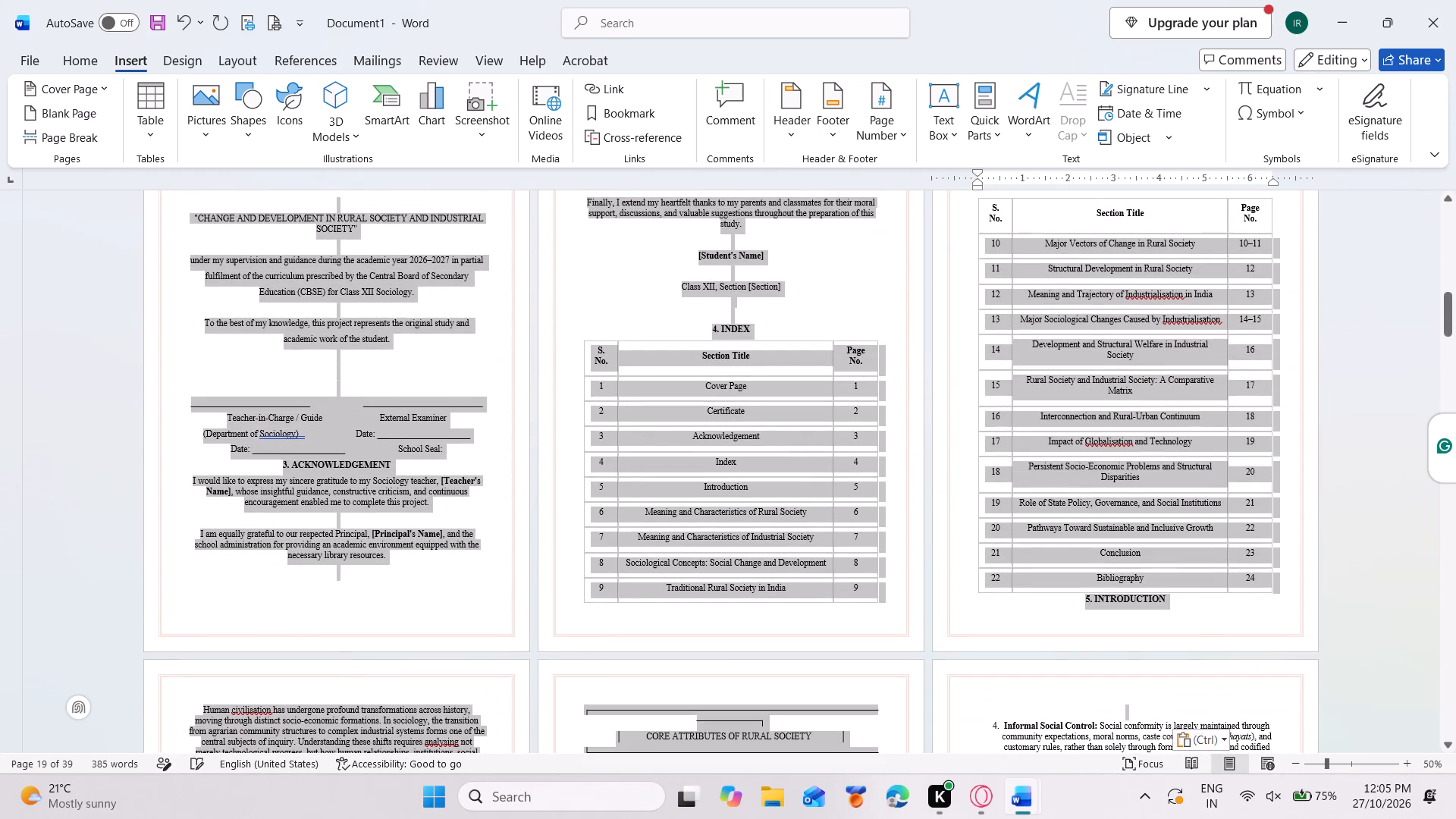
{"action": "left_click_drag", "start_coordinate": [1237, 672], "coordinate": [1278, 585]}
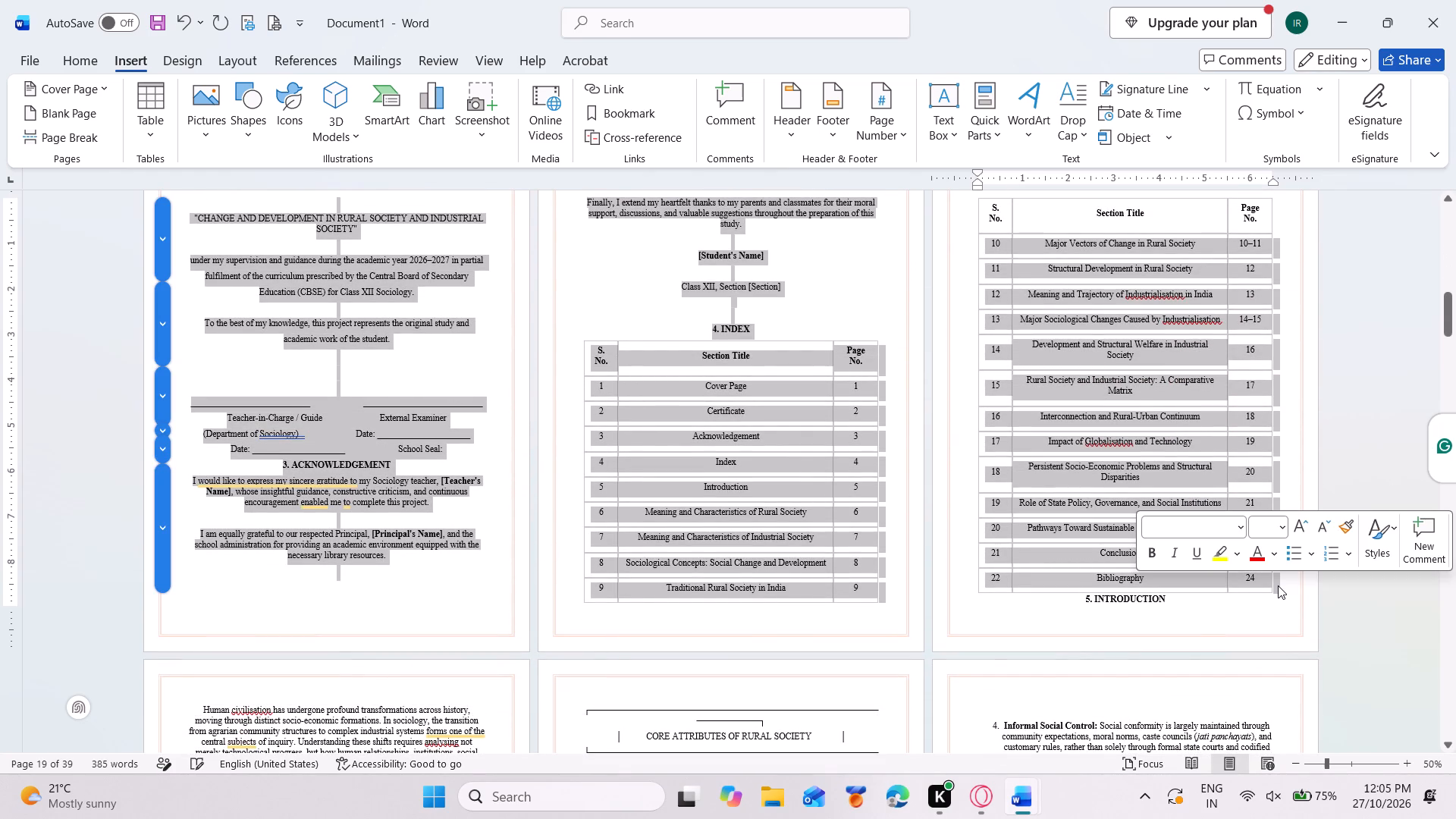
{"action": "key", "text": "BackSpace"}
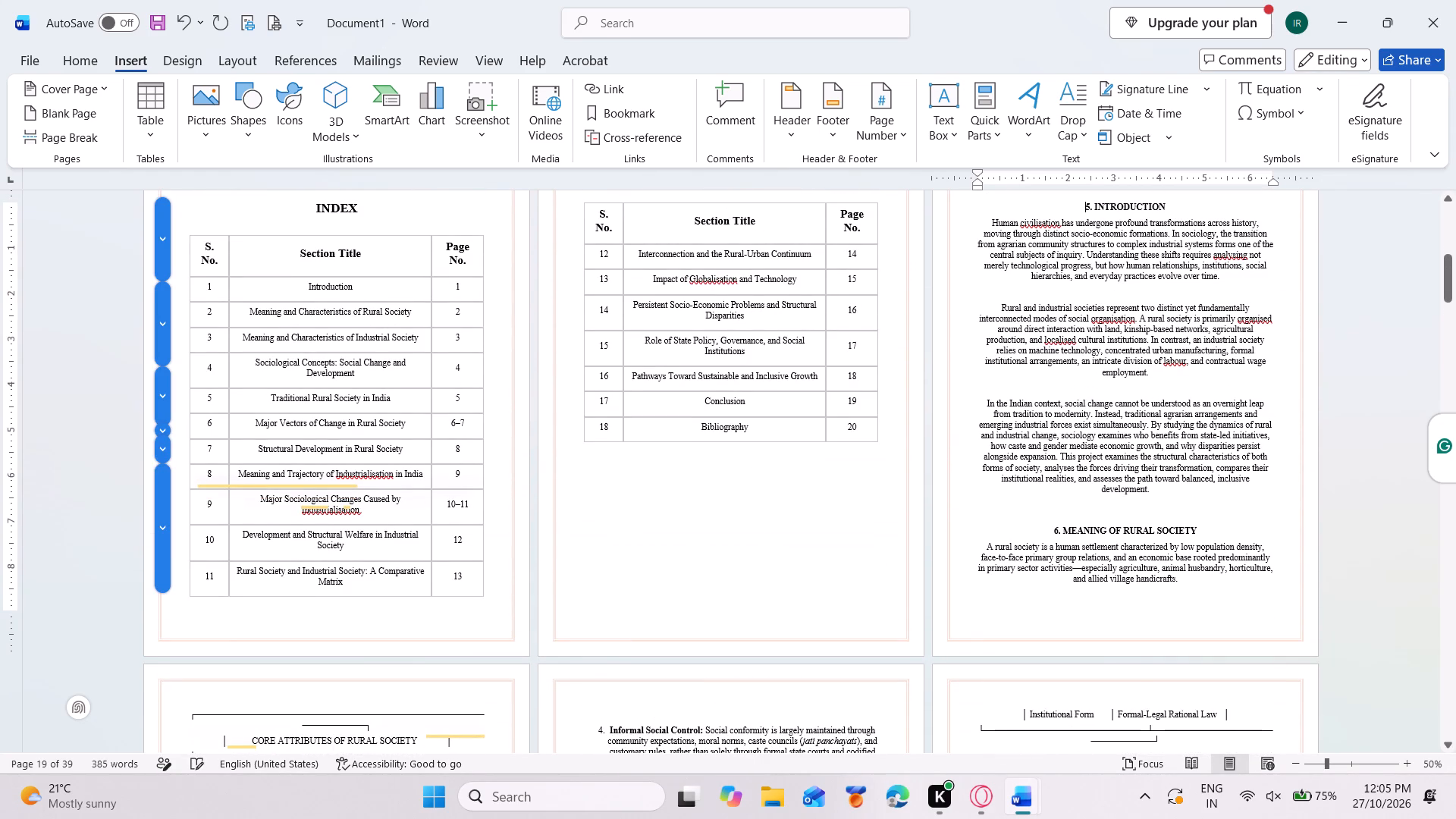
Renumber the pasted section headings, entering "!" for INTRODUCTION and 2 for MEANING OF RURAL SOCIETY.
{"action": "left_click", "coordinate": [1090, 204]}
{"action": "key", "text": "BackSpace"}
{"action": "key", "text": "shift+exclam"}
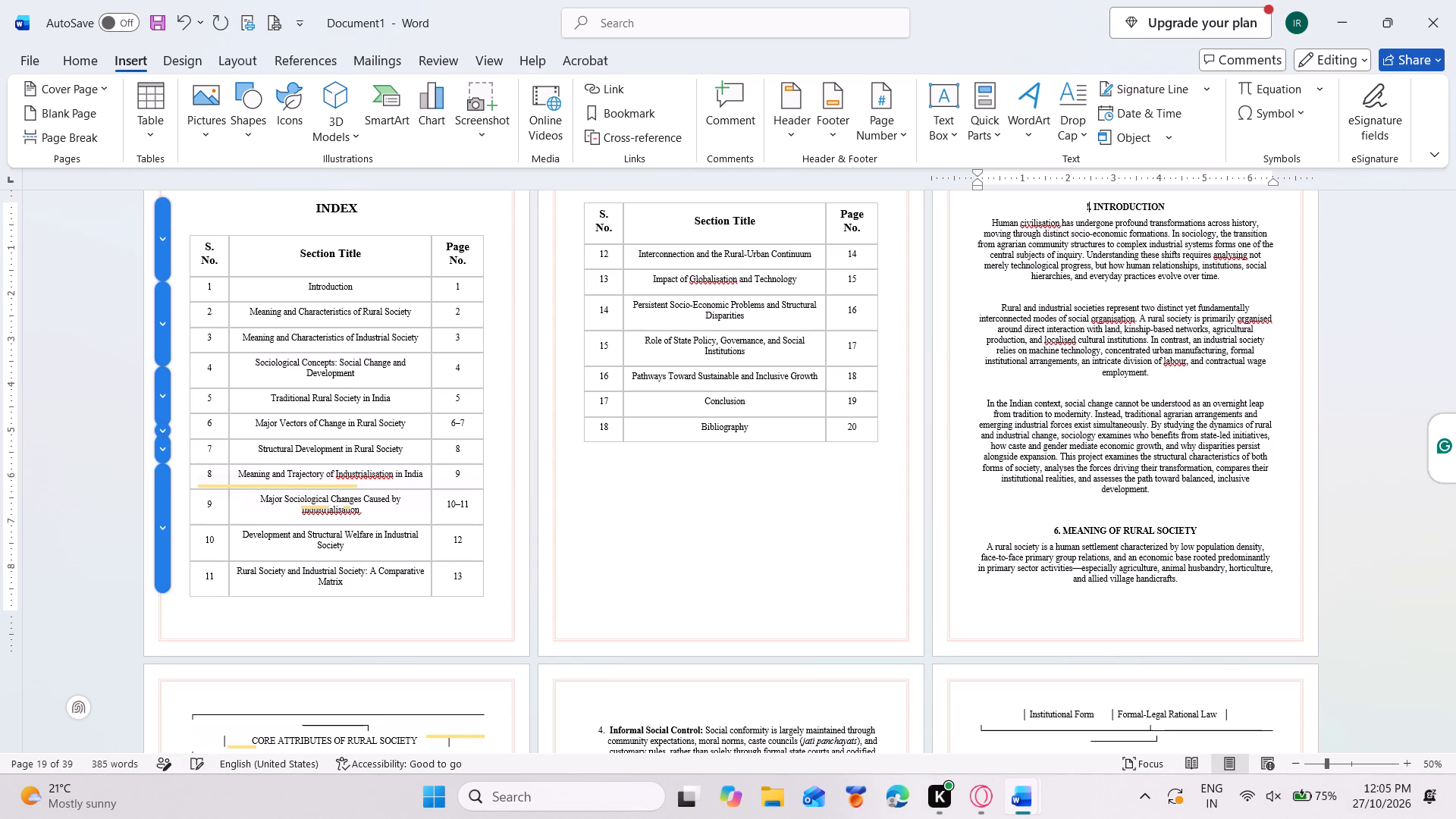
{"action": "left_click_drag", "start_coordinate": [1059, 532], "coordinate": [1049, 598]}
{"action": "left_click_drag", "start_coordinate": [1018, 634], "coordinate": [1056, 541]}
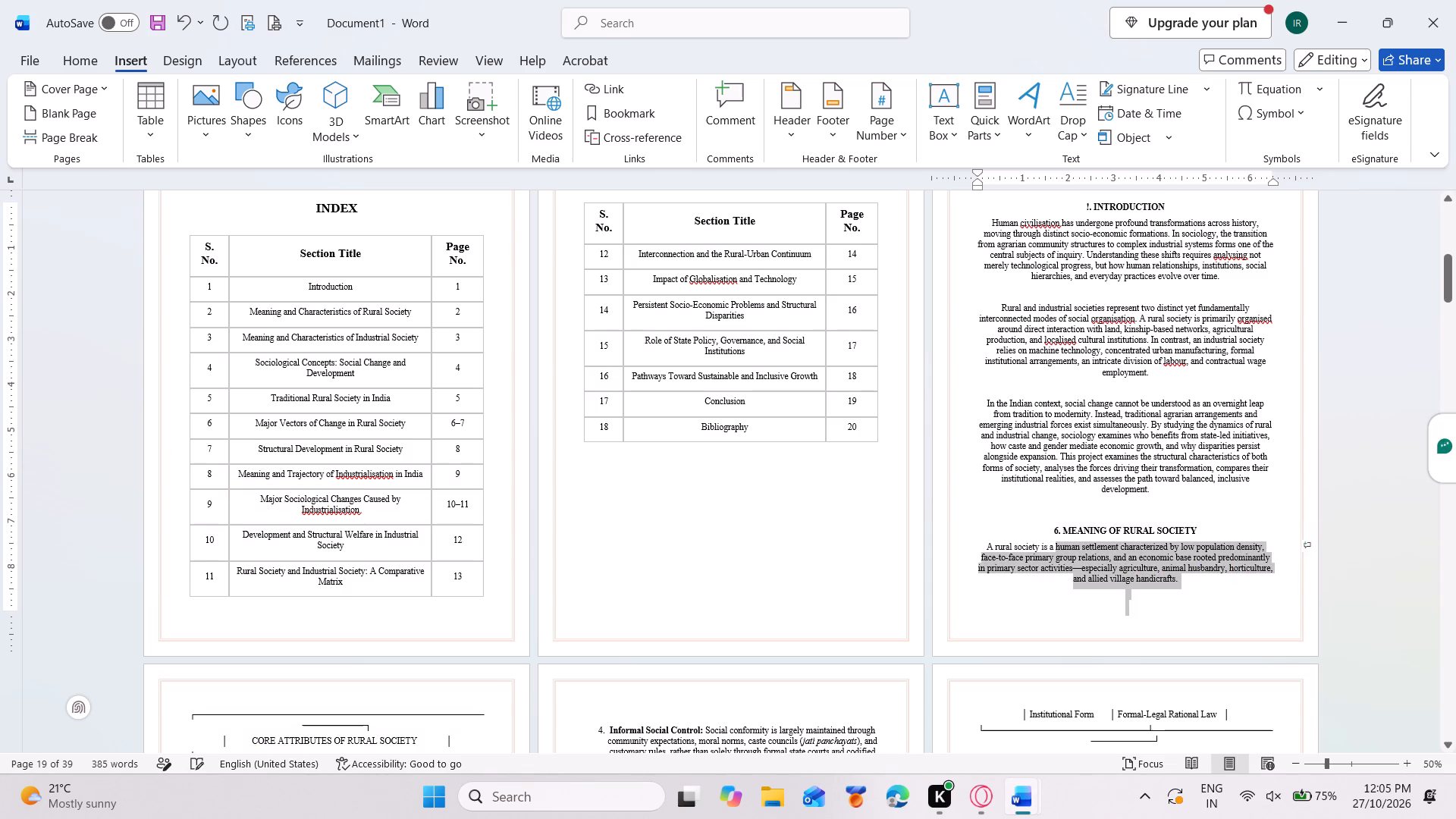
{"action": "left_click_drag", "start_coordinate": [1056, 541], "coordinate": [1059, 537]}
{"action": "left_click", "coordinate": [1059, 537]}
{"action": "key", "text": "BackSpace"}
{"action": "key", "text": "2"}
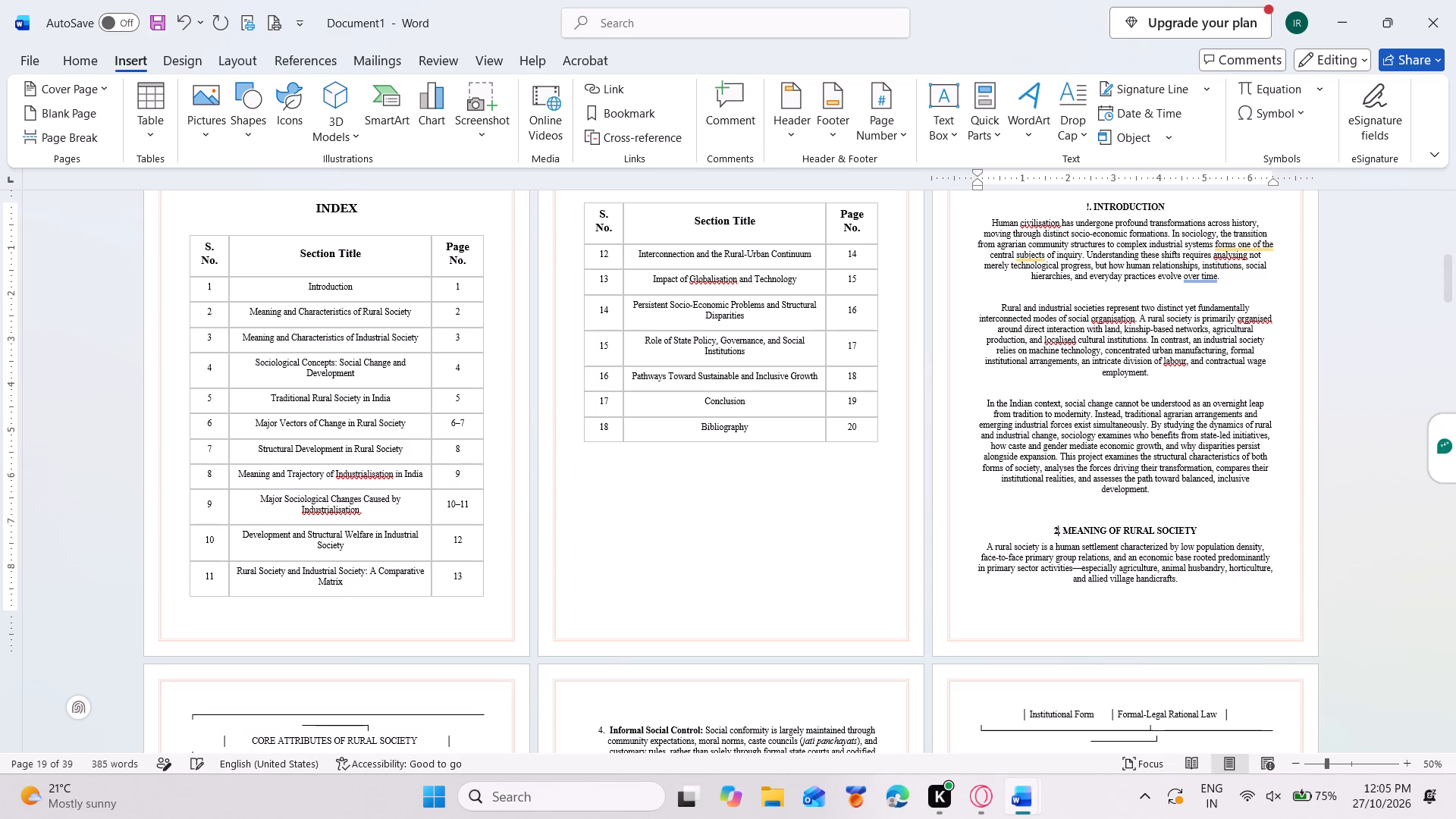
{"action": "scroll", "coordinate": [1084, 663], "scroll_direction": "down", "scroll_amount": 1}
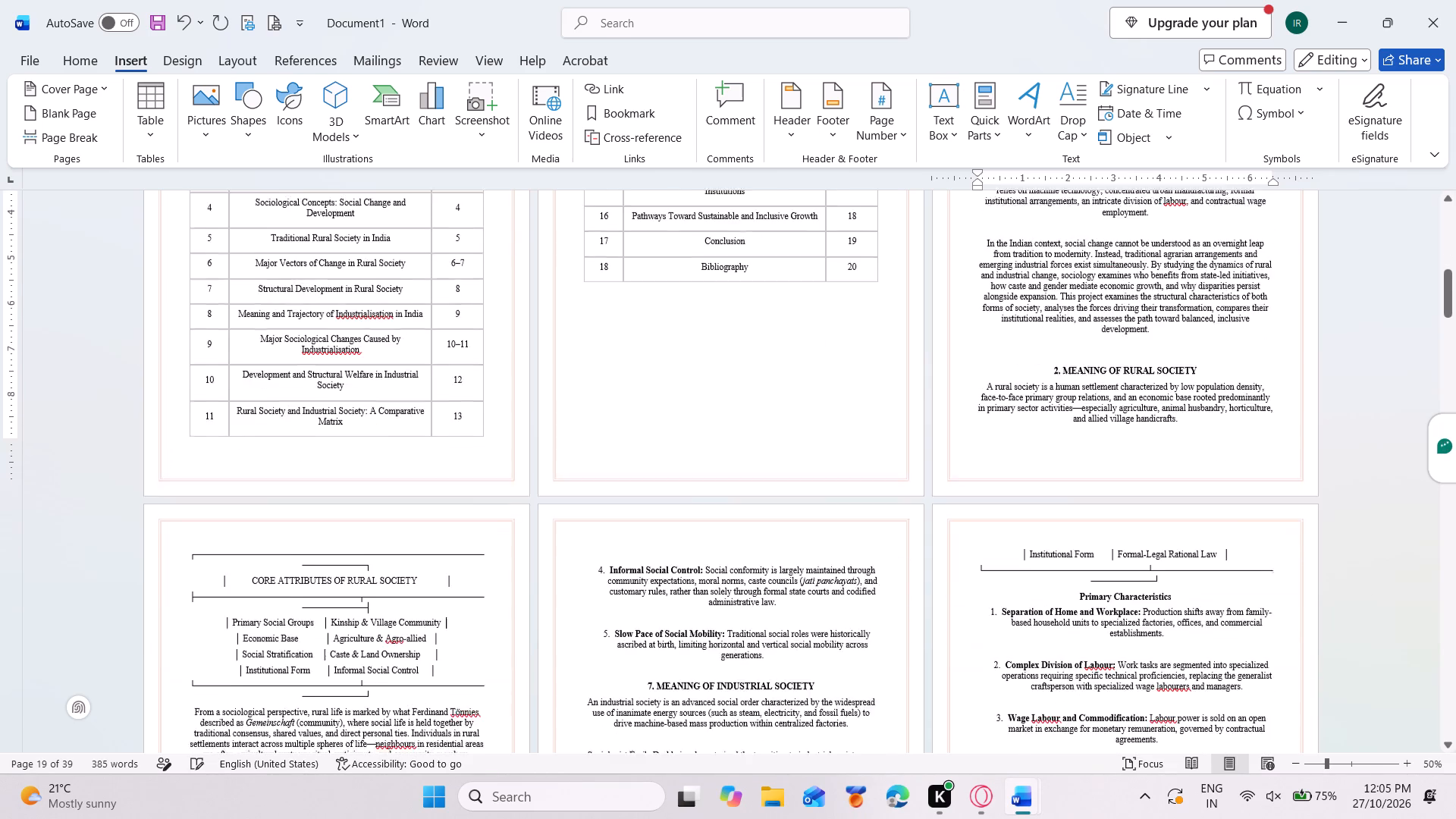
Renumber the MEANING OF SOCIAL CHANGE AND DEVELOPMENT section heading as 3.
{"action": "scroll", "coordinate": [1084, 663], "scroll_direction": "down", "scroll_amount": 2}
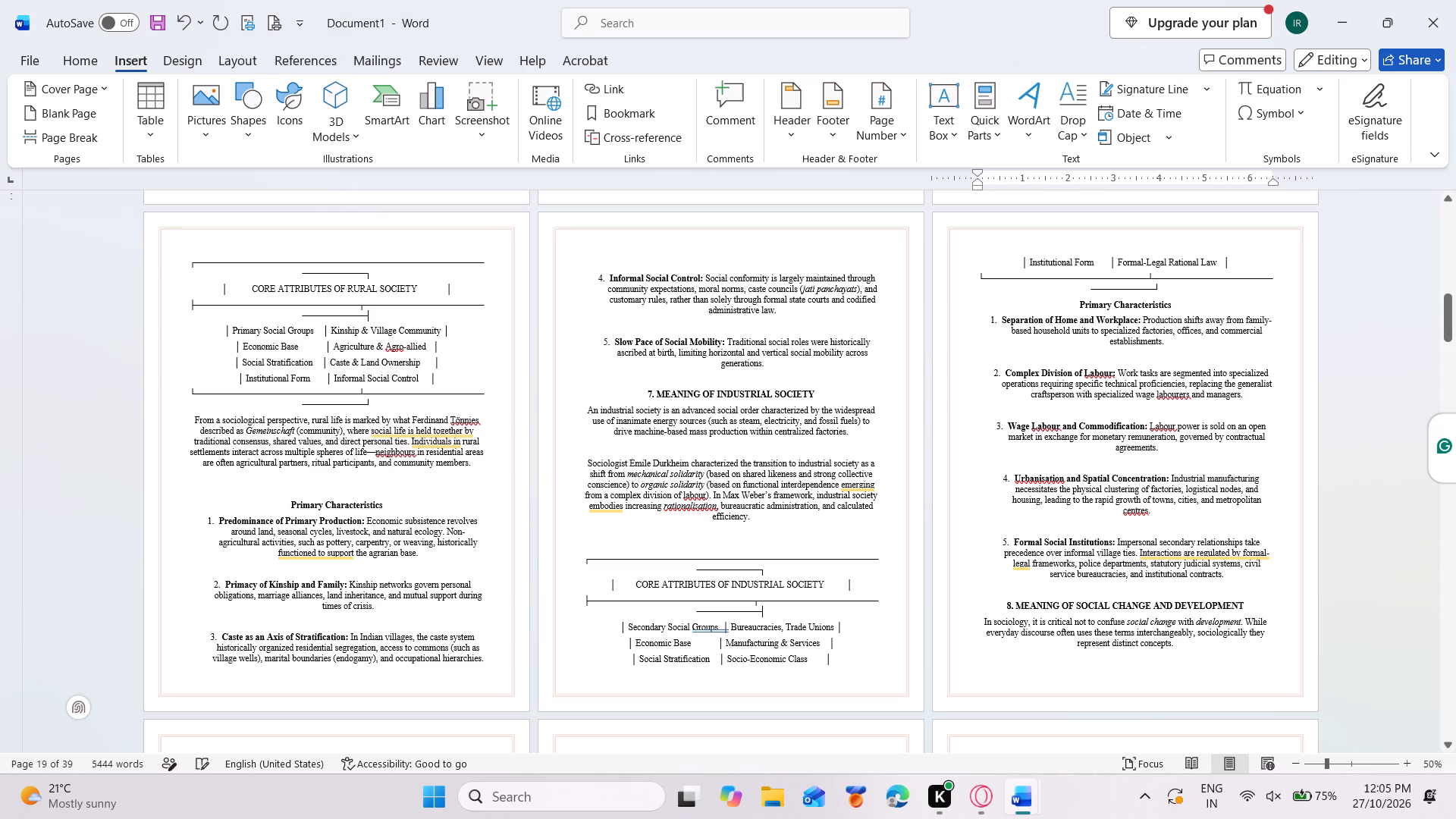
{"action": "left_click", "coordinate": [1012, 605]}
{"action": "key", "text": "Left"}
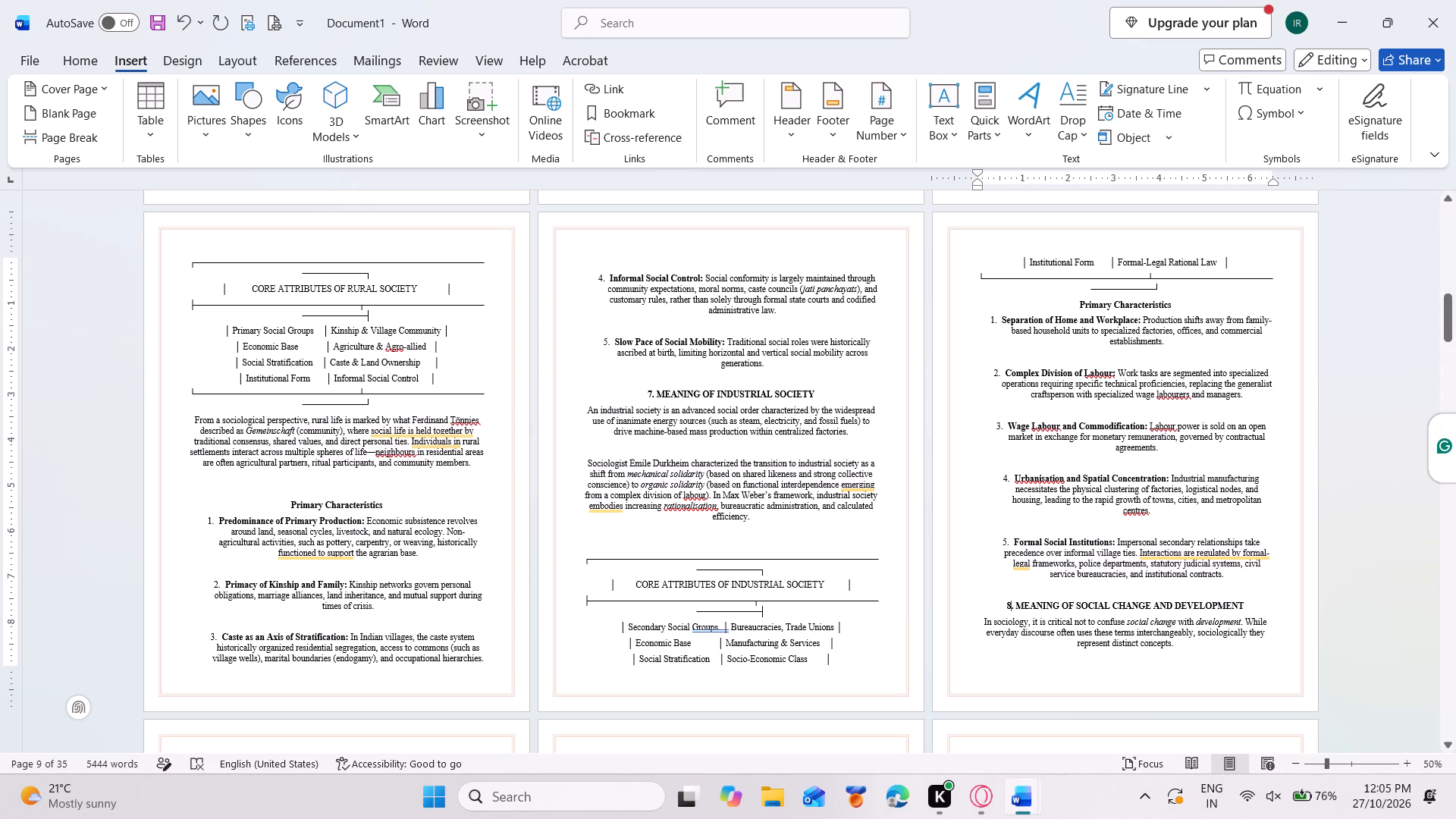
{"action": "key", "text": "BackSpace"}
{"action": "key", "text": "shift+numbersign"}
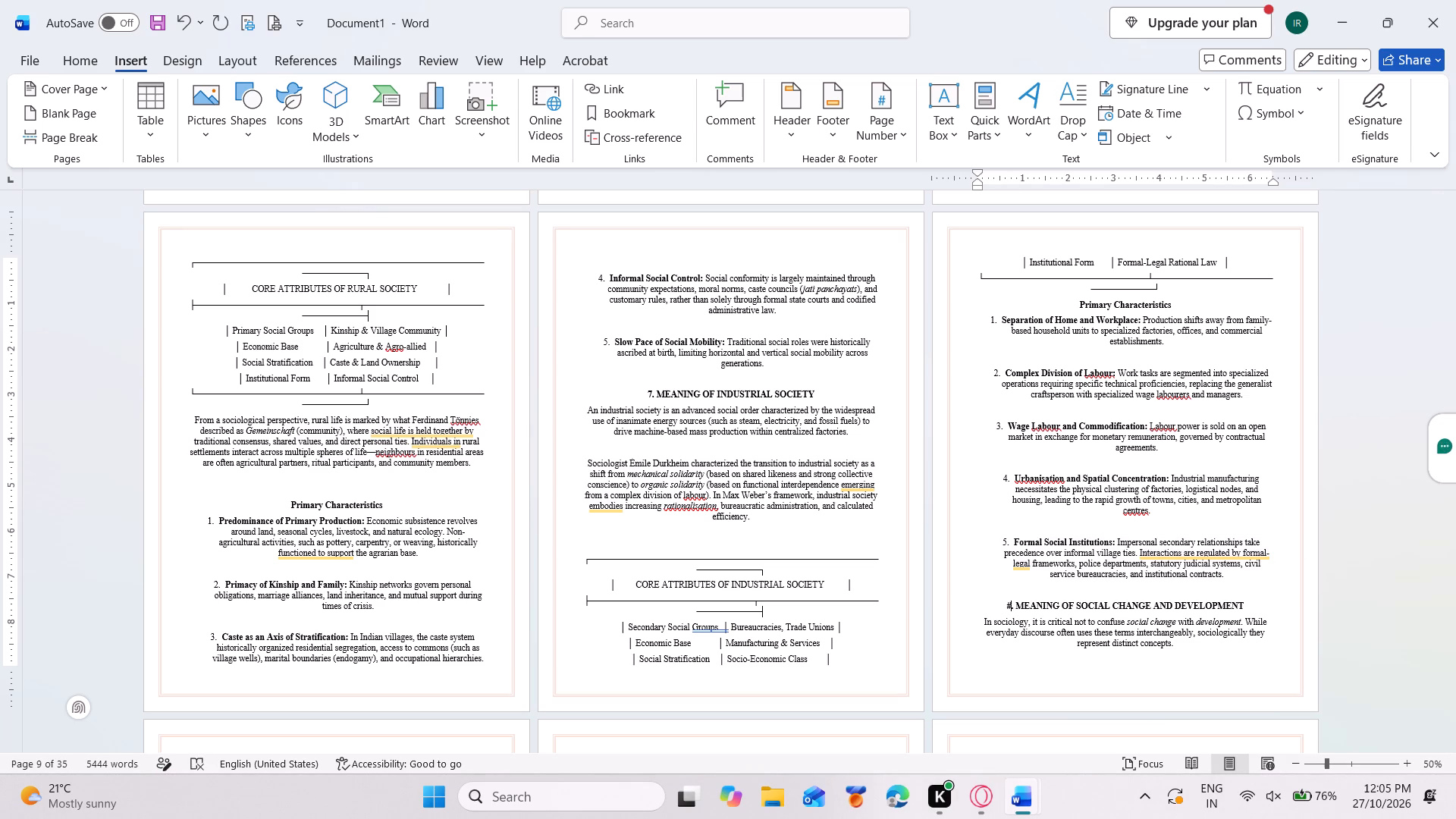
{"action": "key", "text": "BackSpace"}
{"action": "key", "text": "3"}
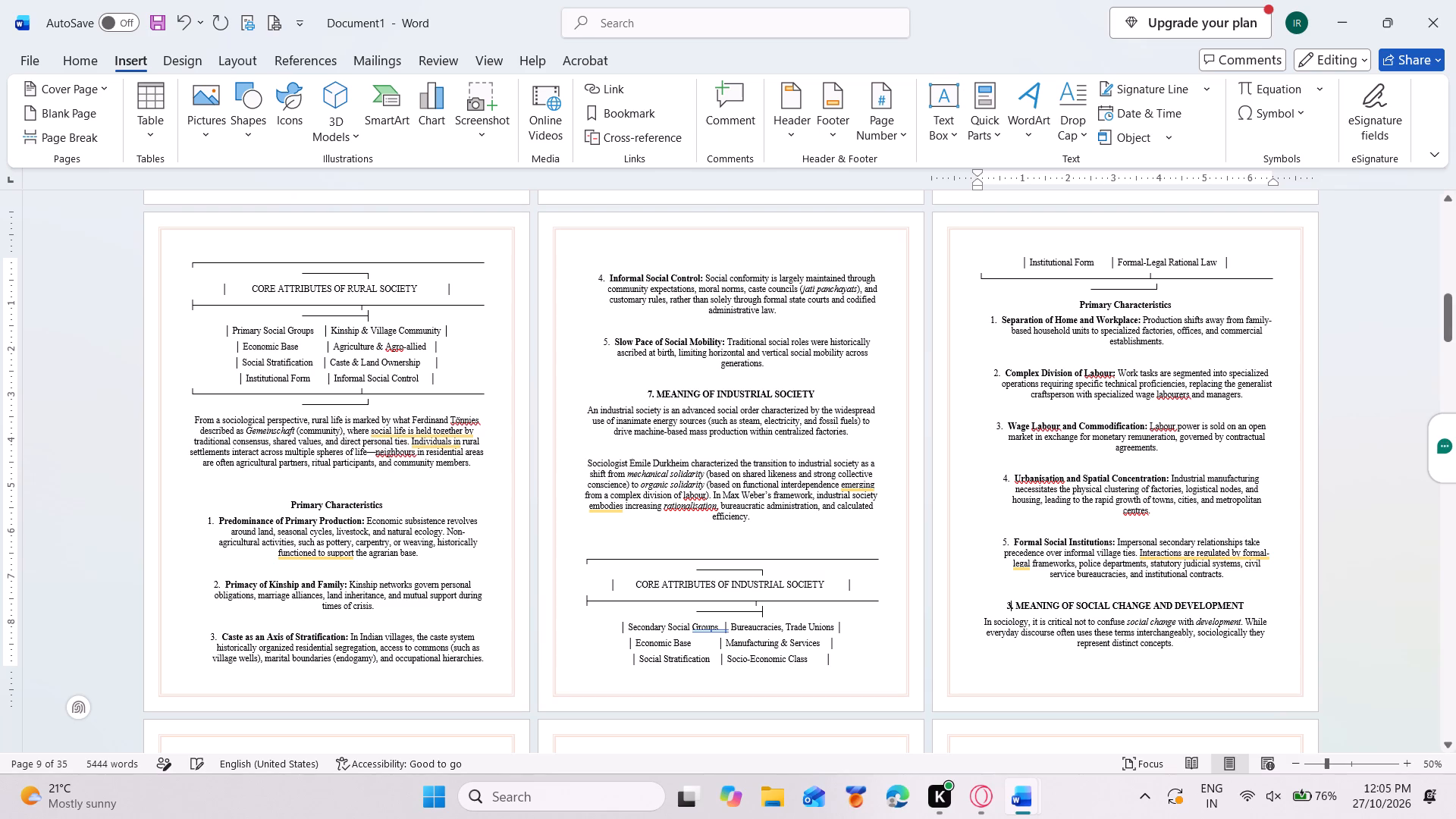
Renumber the TRADITIONAL RURAL SOCIETY IN INDIA section heading as 4.
{"action": "scroll", "coordinate": [951, 635], "scroll_direction": "up", "scroll_amount": 4}
{"action": "scroll", "coordinate": [951, 635], "scroll_direction": "down", "scroll_amount": 1}
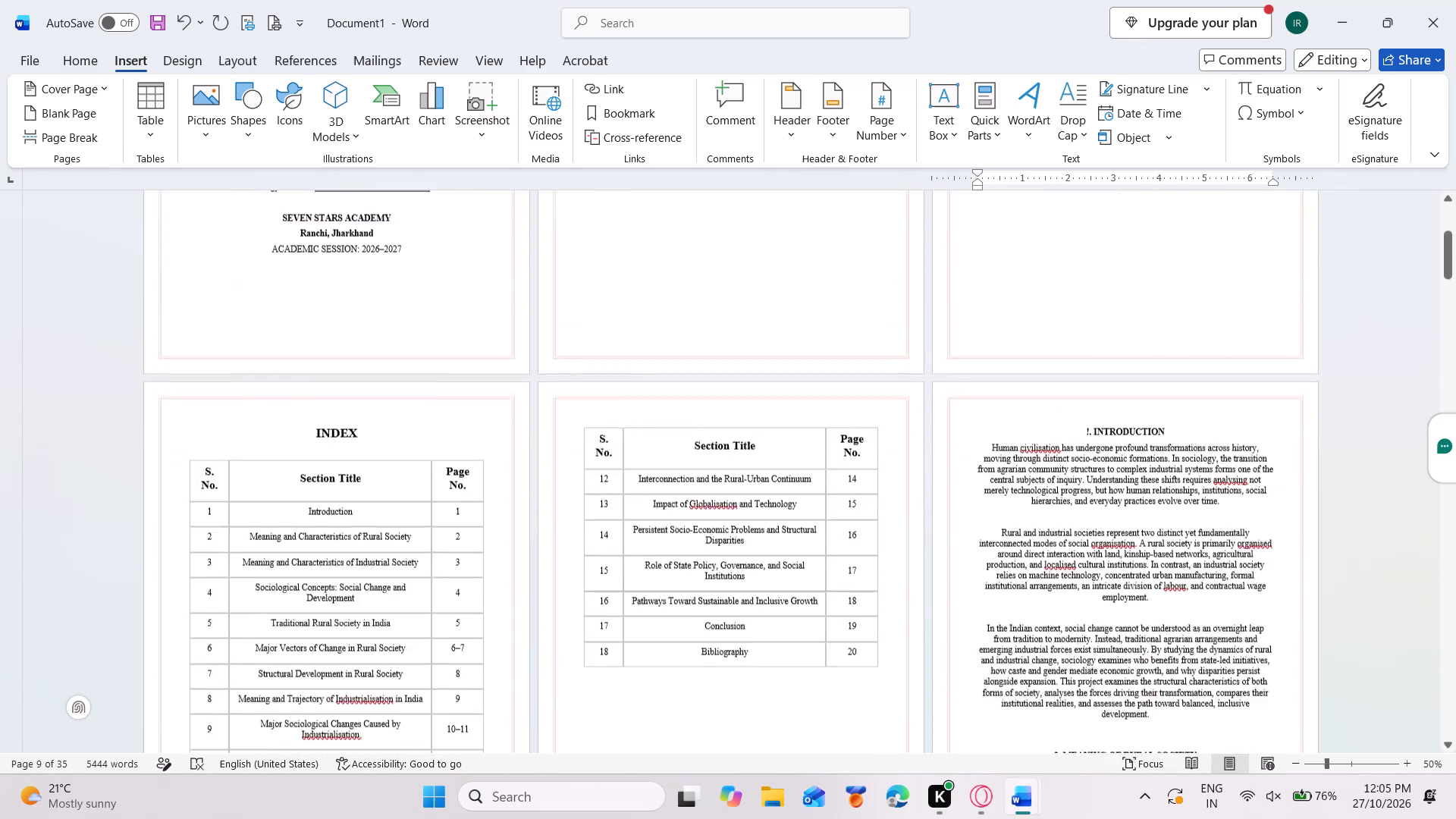
{"action": "scroll", "coordinate": [951, 635], "scroll_direction": "down", "scroll_amount": 2}
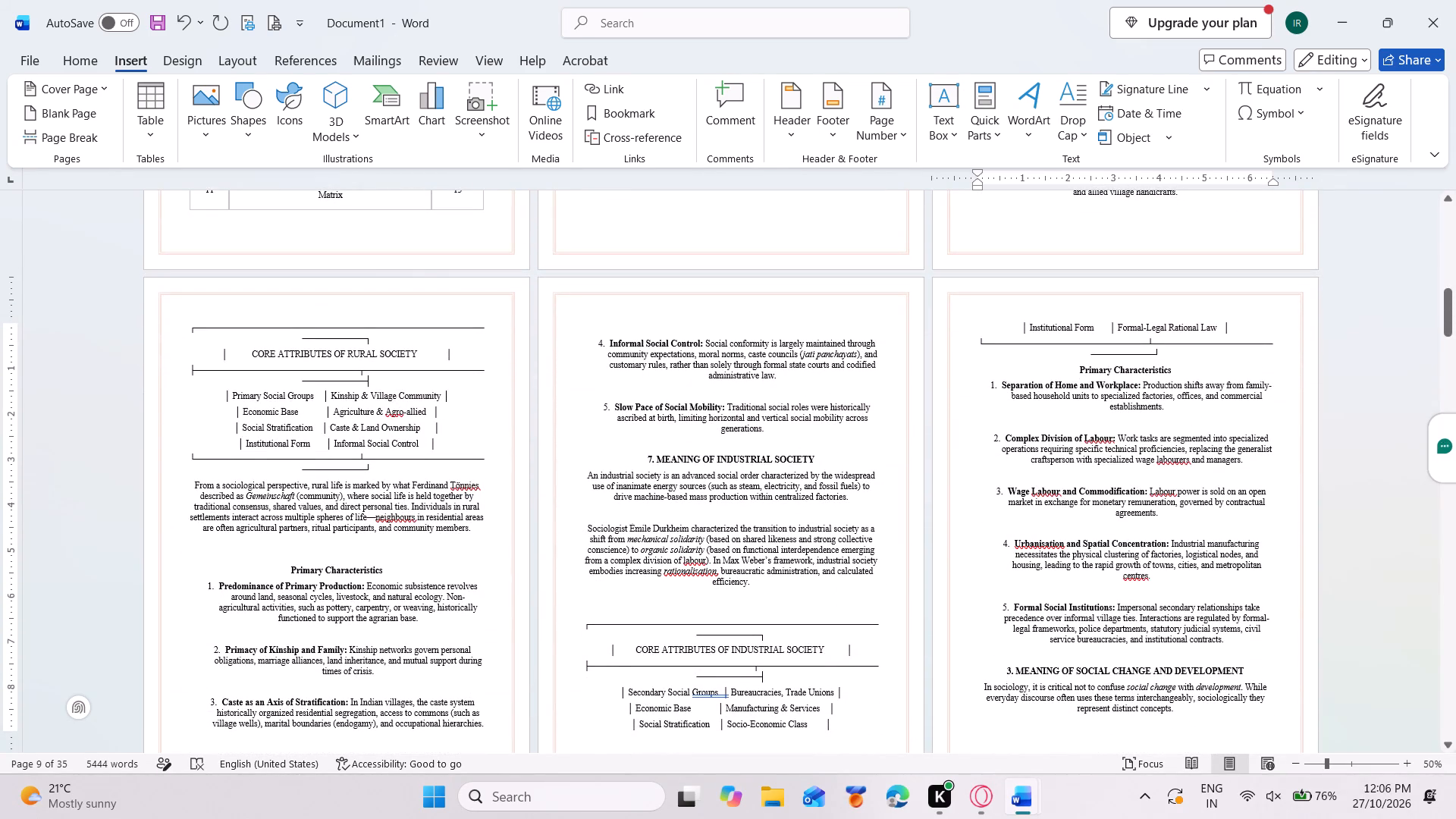
{"action": "scroll", "coordinate": [905, 683], "scroll_direction": "down", "scroll_amount": 3}
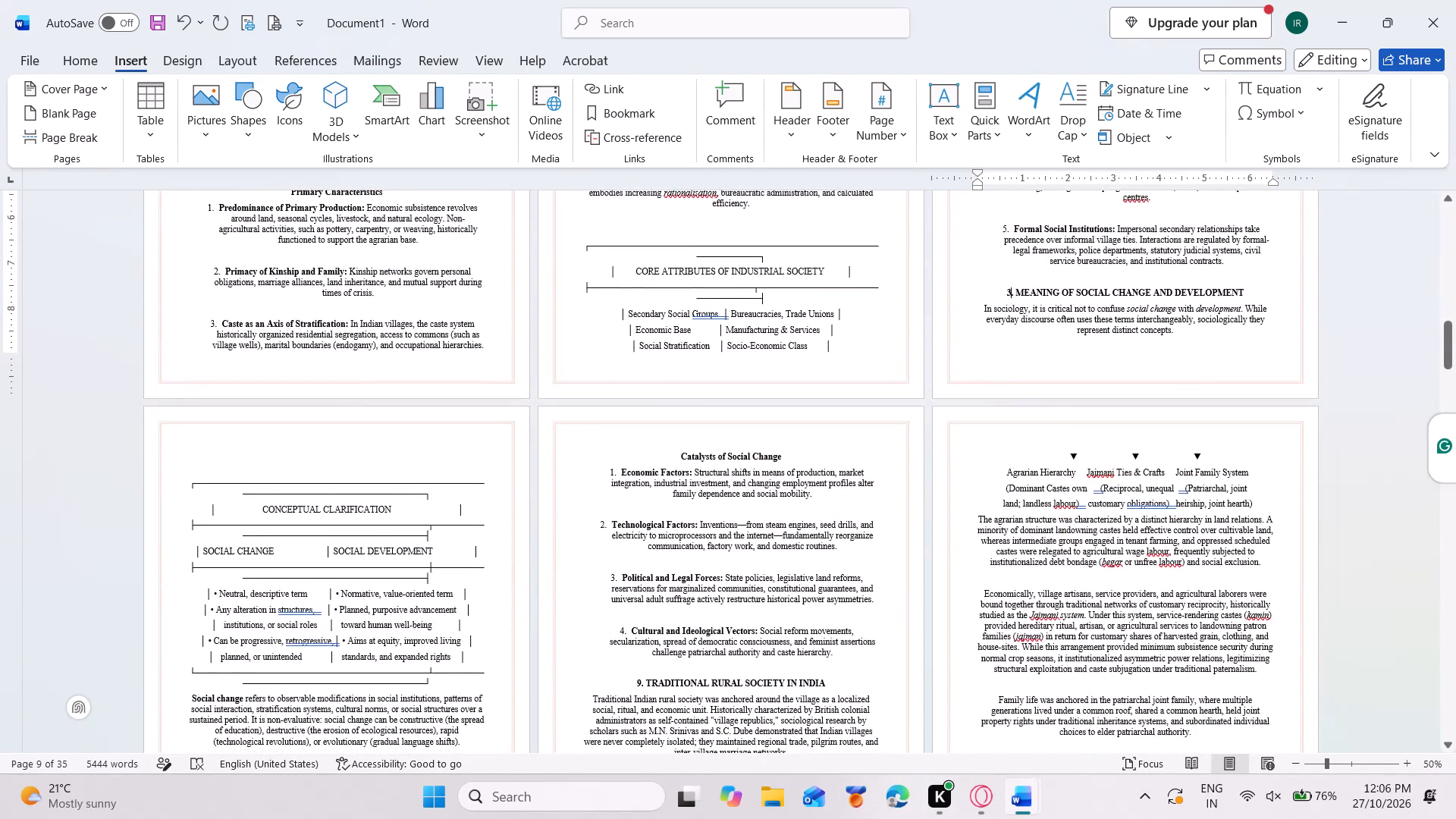
{"action": "scroll", "coordinate": [905, 683], "scroll_direction": "down", "scroll_amount": 1}
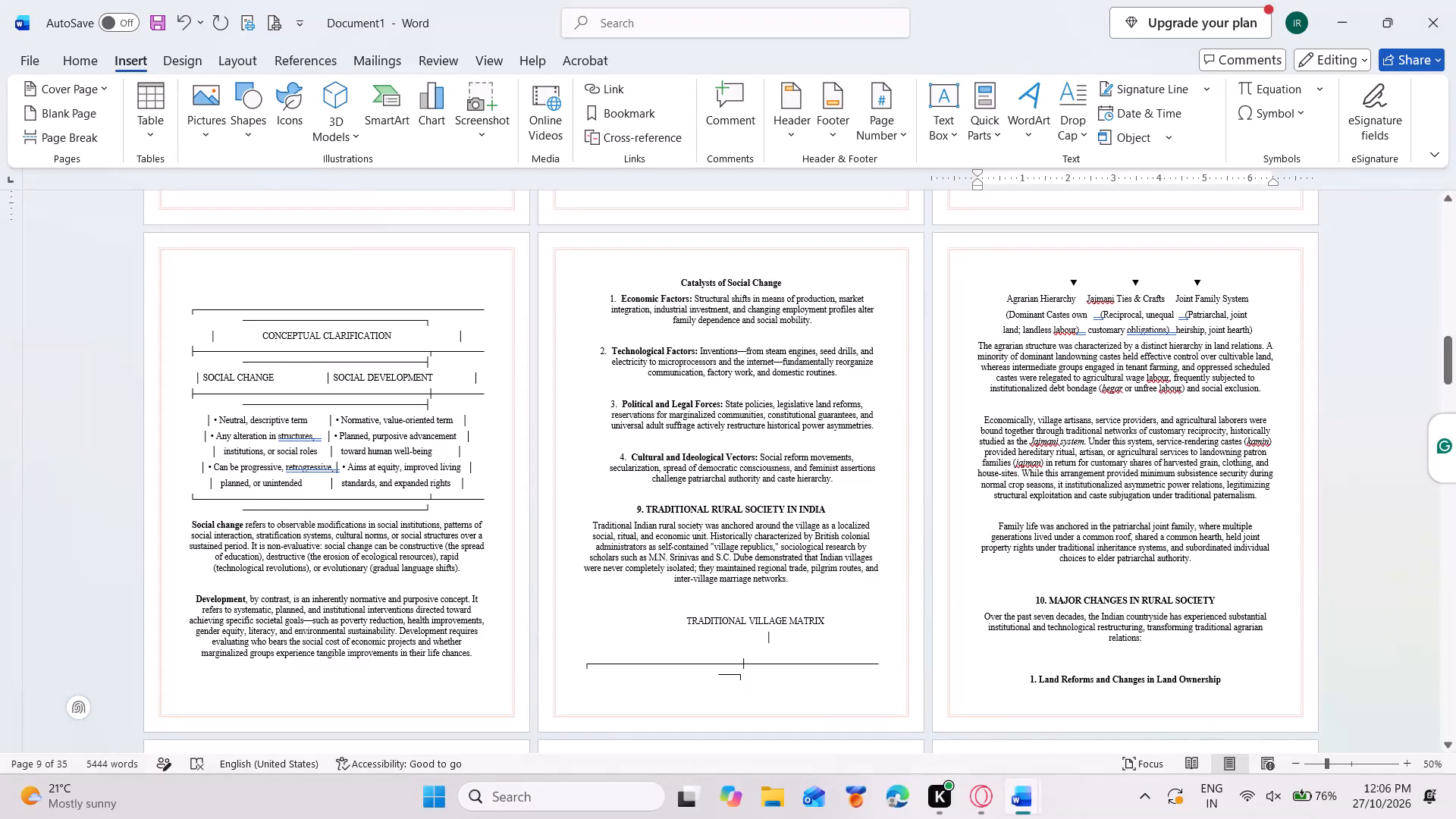
{"action": "scroll", "coordinate": [922, 544], "scroll_direction": "up", "scroll_amount": 2}
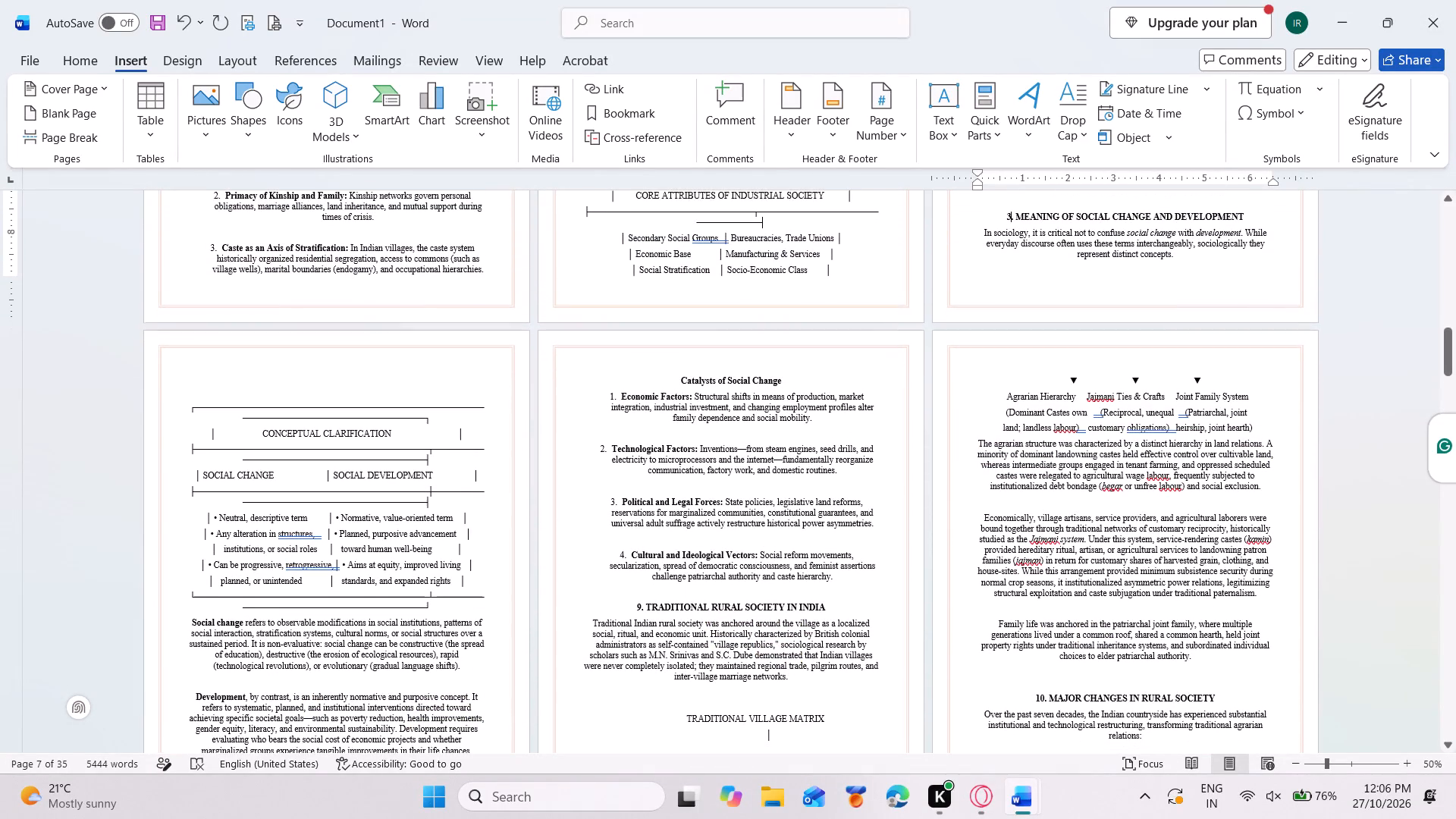
{"action": "left_click", "coordinate": [639, 605]}
{"action": "key", "text": "backslash"}
{"action": "key", "text": "BackSpace"}
{"action": "key", "text": "5"}
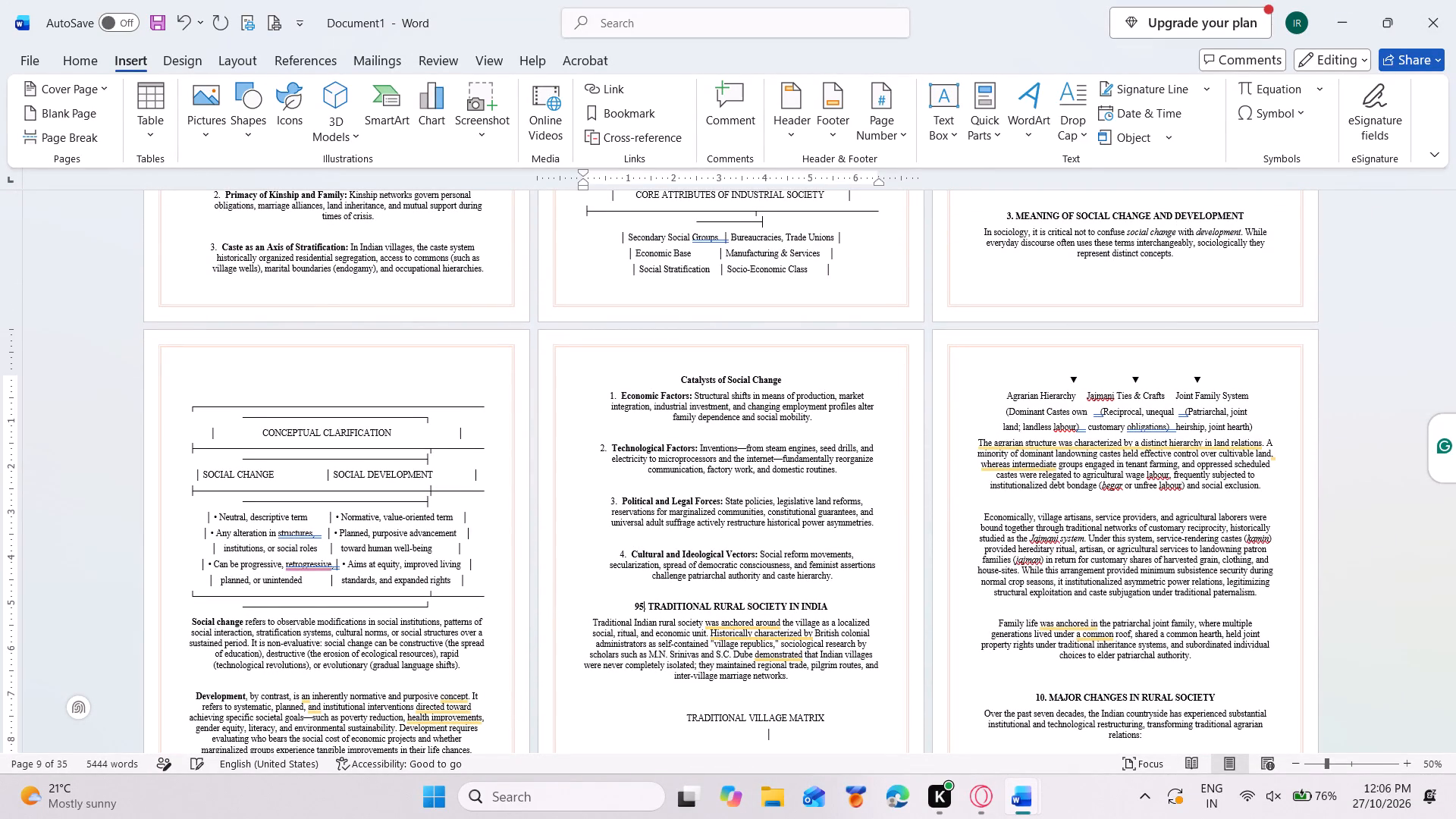
{"action": "key", "text": "BackSpace"}
{"action": "key", "text": "BackSpace"}
{"action": "key", "text": "5"}
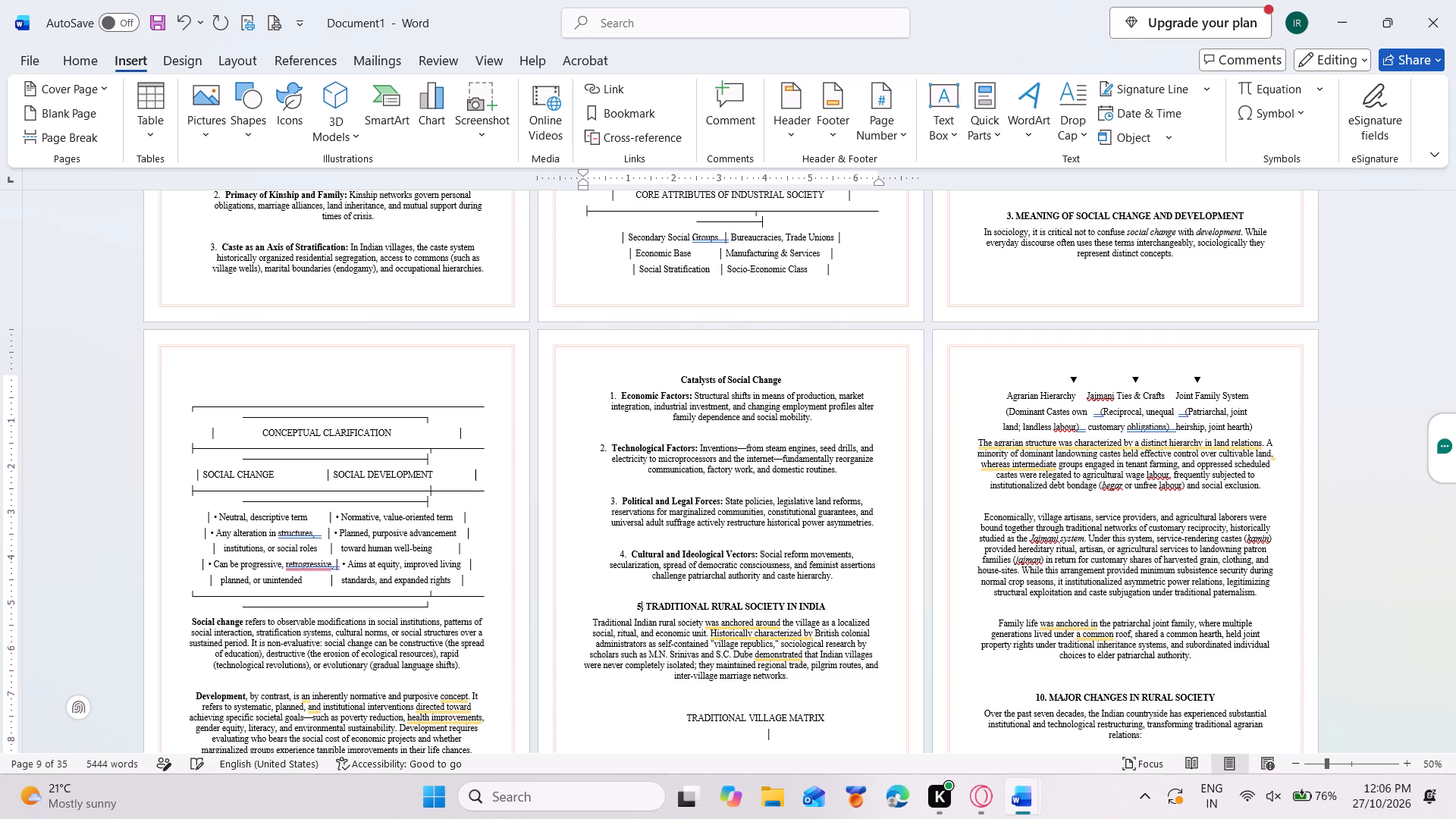
{"action": "key", "text": "BackSpace"}
{"action": "key", "text": "4"}
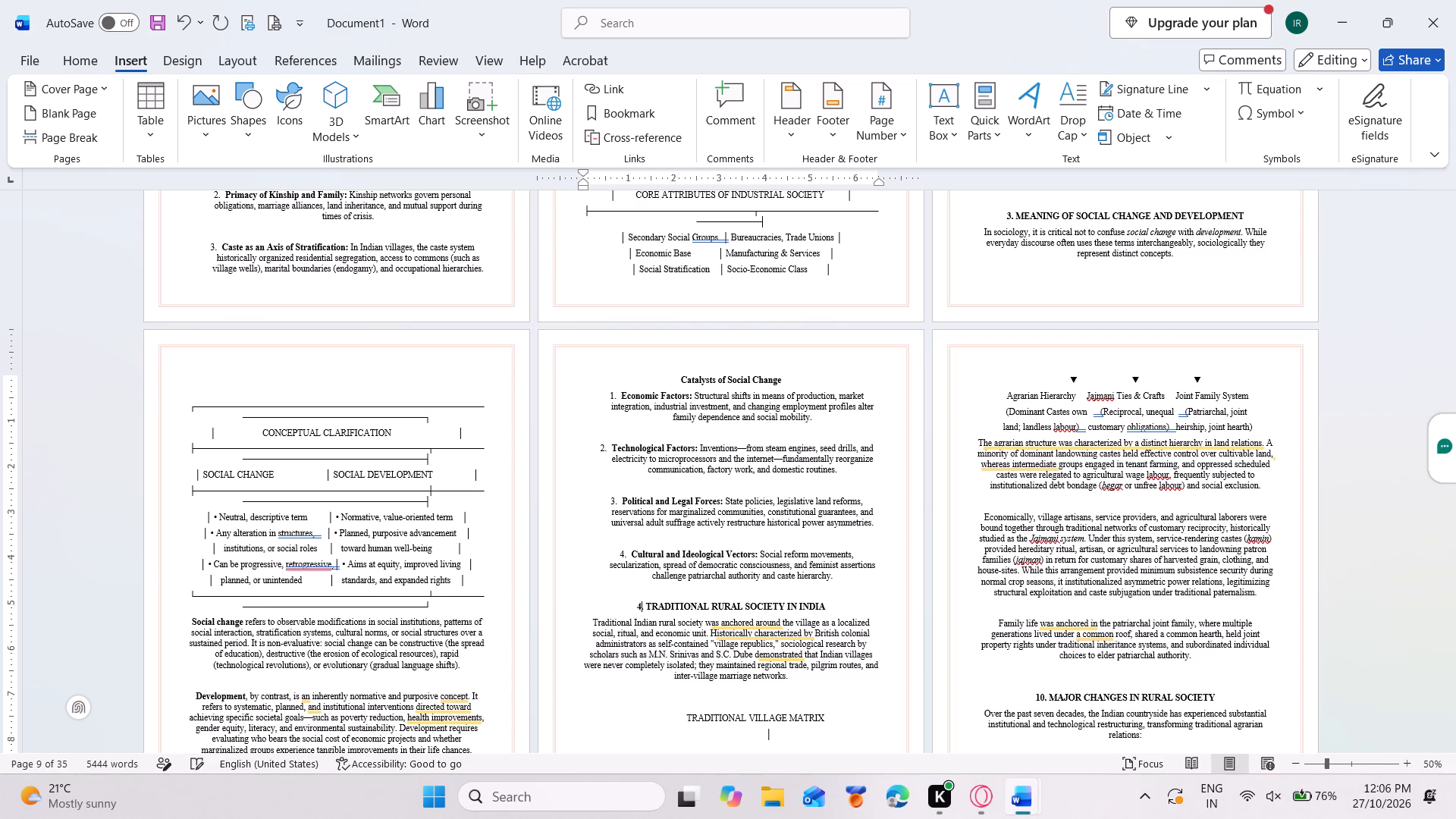
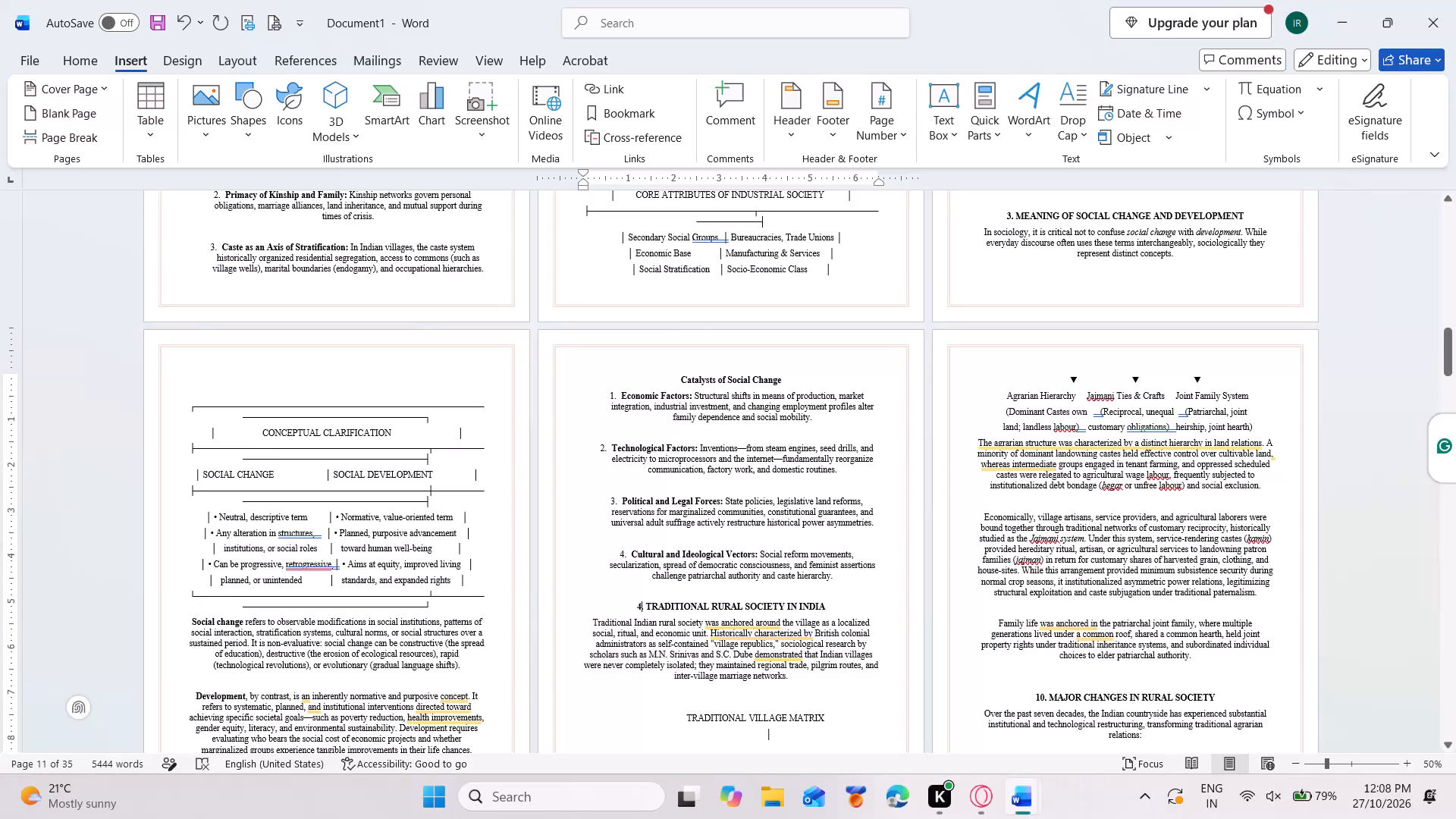
Renumber the MAJOR CHANGES IN RURAL SOCIETY section heading as 5.
{"action": "scroll", "coordinate": [902, 596], "scroll_direction": "down", "scroll_amount": 1}
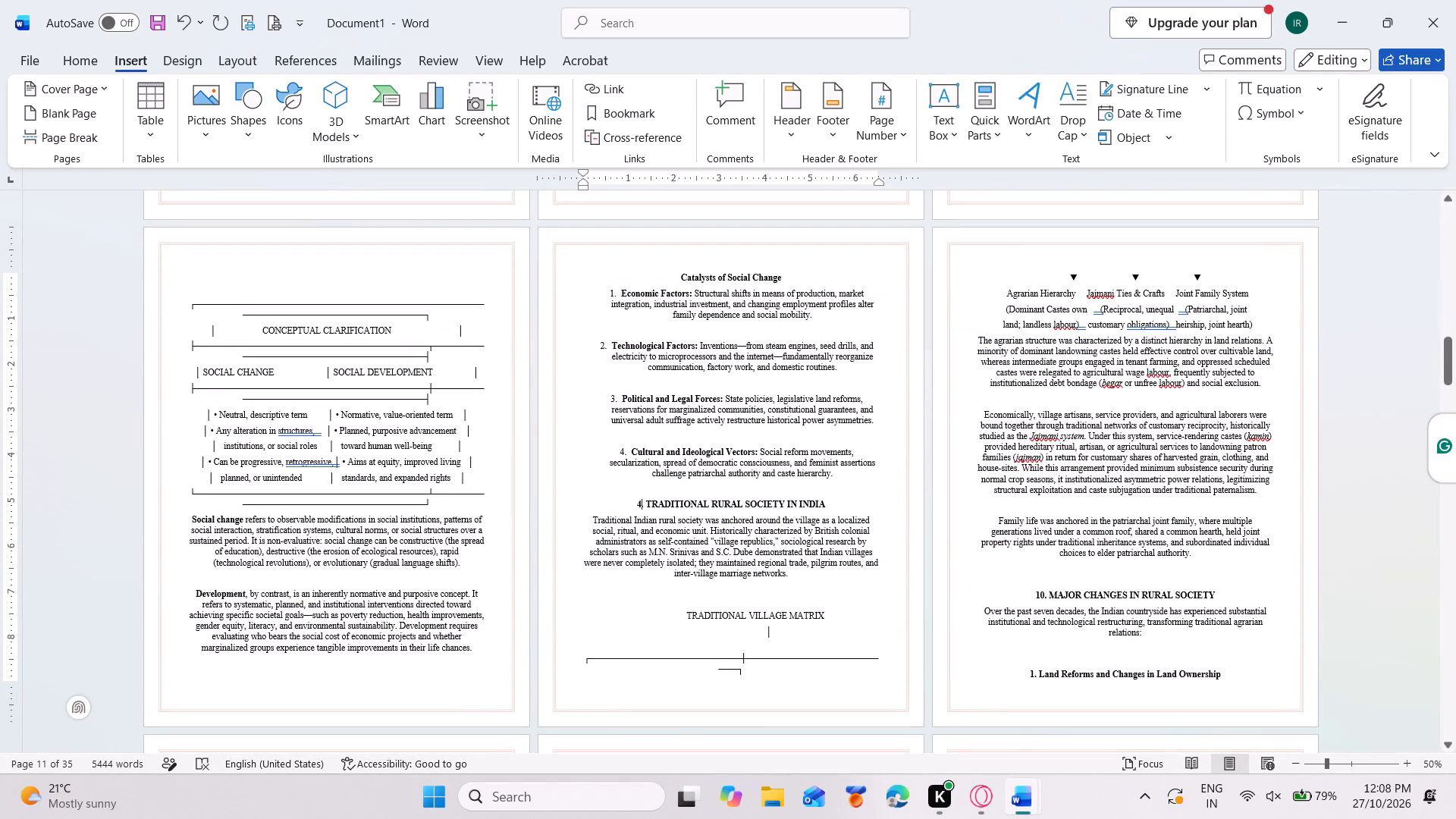
{"action": "left_click", "coordinate": [1045, 601]}
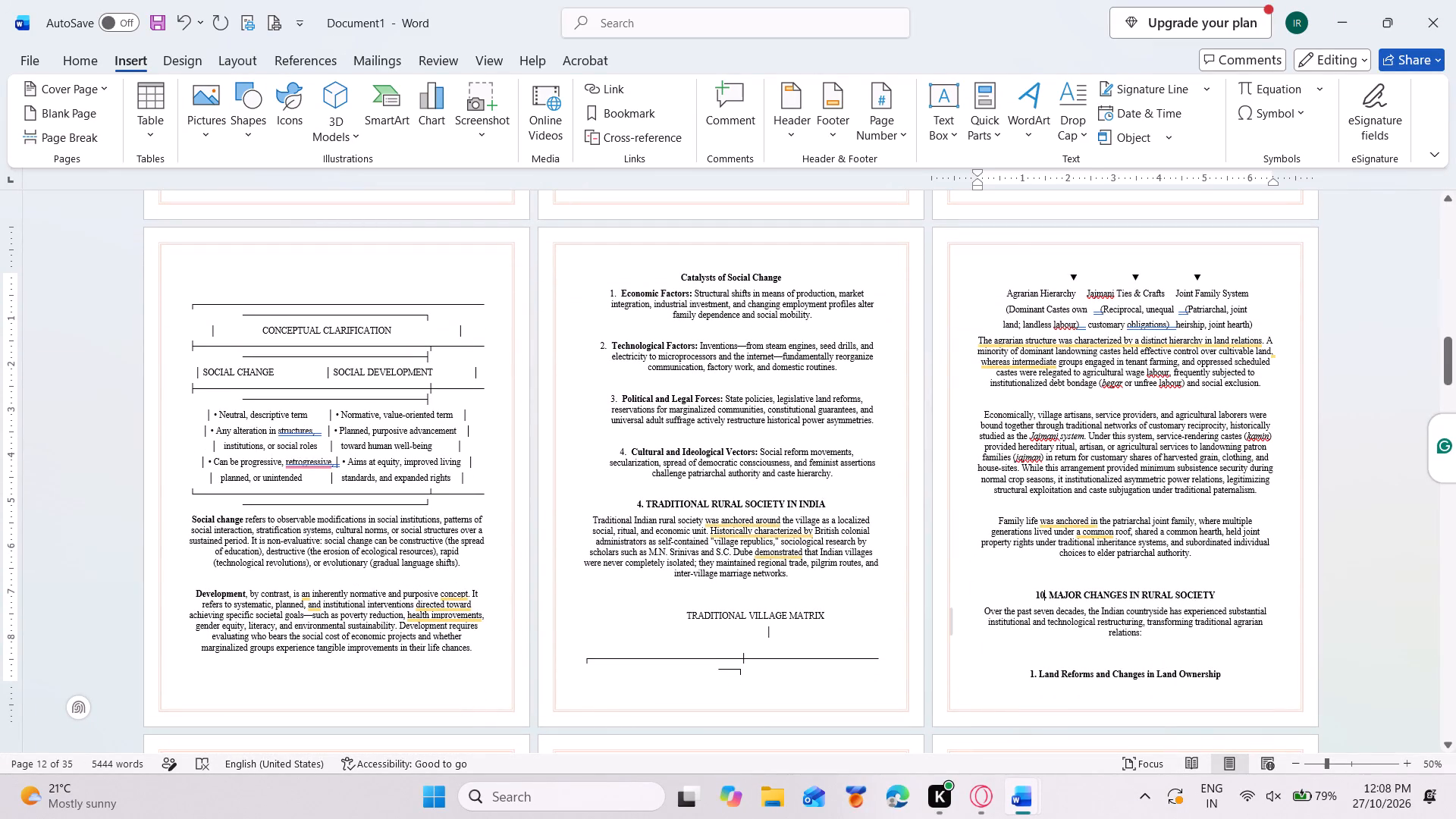
{"action": "key", "text": "BackSpace"}
{"action": "key", "text": "BackSpace"}
{"action": "key", "text": "5"}
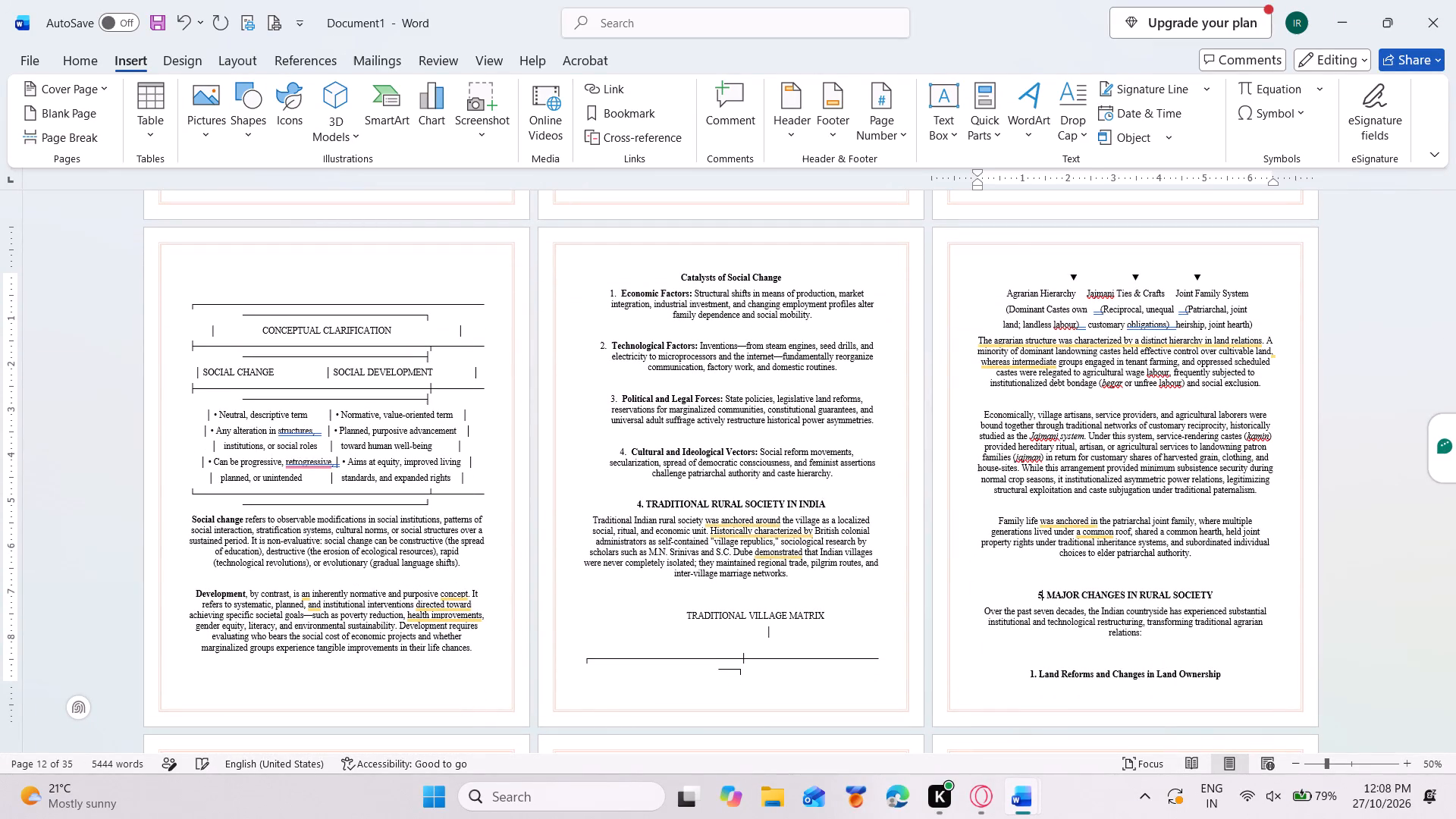
{"action": "right_click", "coordinate": [943, 640]}
{"action": "scroll", "coordinate": [943, 640], "scroll_direction": "down", "scroll_amount": 1}
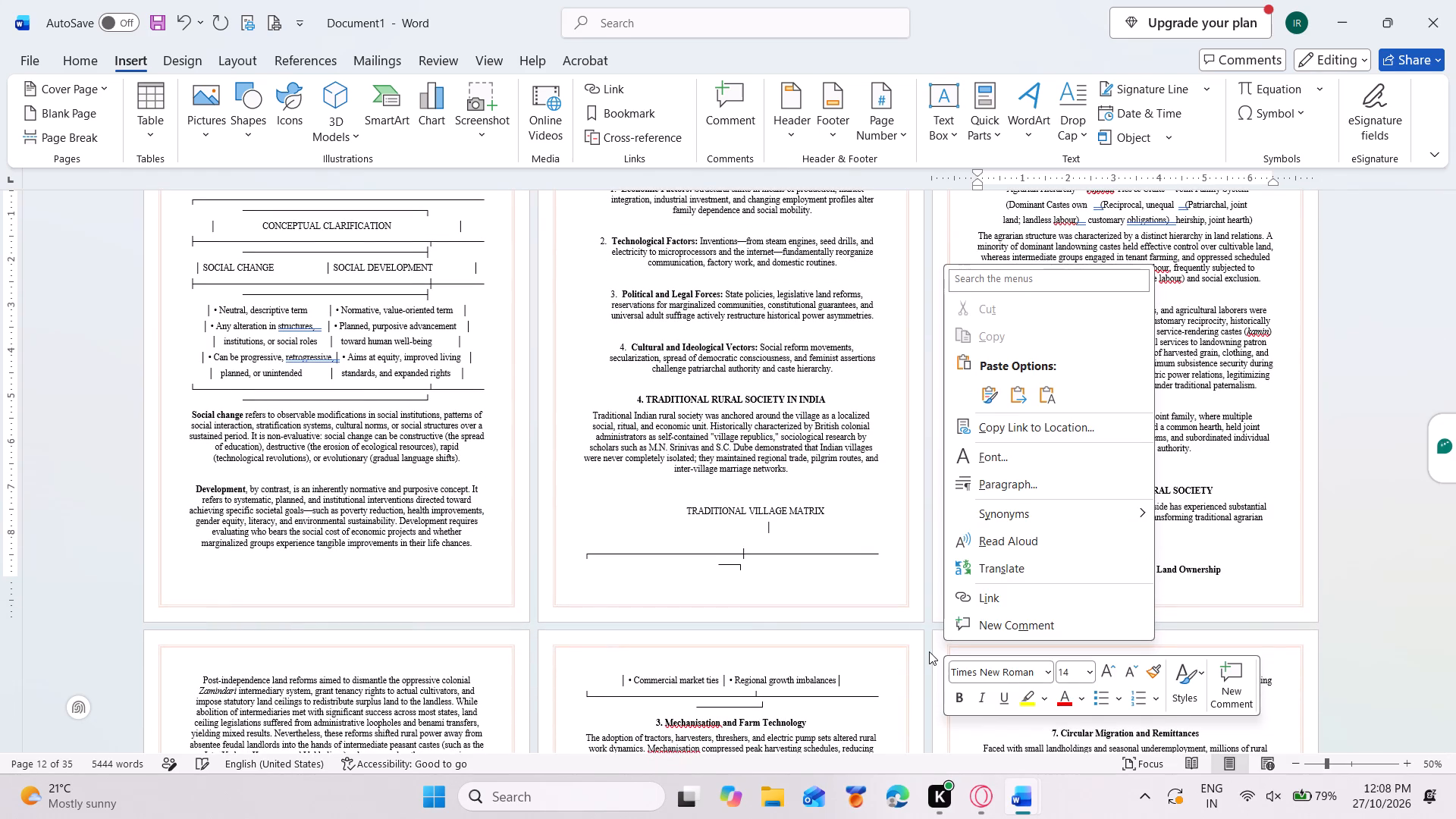
{"action": "left_click", "coordinate": [928, 651]}
Renumber the DEVELOPMENT IN RURAL SOCIETY section heading as 6.
{"action": "scroll", "coordinate": [928, 651], "scroll_direction": "down", "scroll_amount": 1}
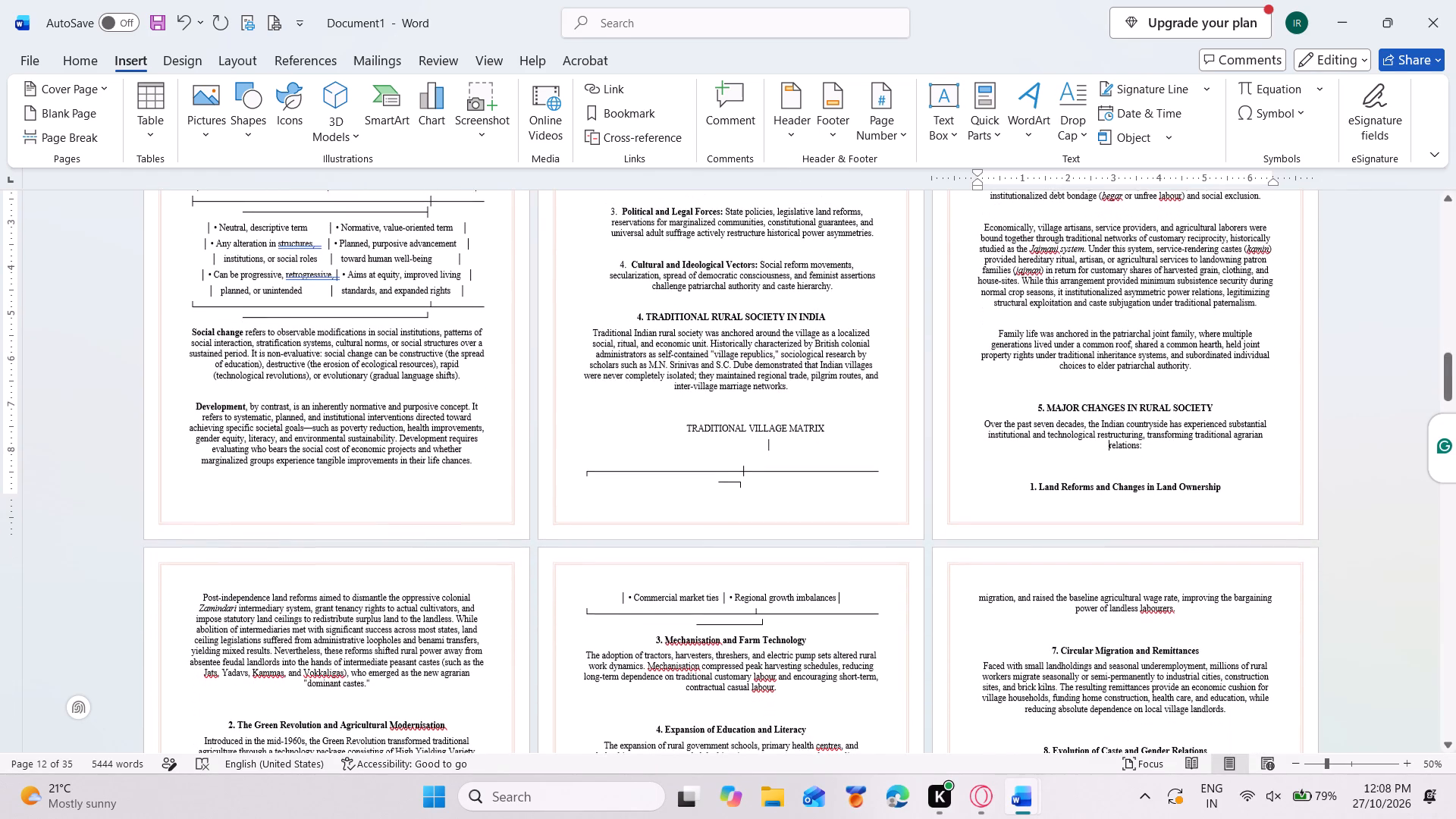
{"action": "scroll", "coordinate": [928, 651], "scroll_direction": "down", "scroll_amount": 1}
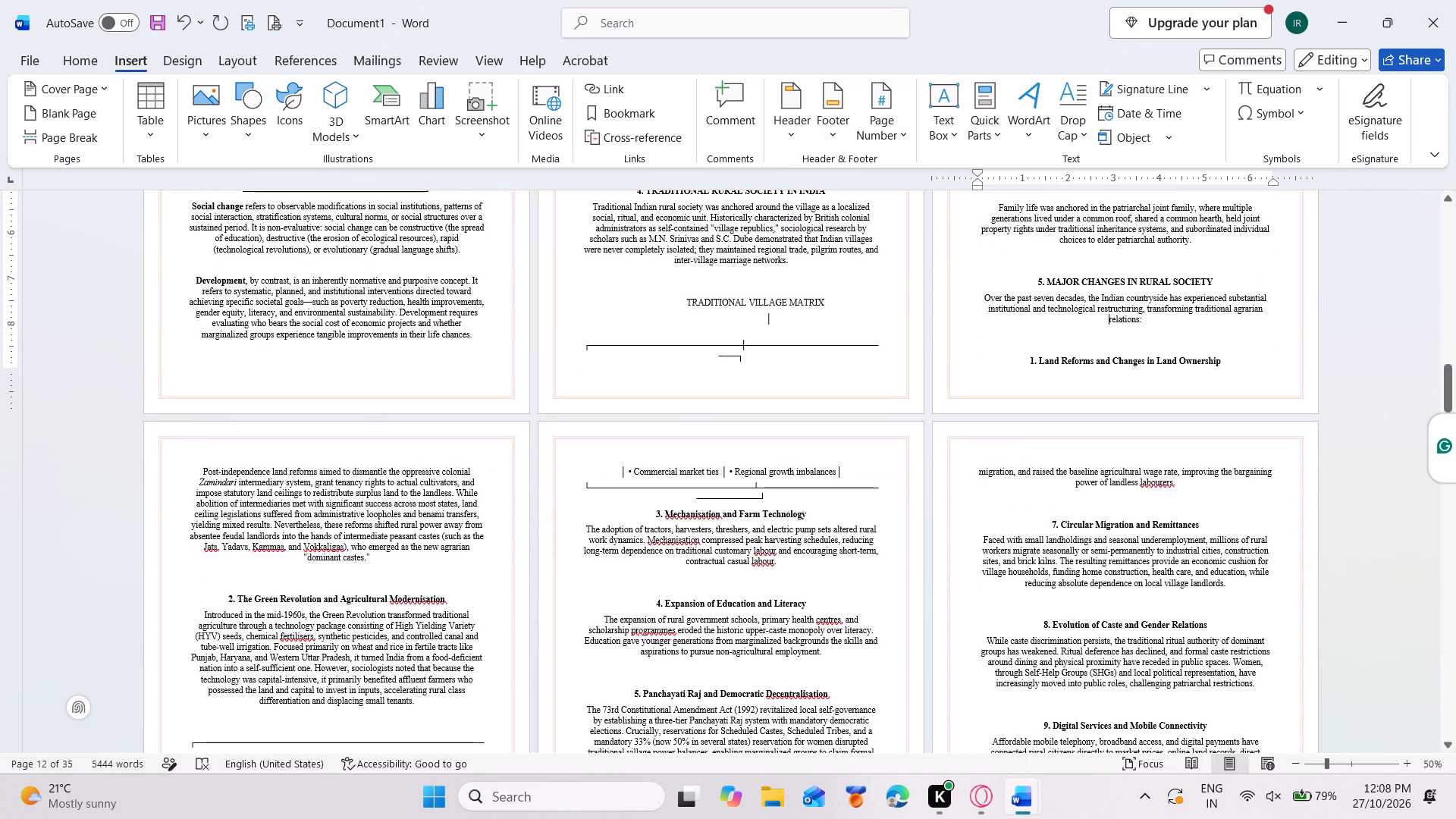
{"action": "scroll", "coordinate": [868, 636], "scroll_direction": "down", "scroll_amount": 2}
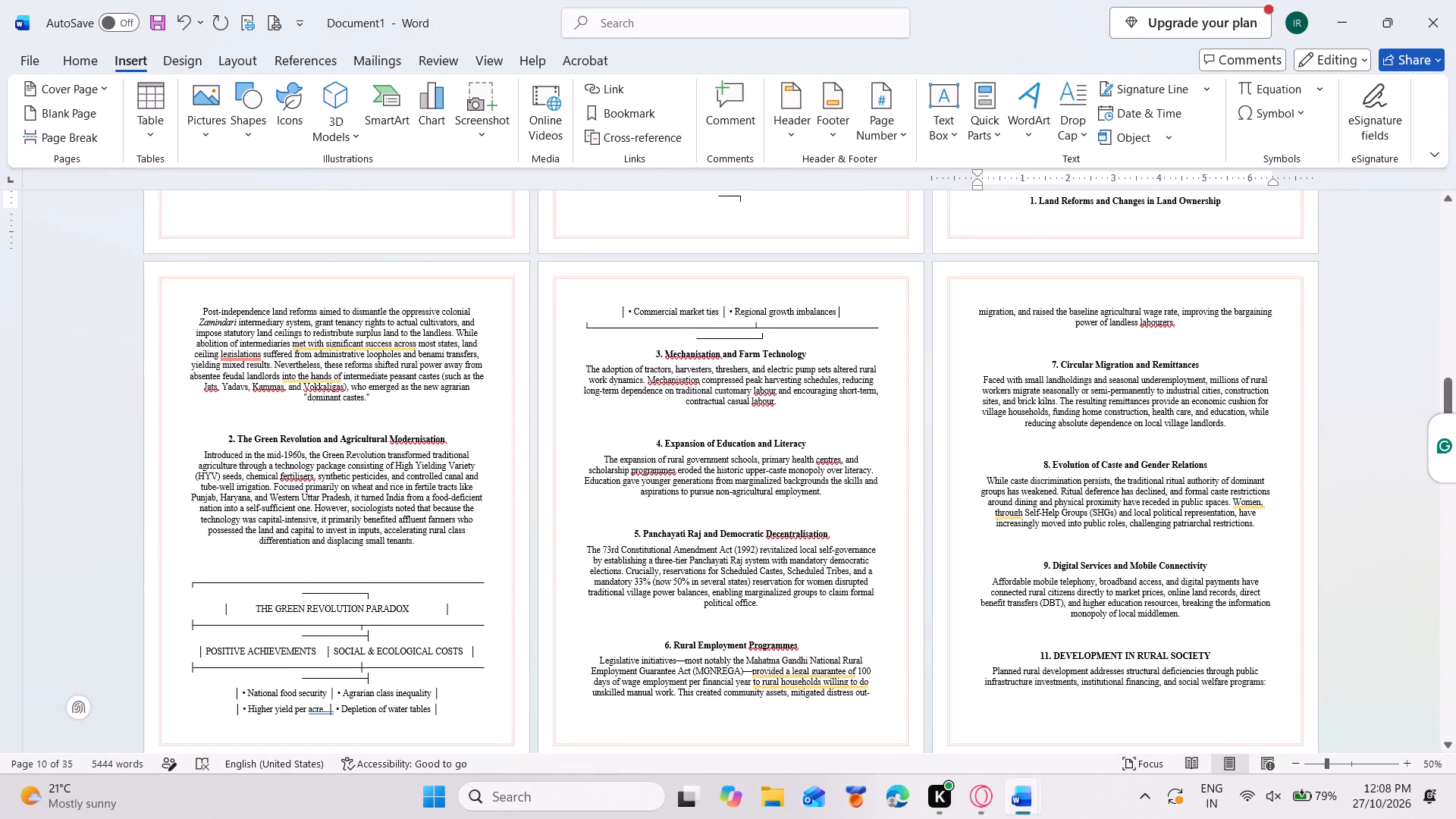
{"action": "scroll", "coordinate": [946, 553], "scroll_direction": "up", "scroll_amount": 2}
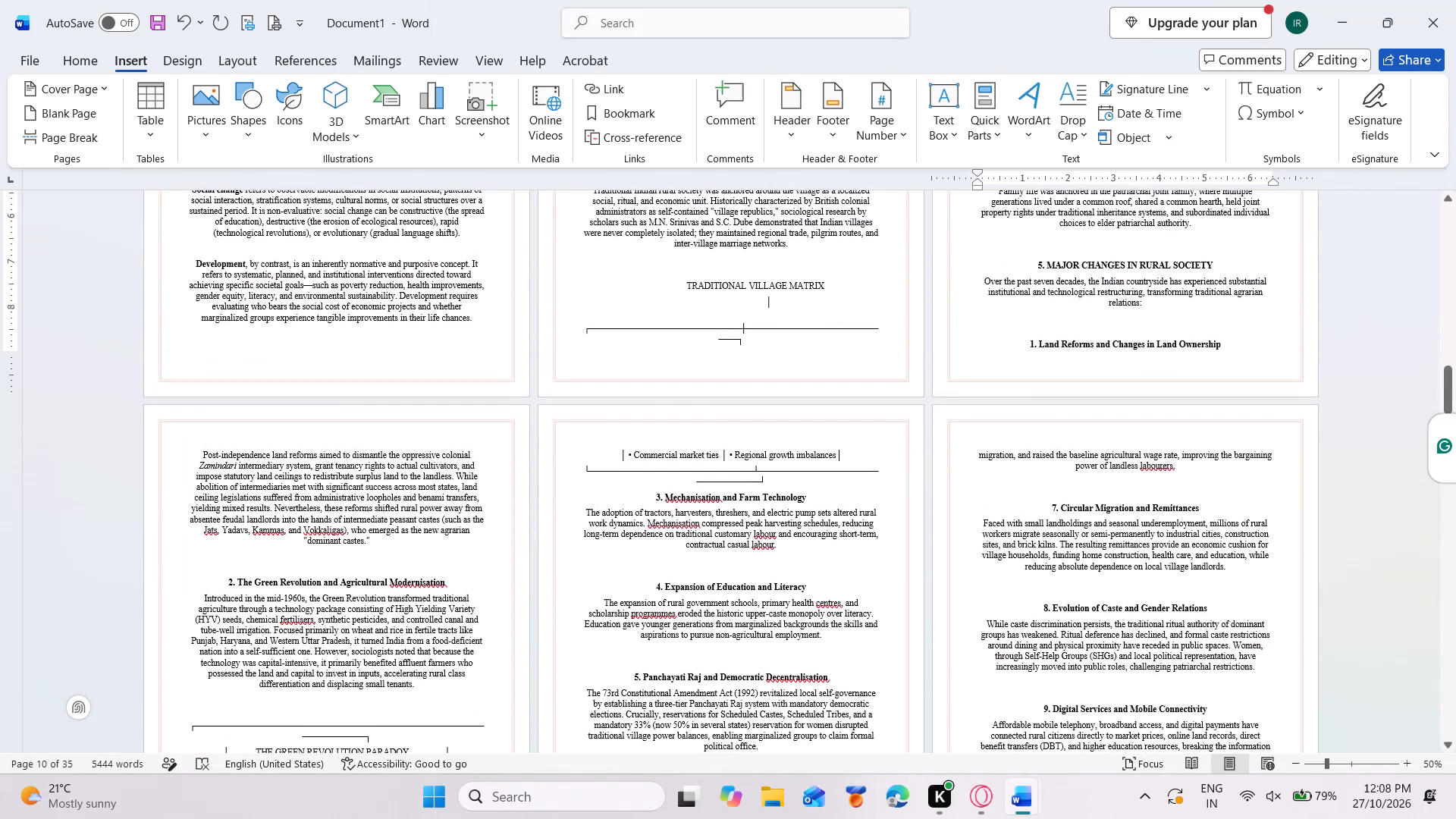
{"action": "scroll", "coordinate": [946, 553], "scroll_direction": "down", "scroll_amount": 3}
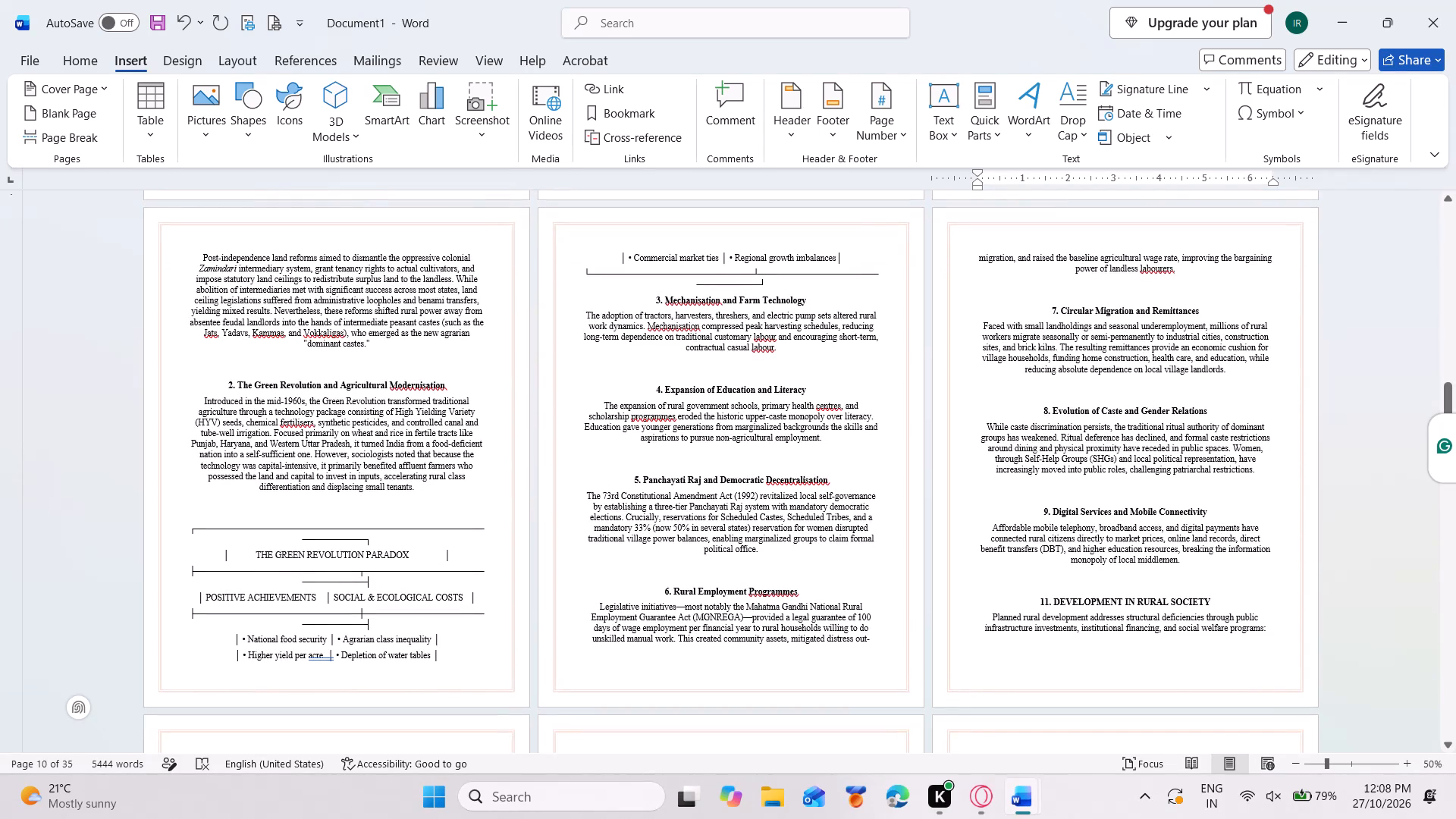
{"action": "left_click", "coordinate": [1046, 600]}
{"action": "key", "text": "Right"}
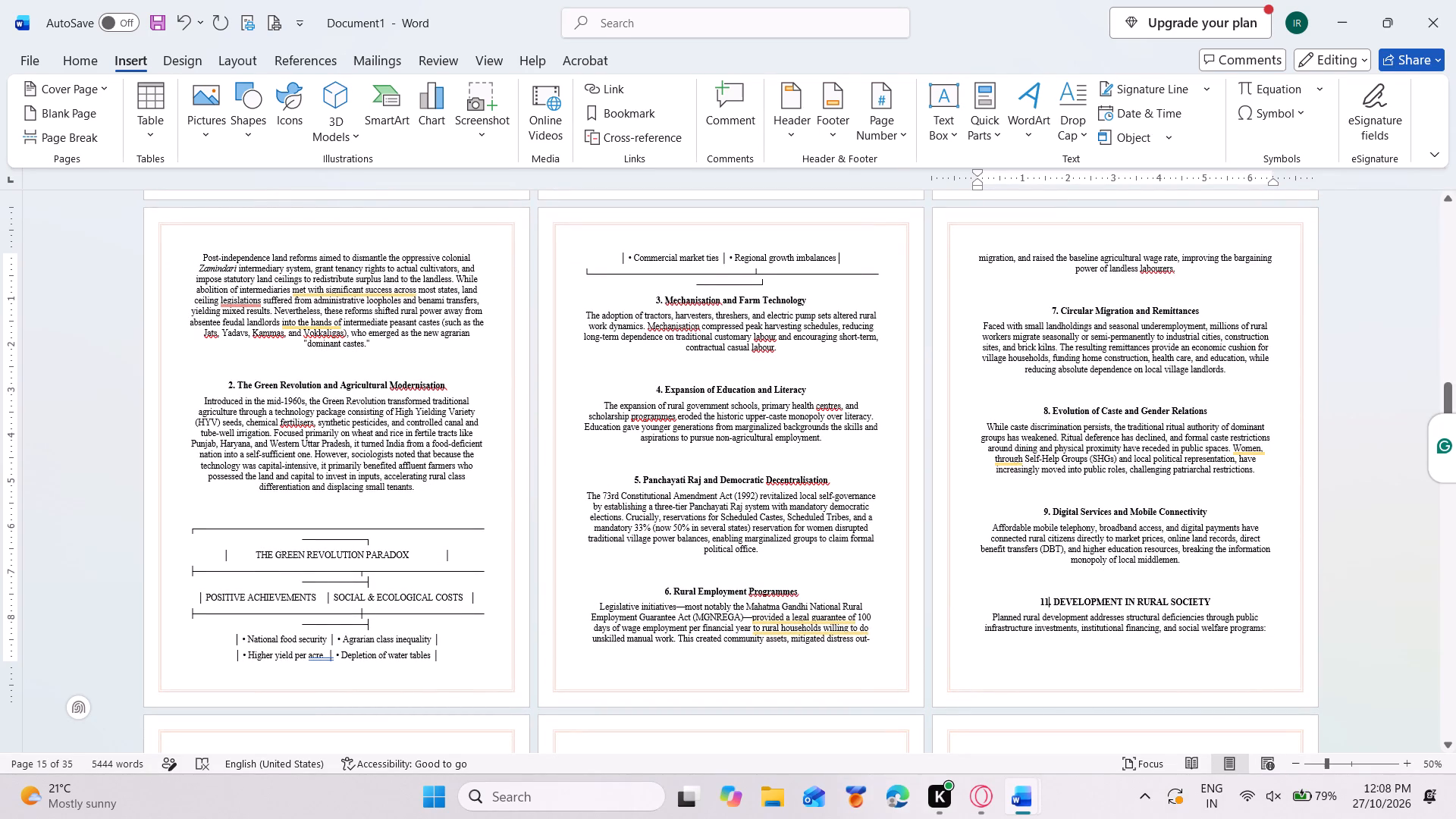
{"action": "key", "text": "BackSpace"}
{"action": "key", "text": "BackSpace"}
{"action": "key", "text": "6"}
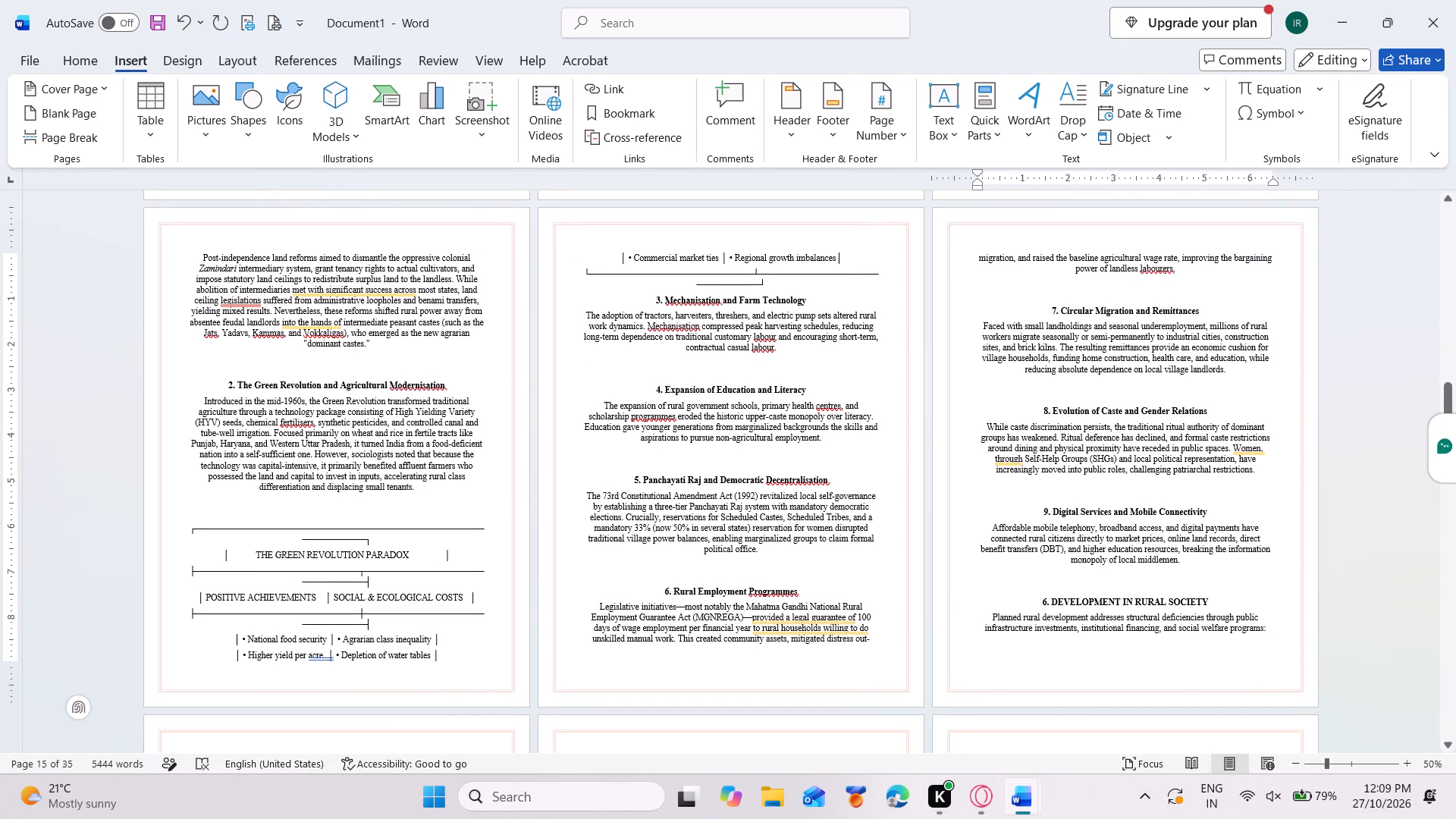
Renumber the MEANING AND GROWTH OF INDUSTRIALISATION IN INDIA section heading as 7.
{"action": "scroll", "coordinate": [939, 638], "scroll_direction": "up", "scroll_amount": 1}
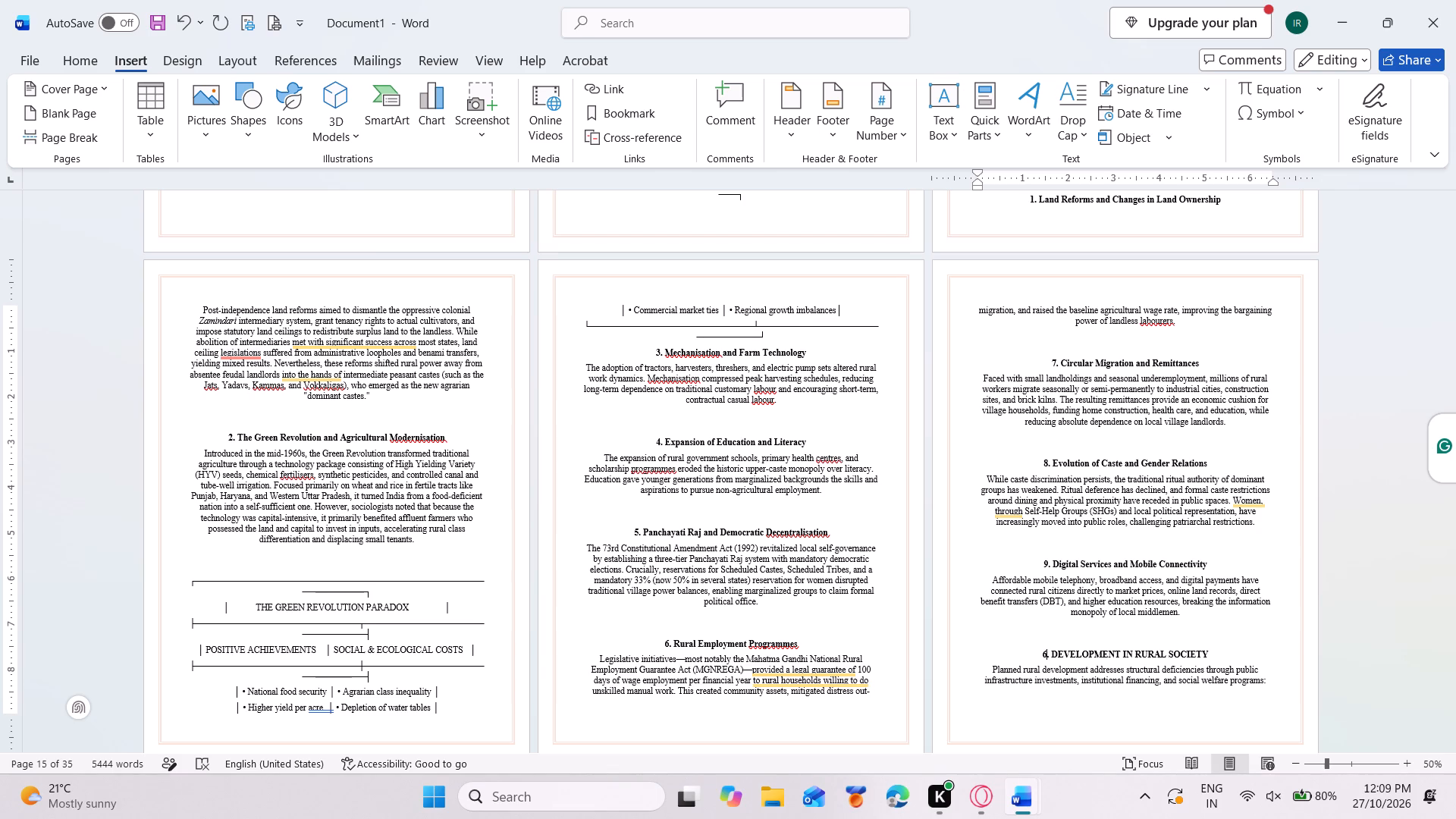
{"action": "scroll", "coordinate": [939, 638], "scroll_direction": "down", "scroll_amount": 3}
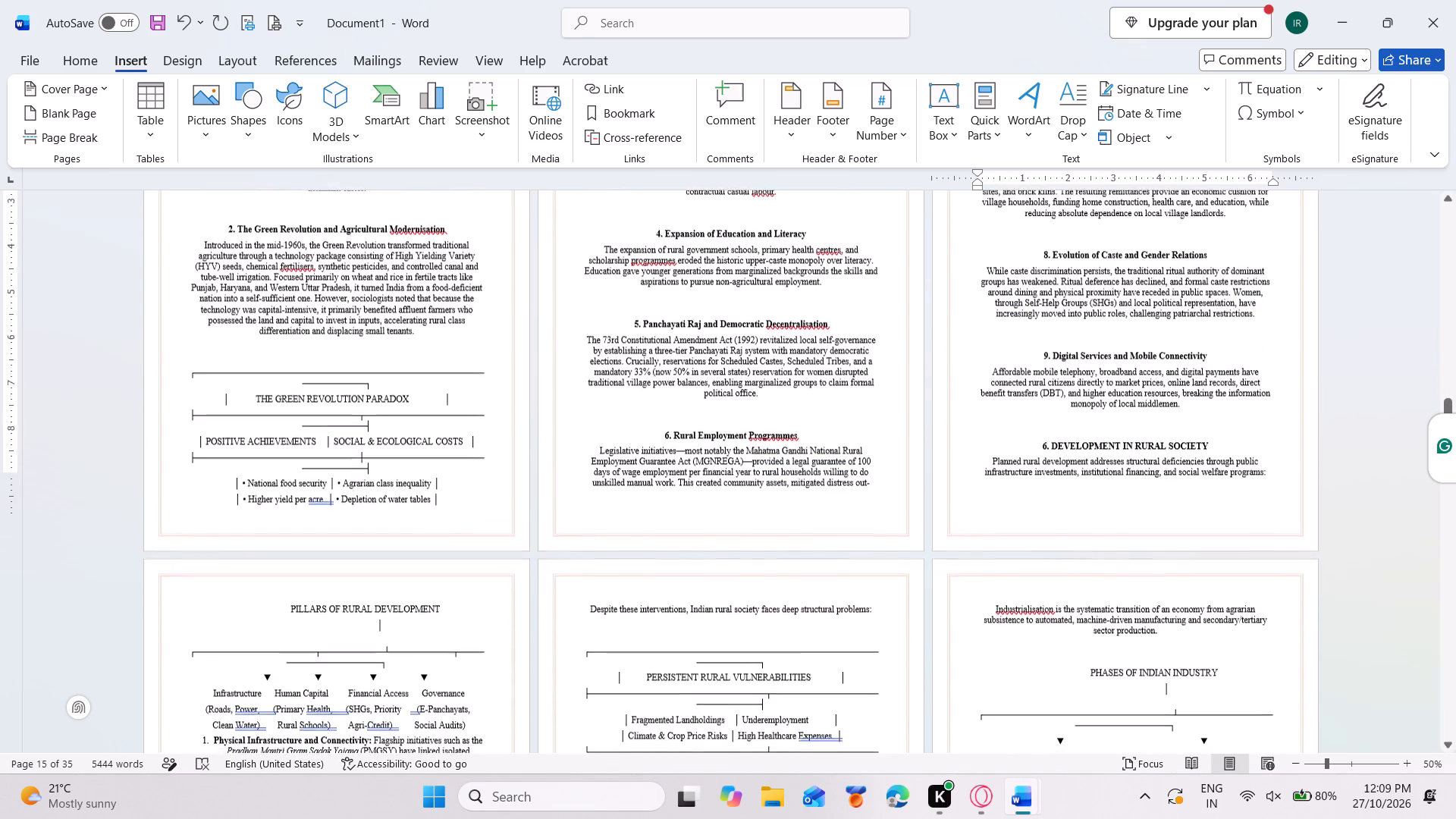
{"action": "scroll", "coordinate": [939, 638], "scroll_direction": "down", "scroll_amount": 4}
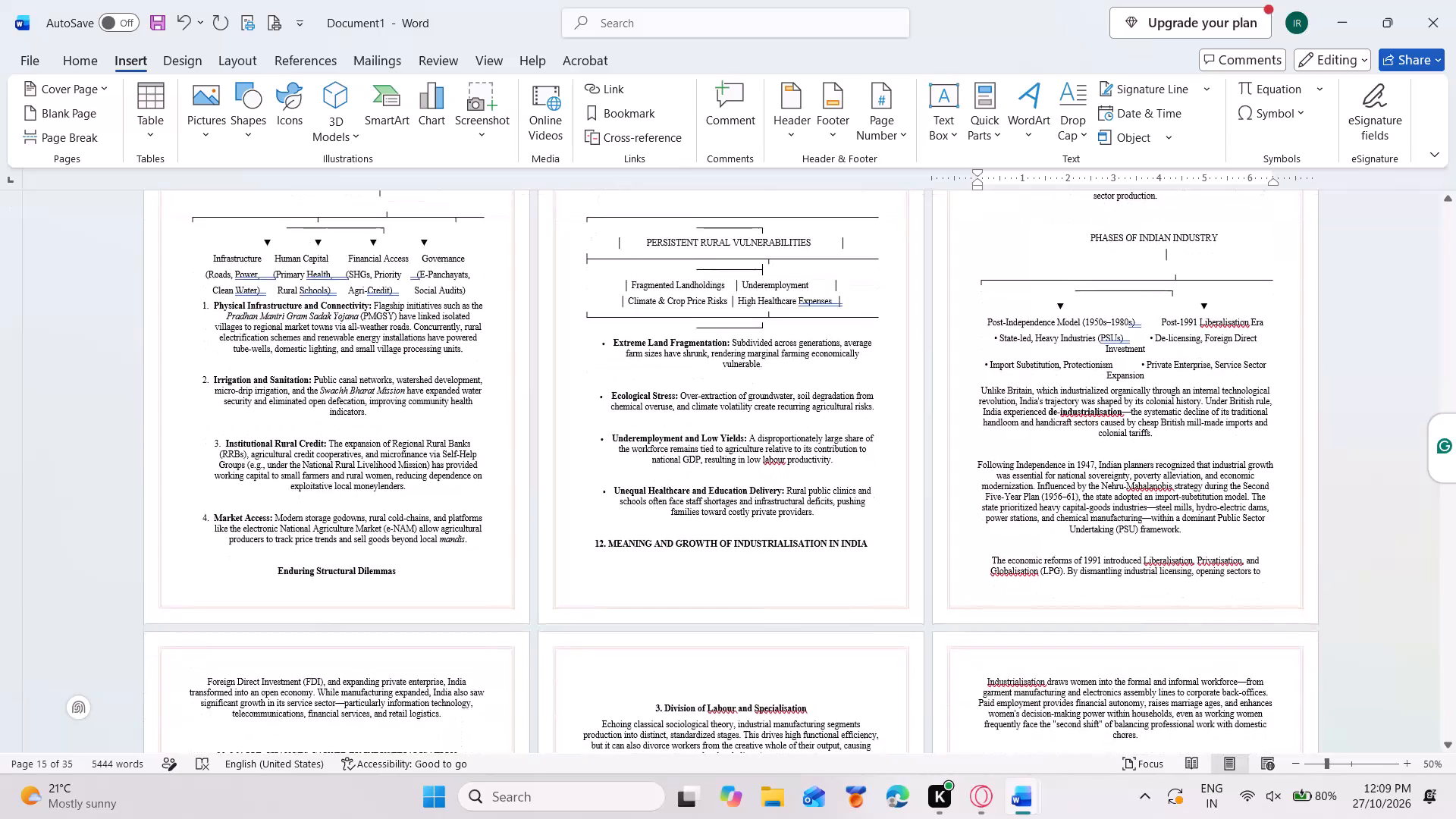
{"action": "left_click", "coordinate": [603, 547]}
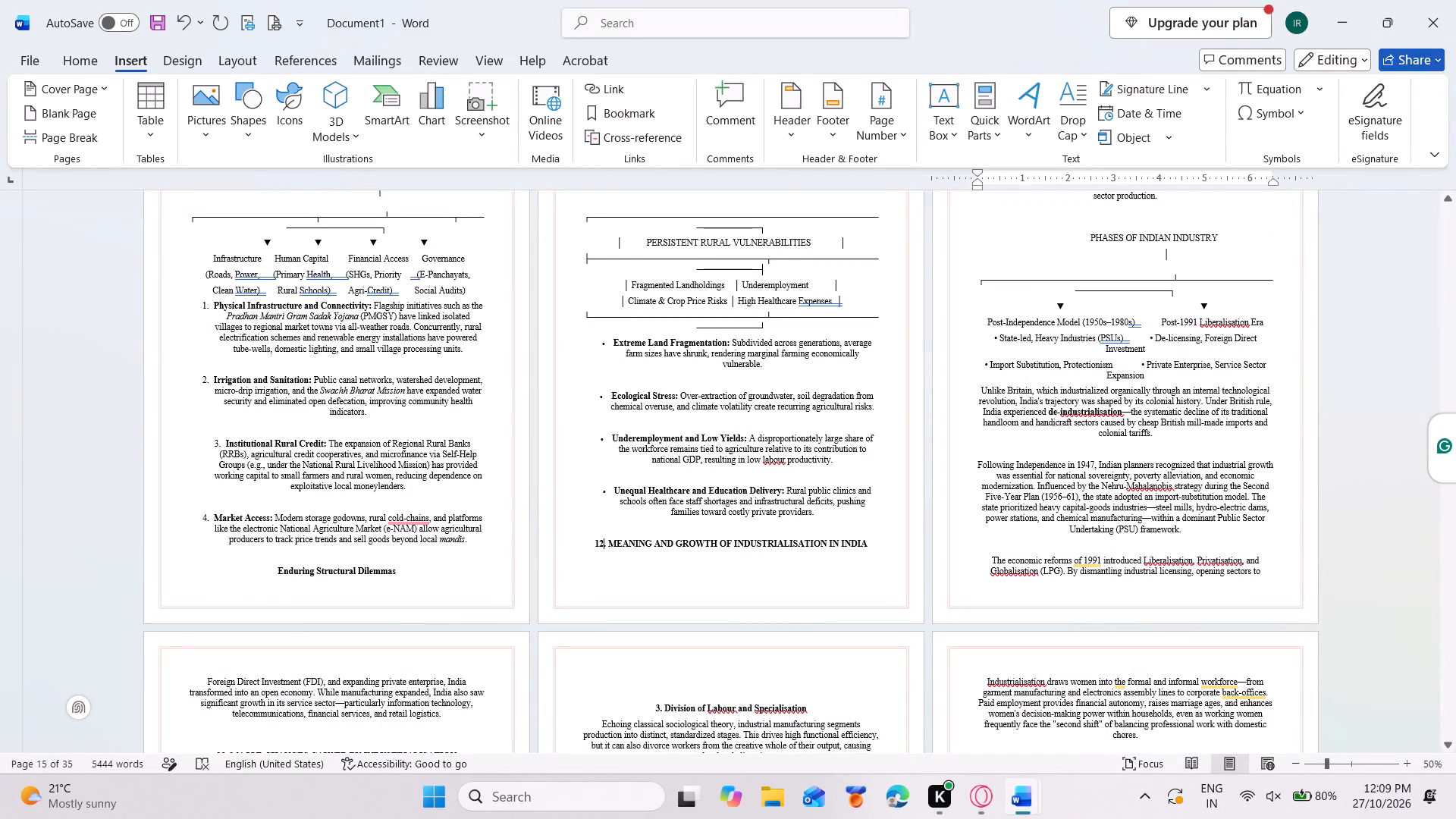
{"action": "key", "text": "BackSpace"}
{"action": "key", "text": "BackSpace"}
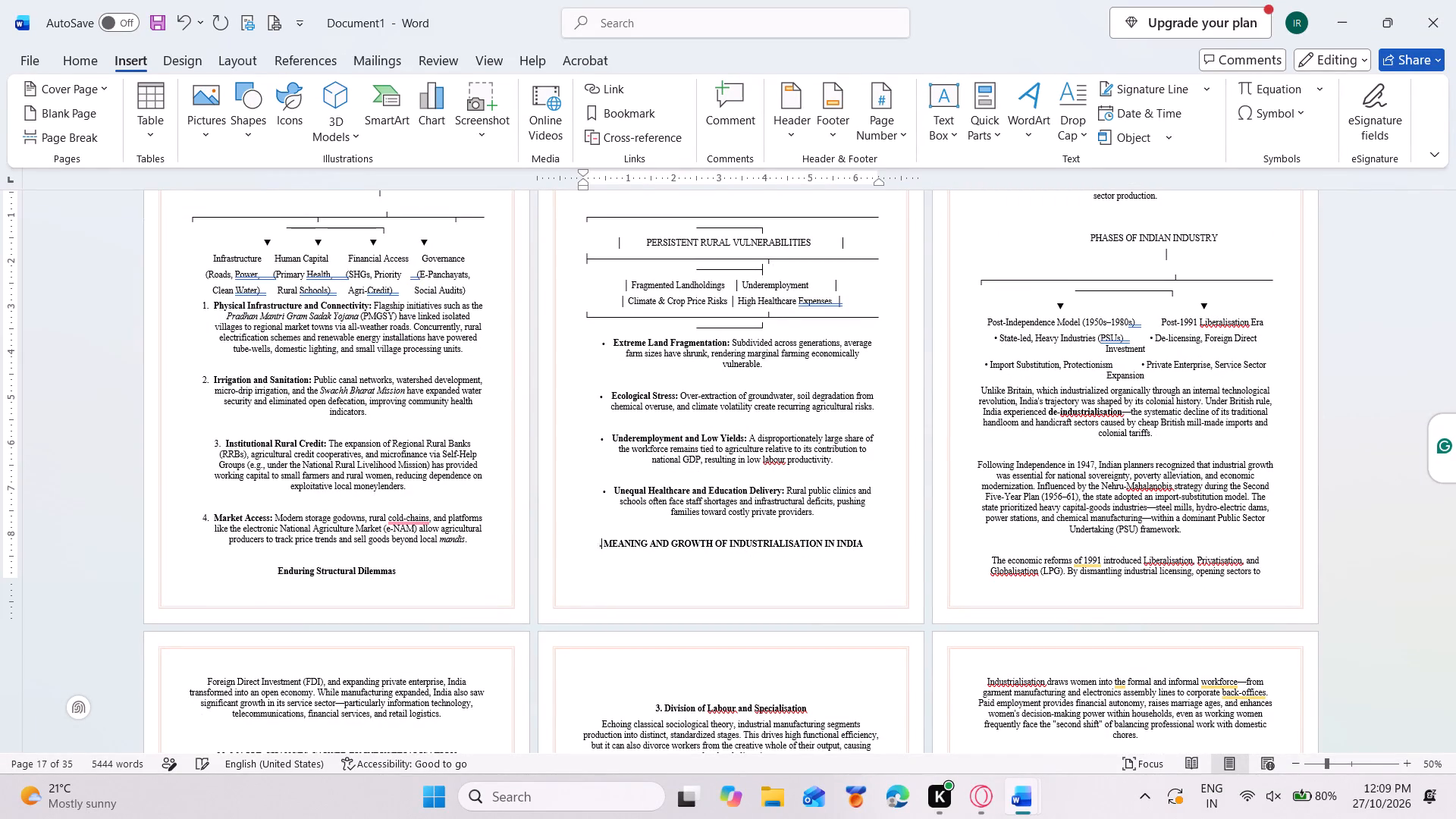
{"action": "key", "text": "7"}
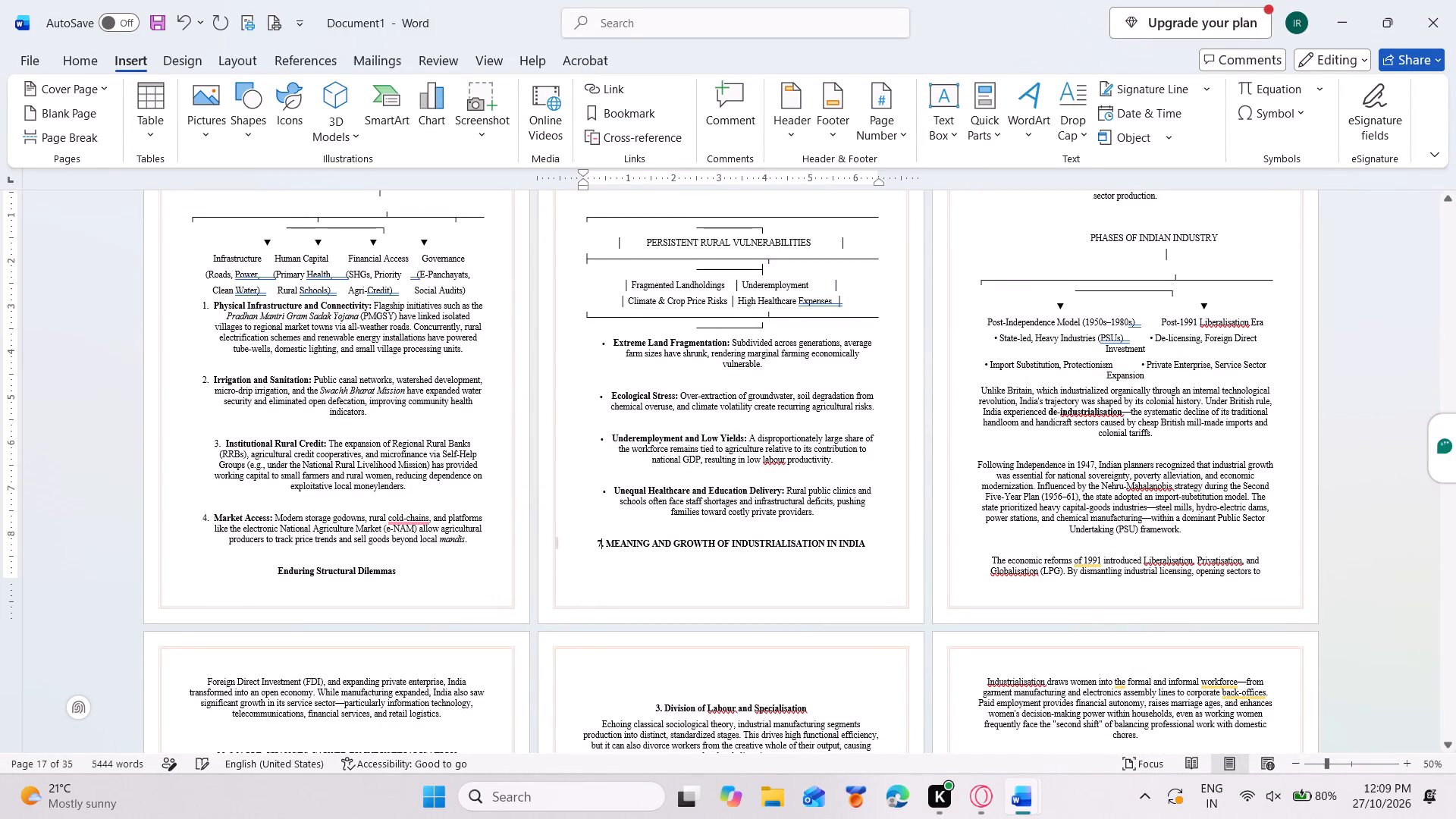
Review the section headings and their numbering on the pages around MEANING AND GROWTH OF INDUSTRIALISATION IN INDIA.
{"action": "scroll", "coordinate": [921, 549], "scroll_direction": "up", "scroll_amount": 1}
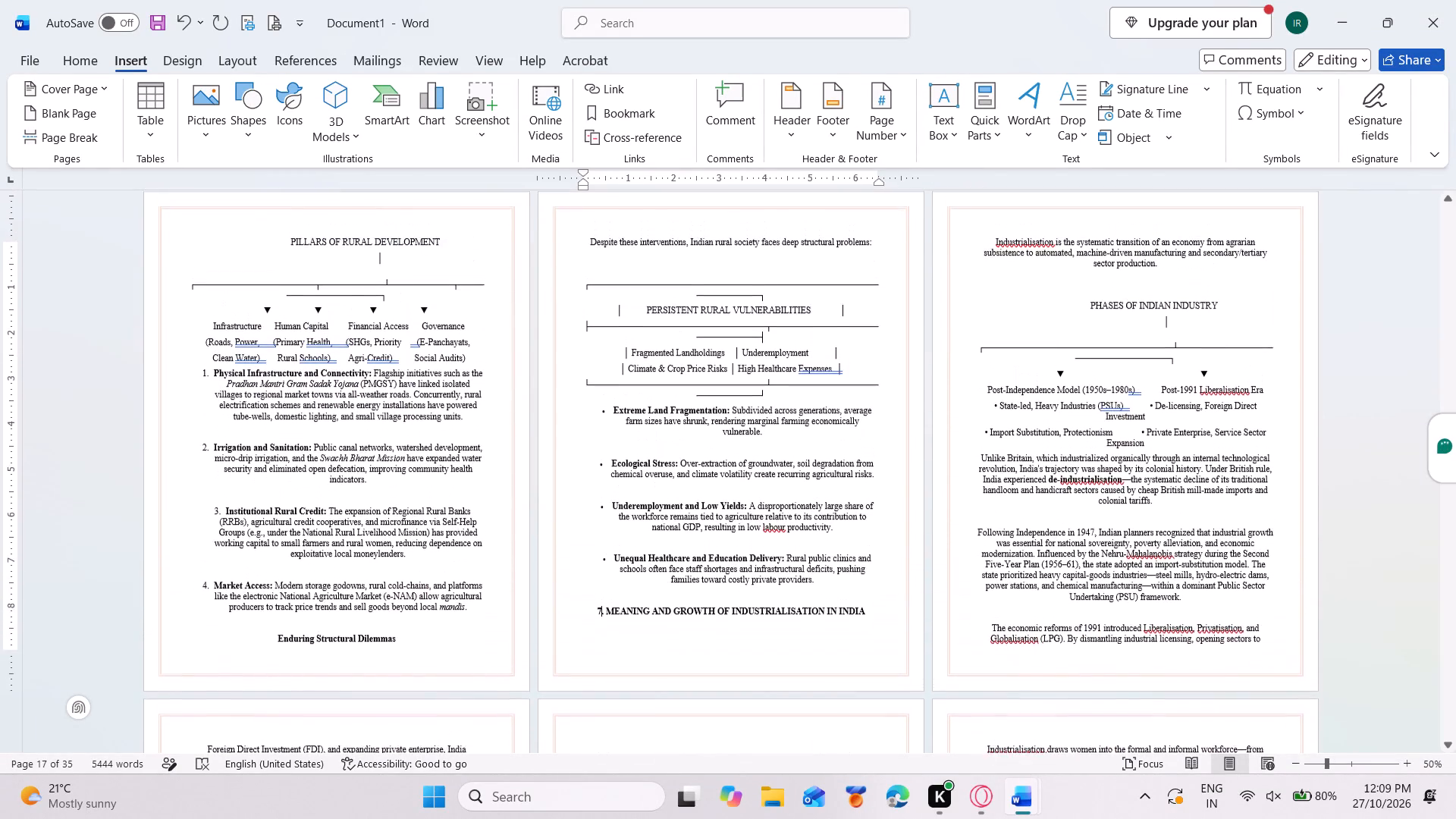
{"action": "scroll", "coordinate": [921, 549], "scroll_direction": "up", "scroll_amount": 1}
{"action": "scroll", "coordinate": [921, 549], "scroll_direction": "down", "scroll_amount": 2}
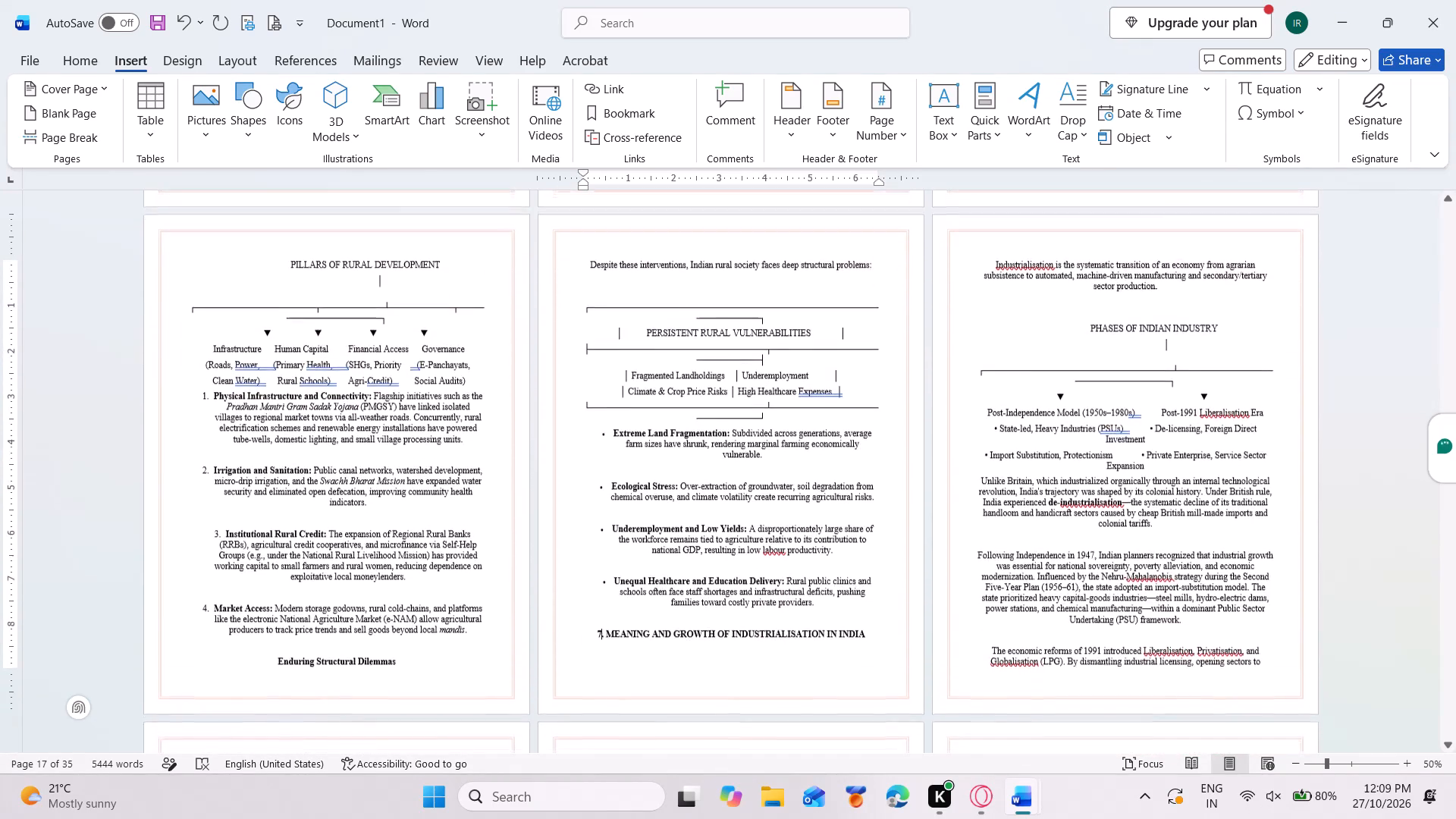
{"action": "scroll", "coordinate": [921, 549], "scroll_direction": "down", "scroll_amount": 3}
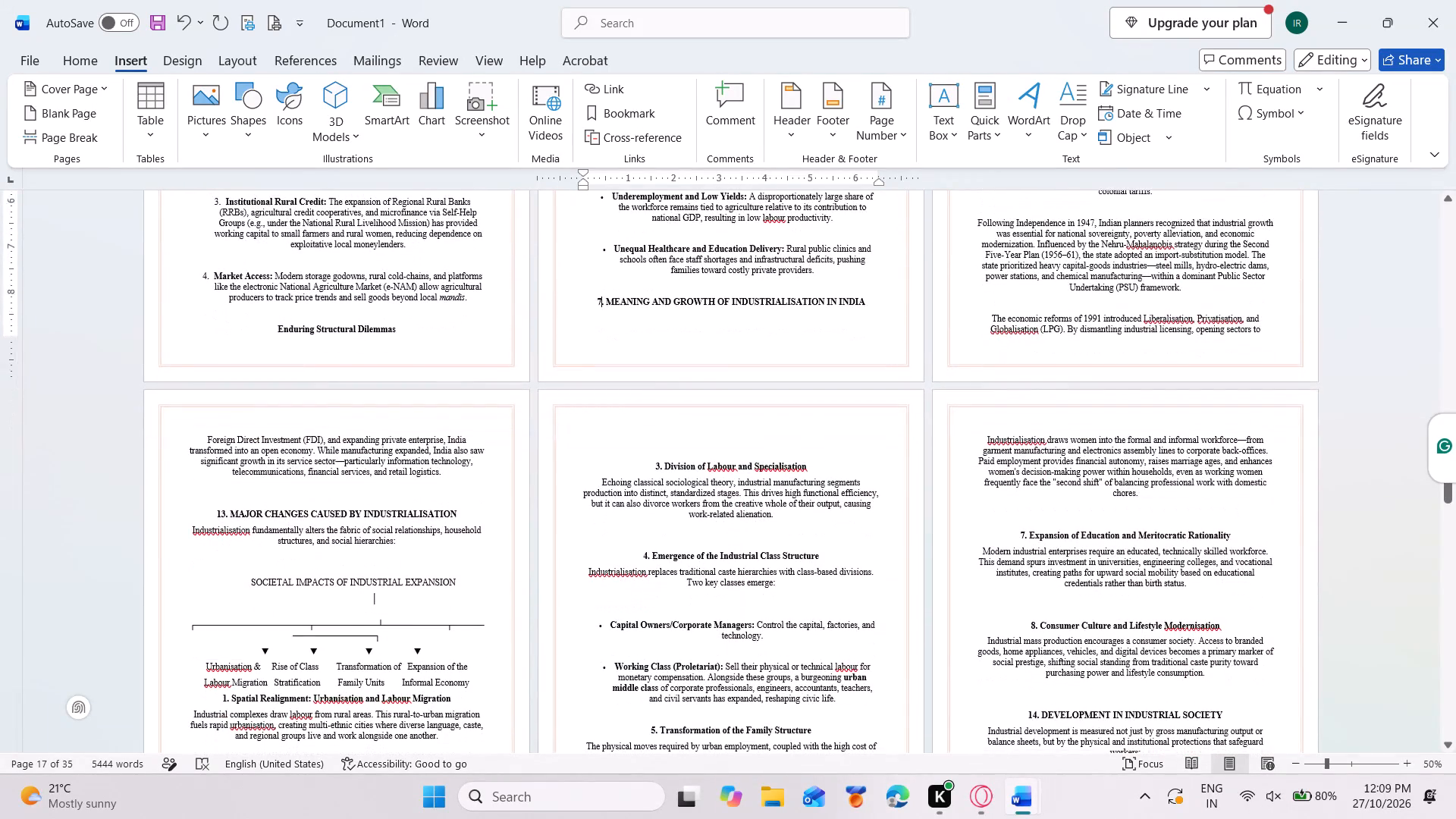
{"action": "scroll", "coordinate": [921, 549], "scroll_direction": "down", "scroll_amount": 2}
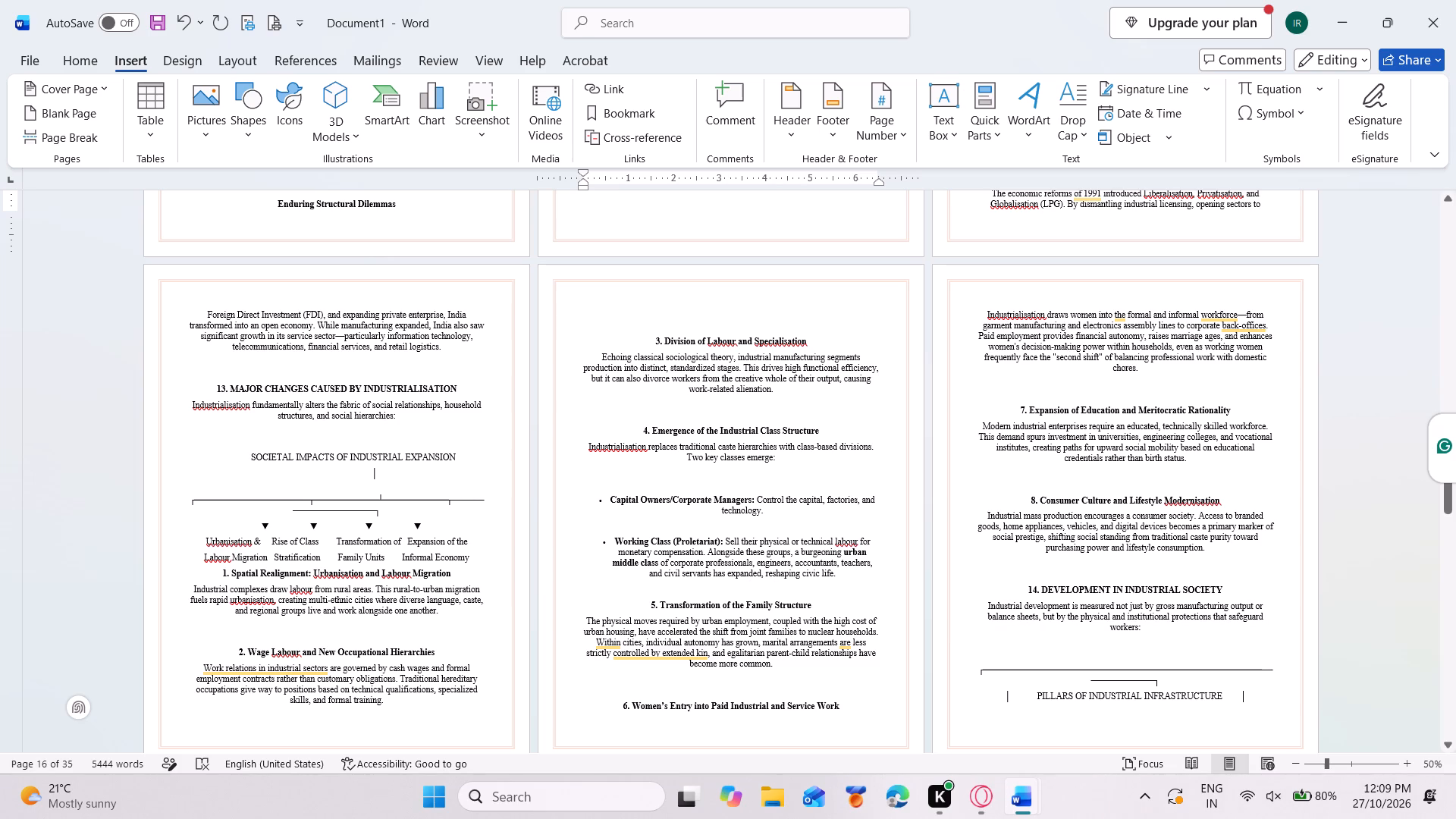
{"action": "scroll", "coordinate": [927, 615], "scroll_direction": "down", "scroll_amount": 1}
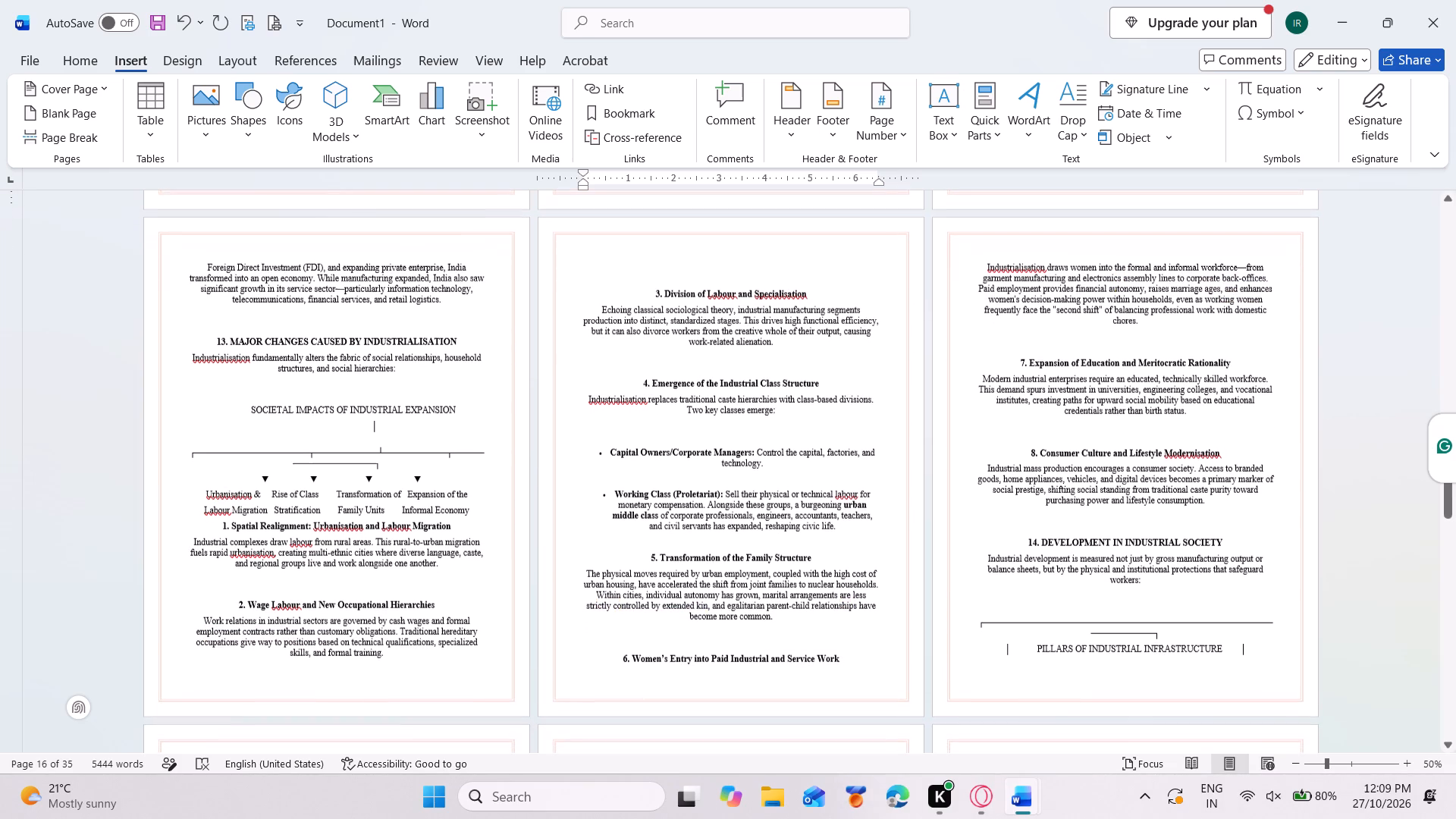
{"action": "scroll", "coordinate": [927, 615], "scroll_direction": "down", "scroll_amount": 2}
{"action": "scroll", "coordinate": [927, 615], "scroll_direction": "up", "scroll_amount": 1}
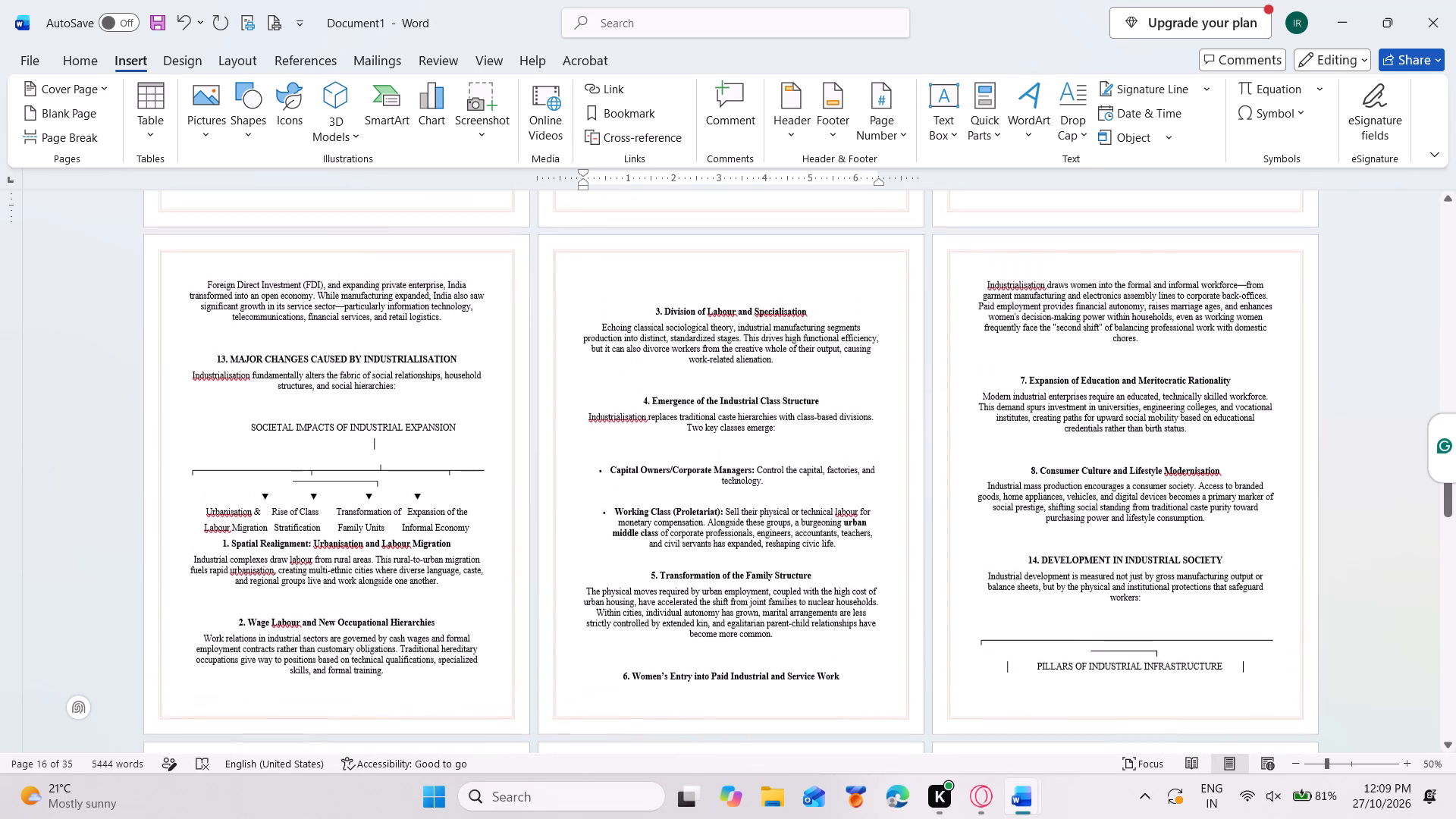
{"action": "scroll", "coordinate": [927, 615], "scroll_direction": "up", "scroll_amount": 2}
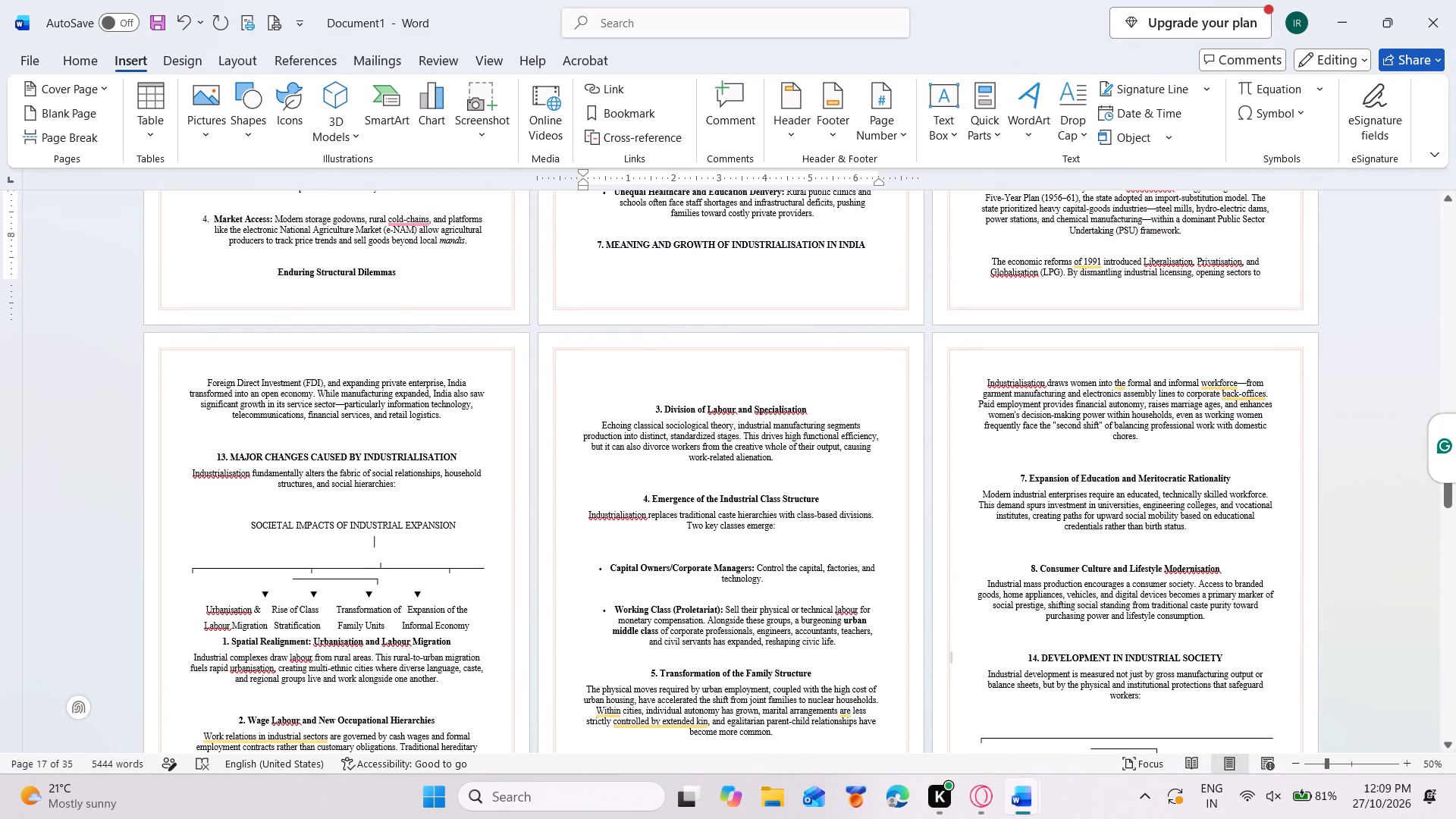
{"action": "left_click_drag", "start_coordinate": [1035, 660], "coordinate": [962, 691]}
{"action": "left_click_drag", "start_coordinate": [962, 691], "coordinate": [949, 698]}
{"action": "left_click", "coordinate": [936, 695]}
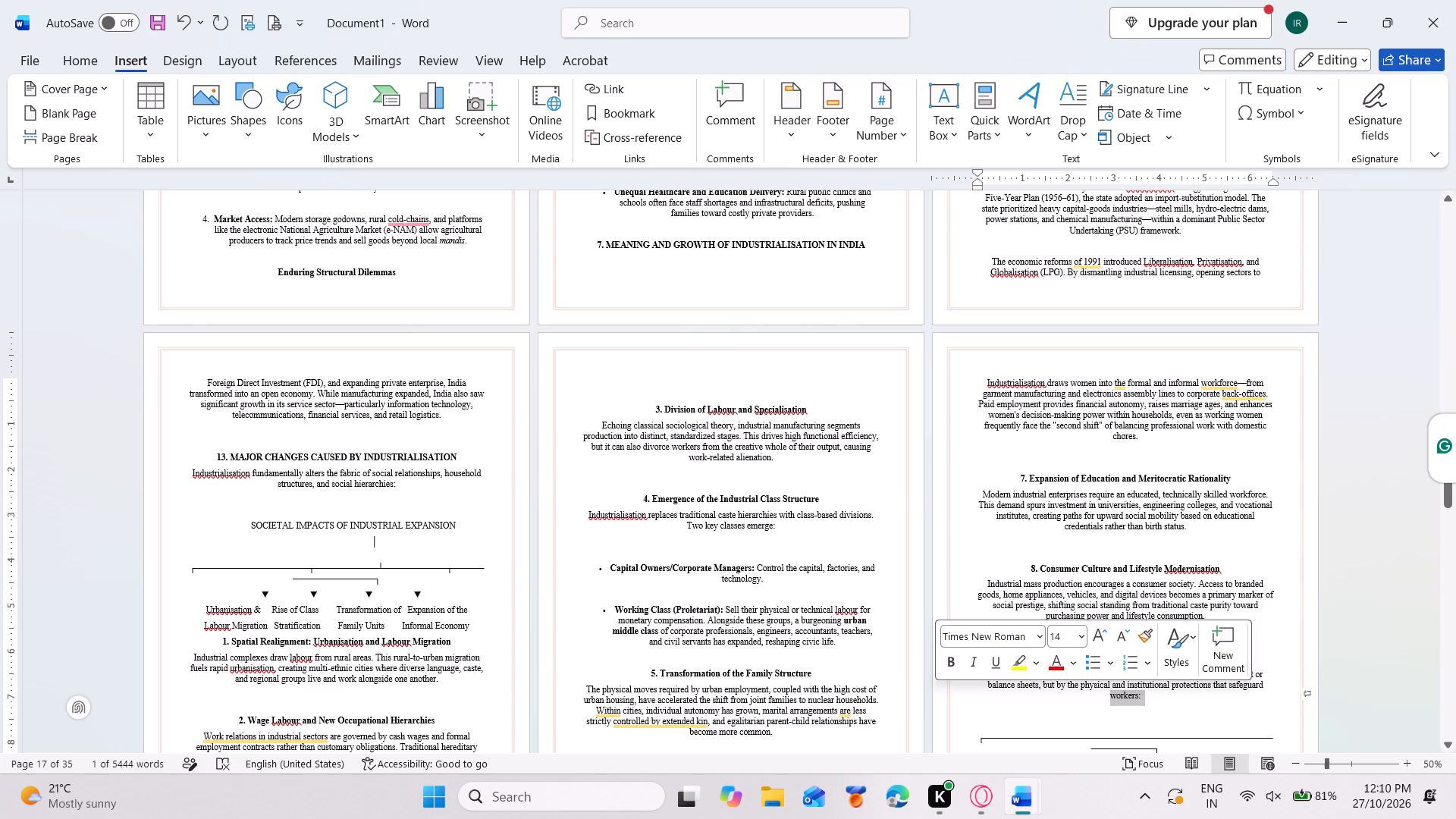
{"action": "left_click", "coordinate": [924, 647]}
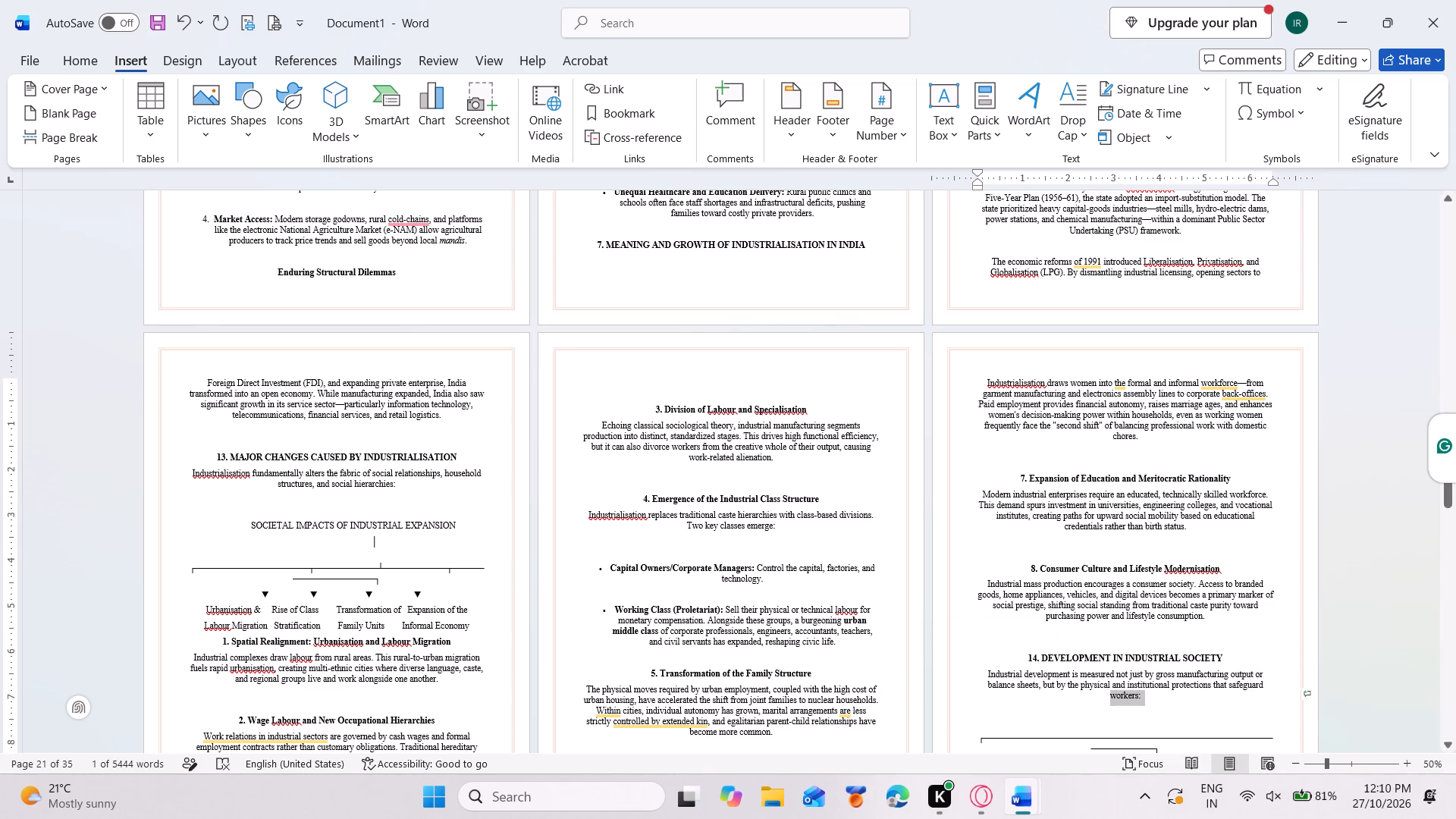
Check the section heading numbers on the pages from MEANING AND GROWTH OF INDUSTRIALISATION IN INDIA through DEVELOPMENT IN INDUSTRIAL SOCIETY.
{"action": "scroll", "coordinate": [943, 588], "scroll_direction": "up", "scroll_amount": 1}
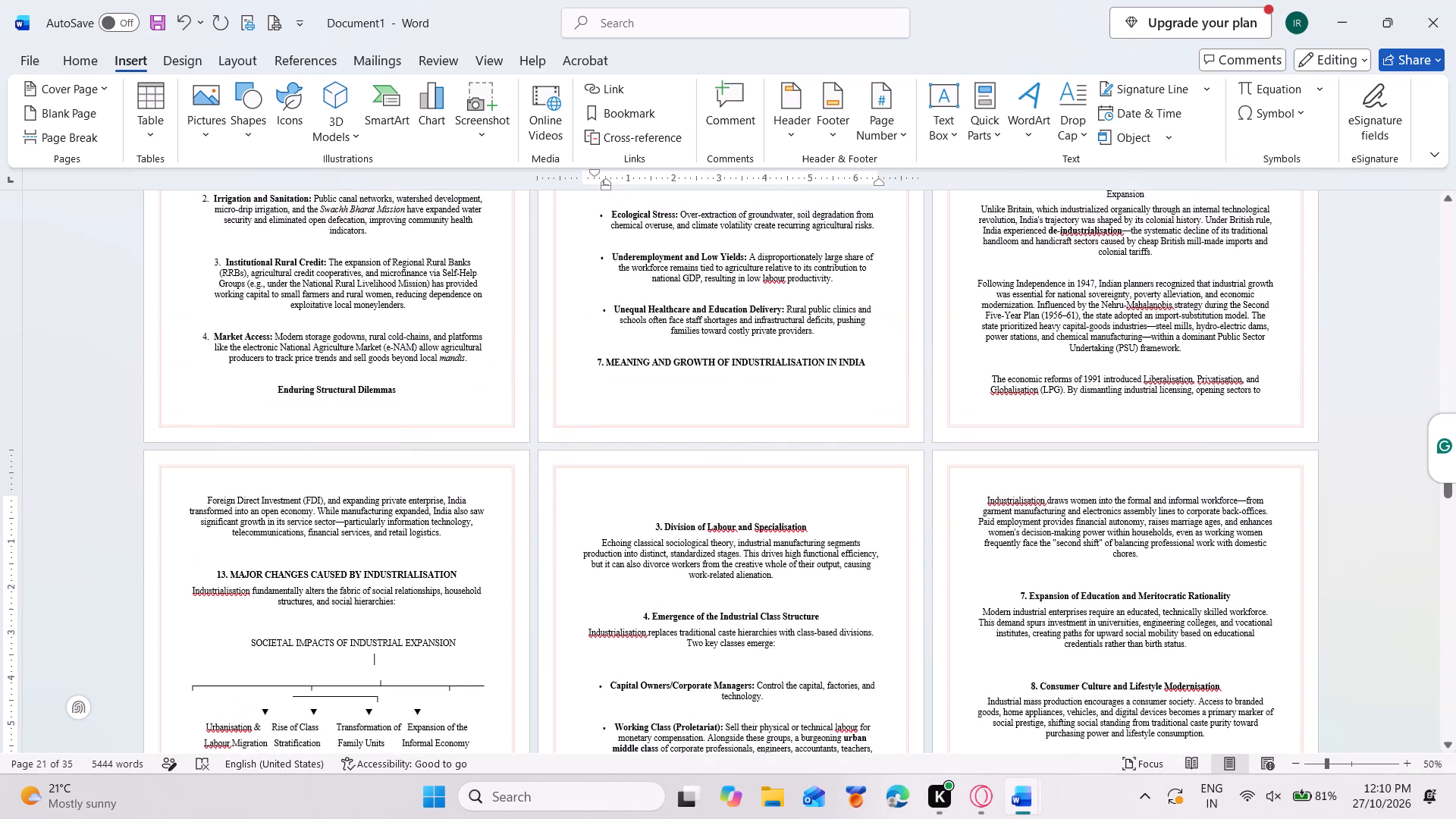
{"action": "scroll", "coordinate": [943, 588], "scroll_direction": "up", "scroll_amount": 1}
{"action": "scroll", "coordinate": [943, 588], "scroll_direction": "down", "scroll_amount": 3}
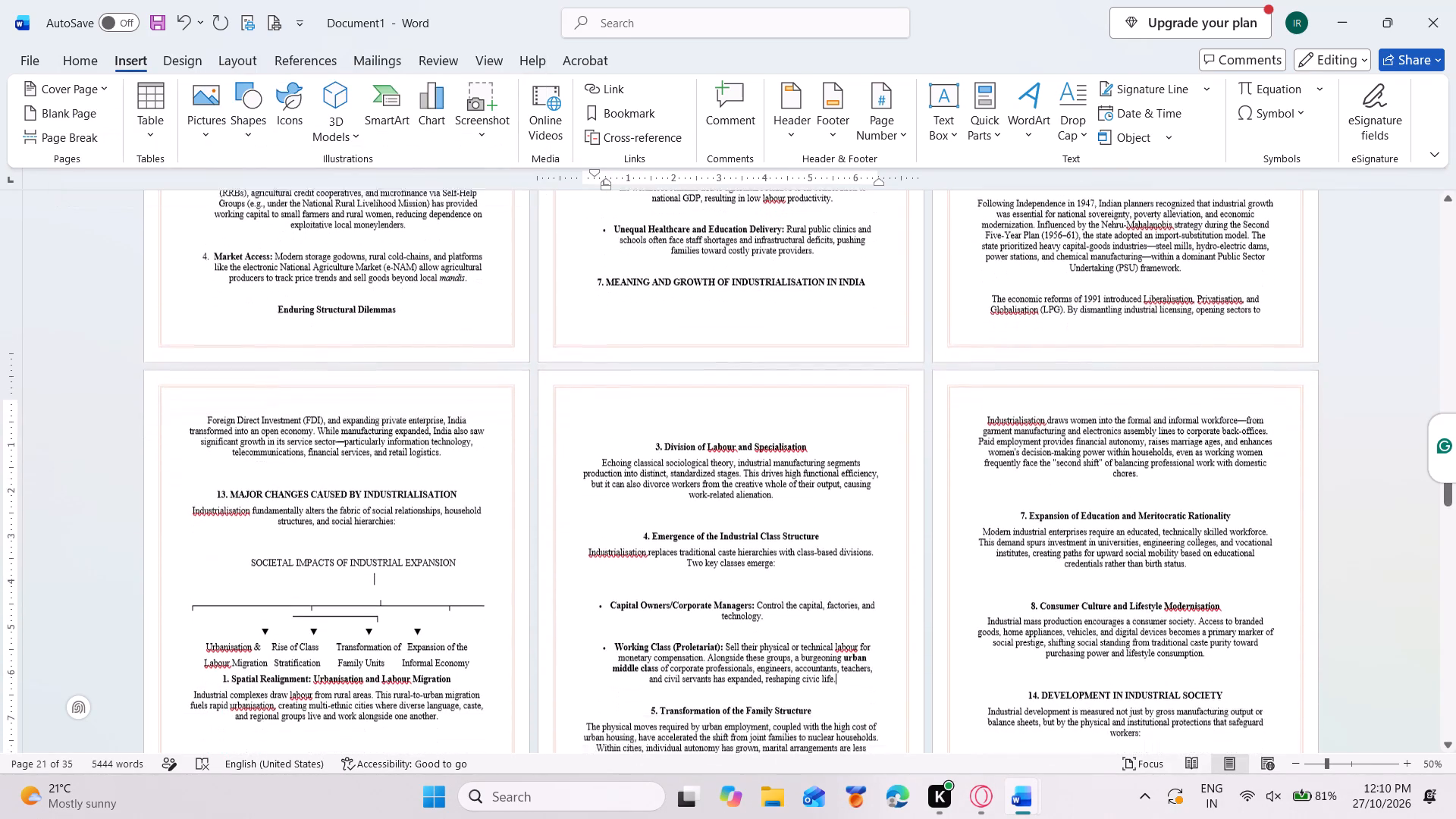
{"action": "scroll", "coordinate": [943, 588], "scroll_direction": "down", "scroll_amount": 1}
{"action": "scroll", "coordinate": [943, 588], "scroll_direction": "up", "scroll_amount": 3}
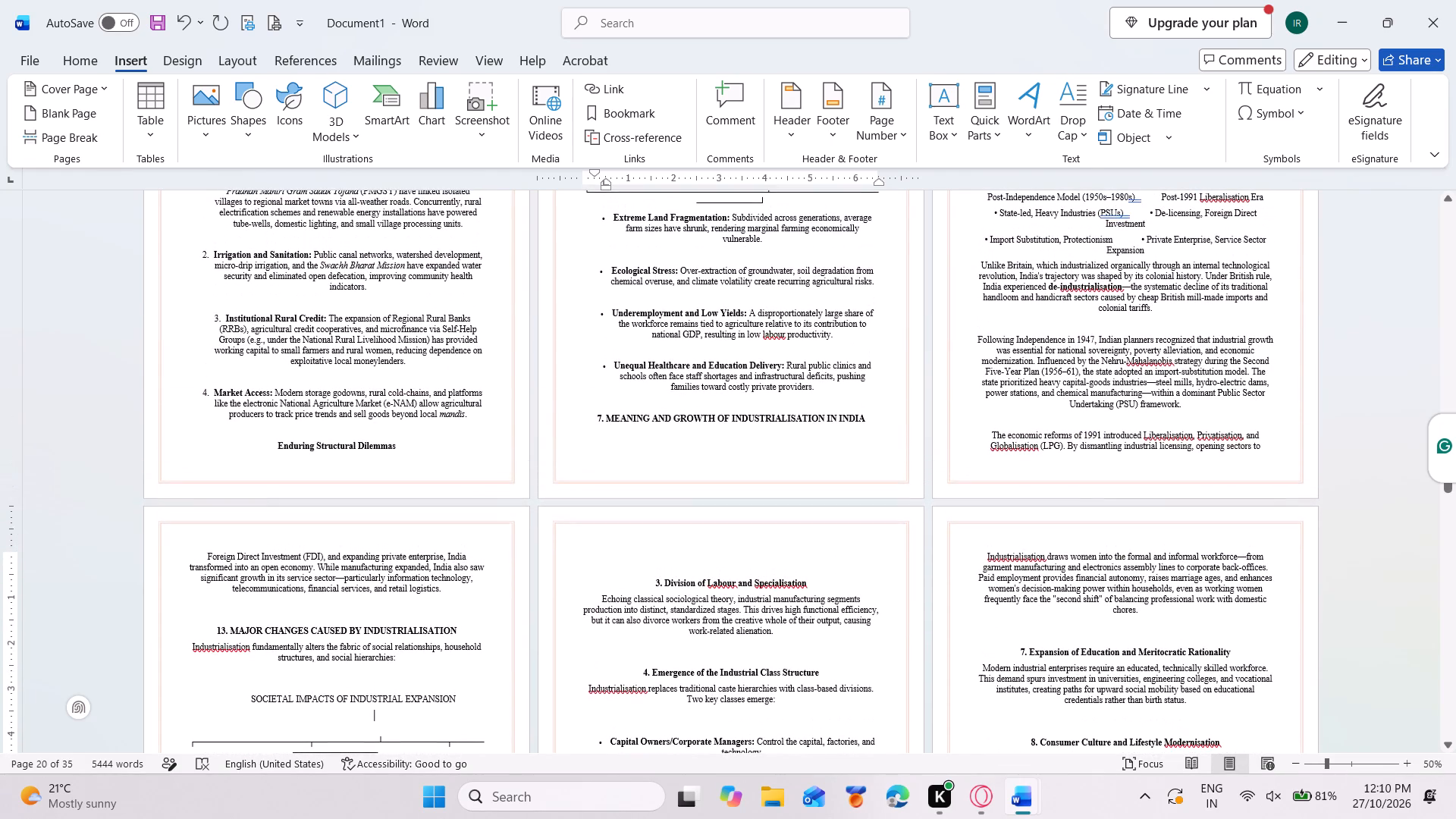
{"action": "scroll", "coordinate": [940, 610], "scroll_direction": "up", "scroll_amount": 1}
{"action": "left_click", "coordinate": [930, 616]}
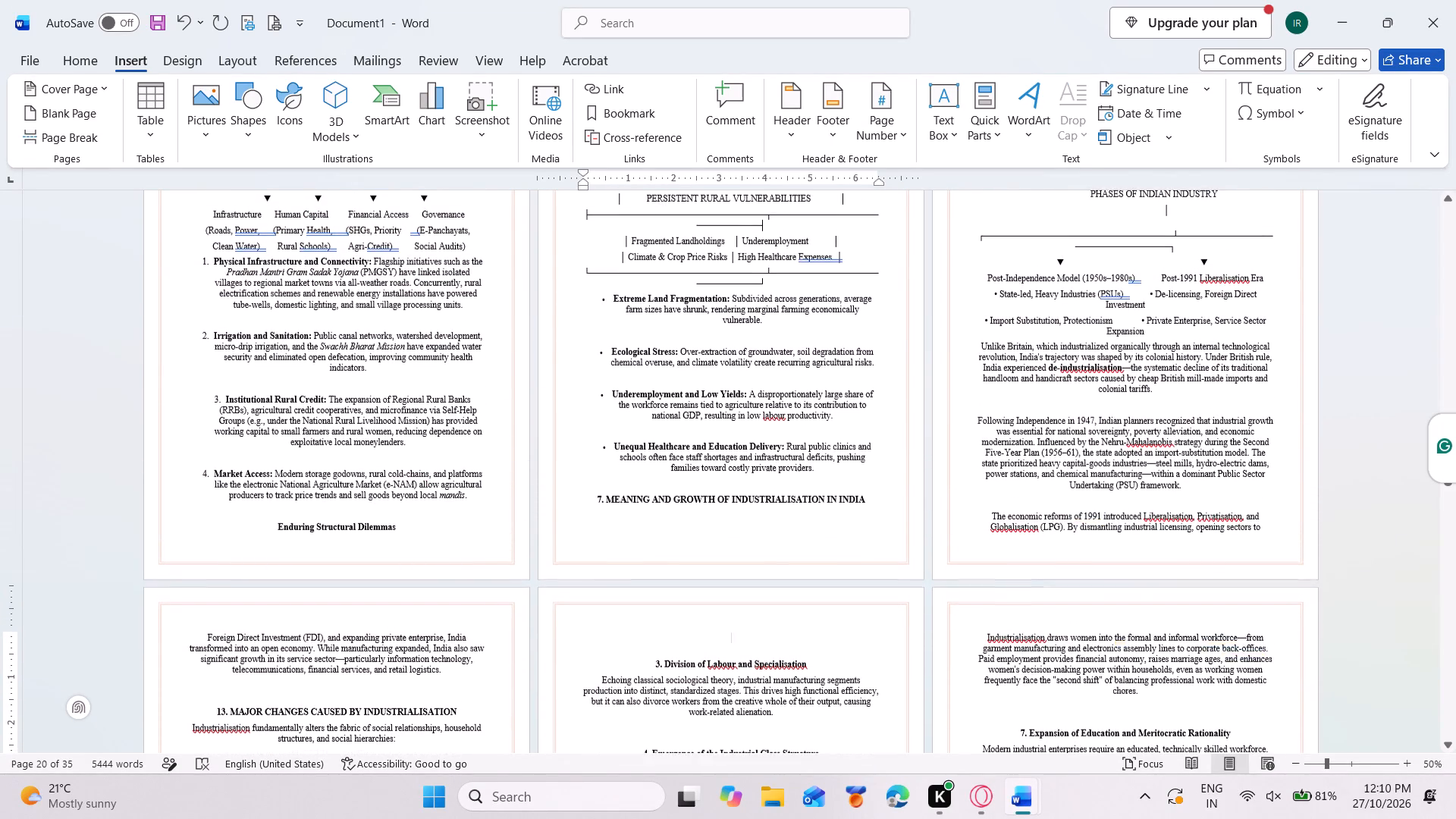
{"action": "scroll", "coordinate": [927, 616], "scroll_direction": "down", "scroll_amount": 1}
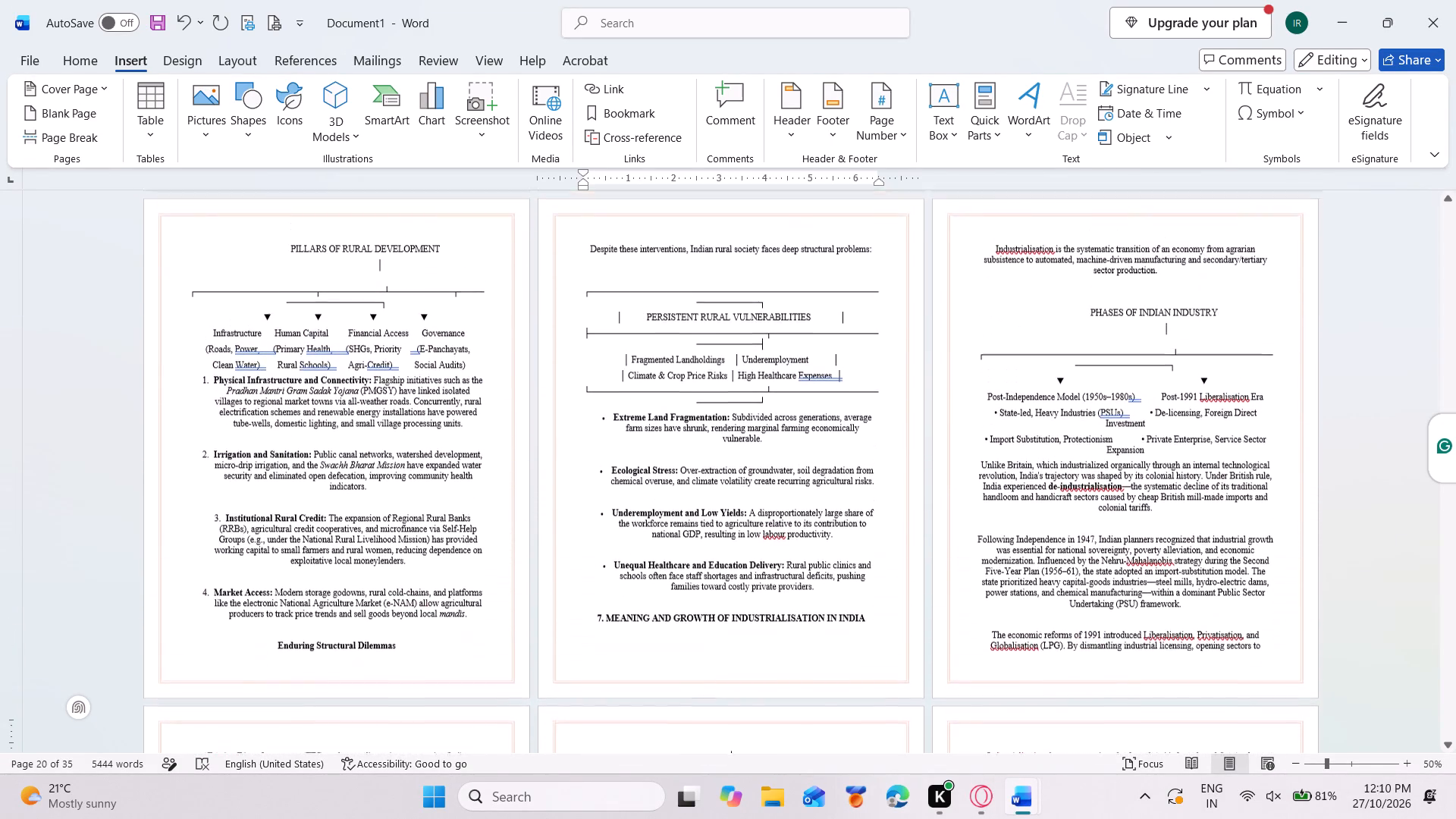
{"action": "scroll", "coordinate": [927, 616], "scroll_direction": "down", "scroll_amount": 2}
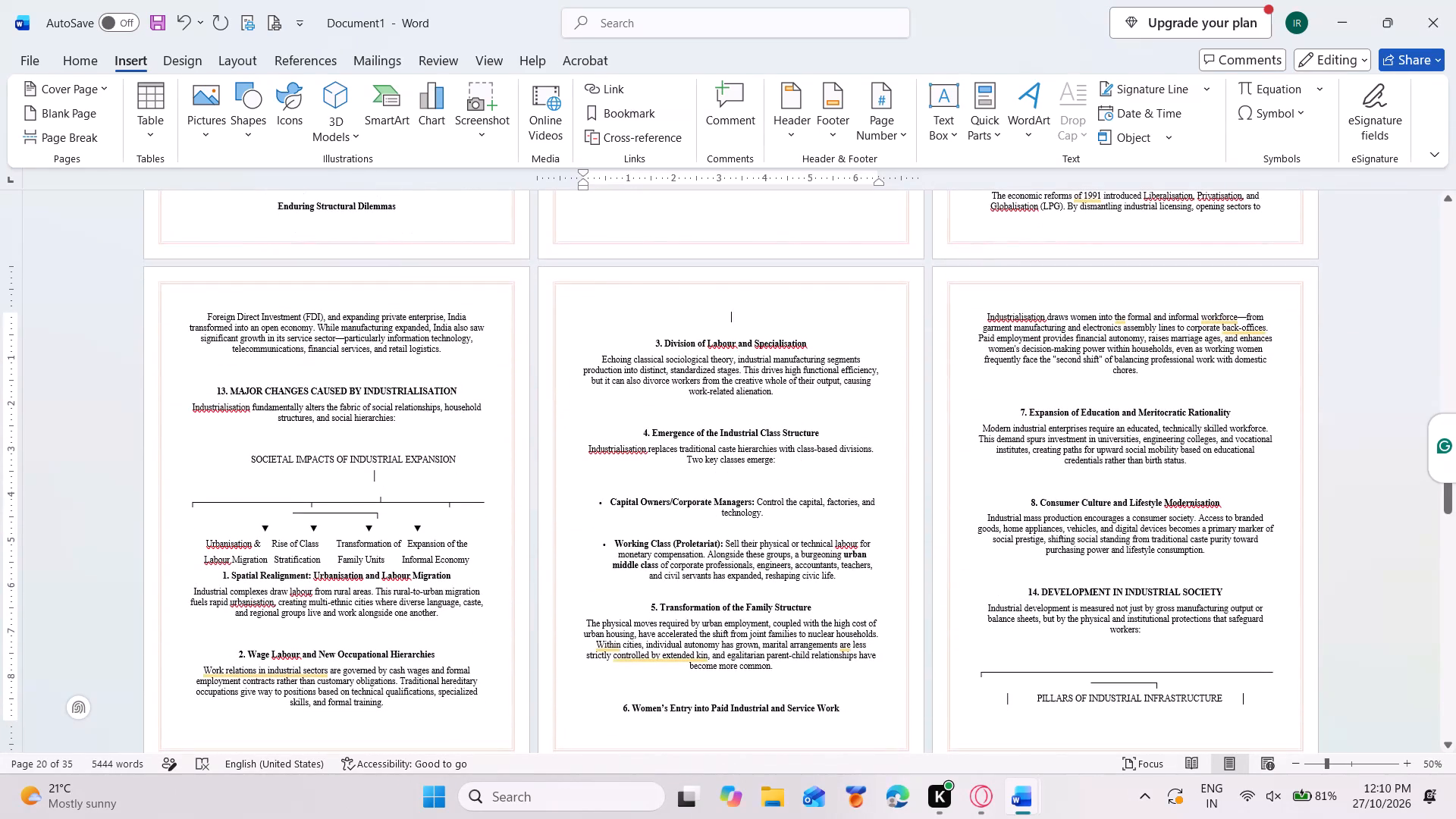
Renumber the DEVELOPMENT IN INDUSTRIAL SOCIETY section heading as 7, checking the numbering of the preceding headings.
{"action": "left_click", "coordinate": [1037, 590]}
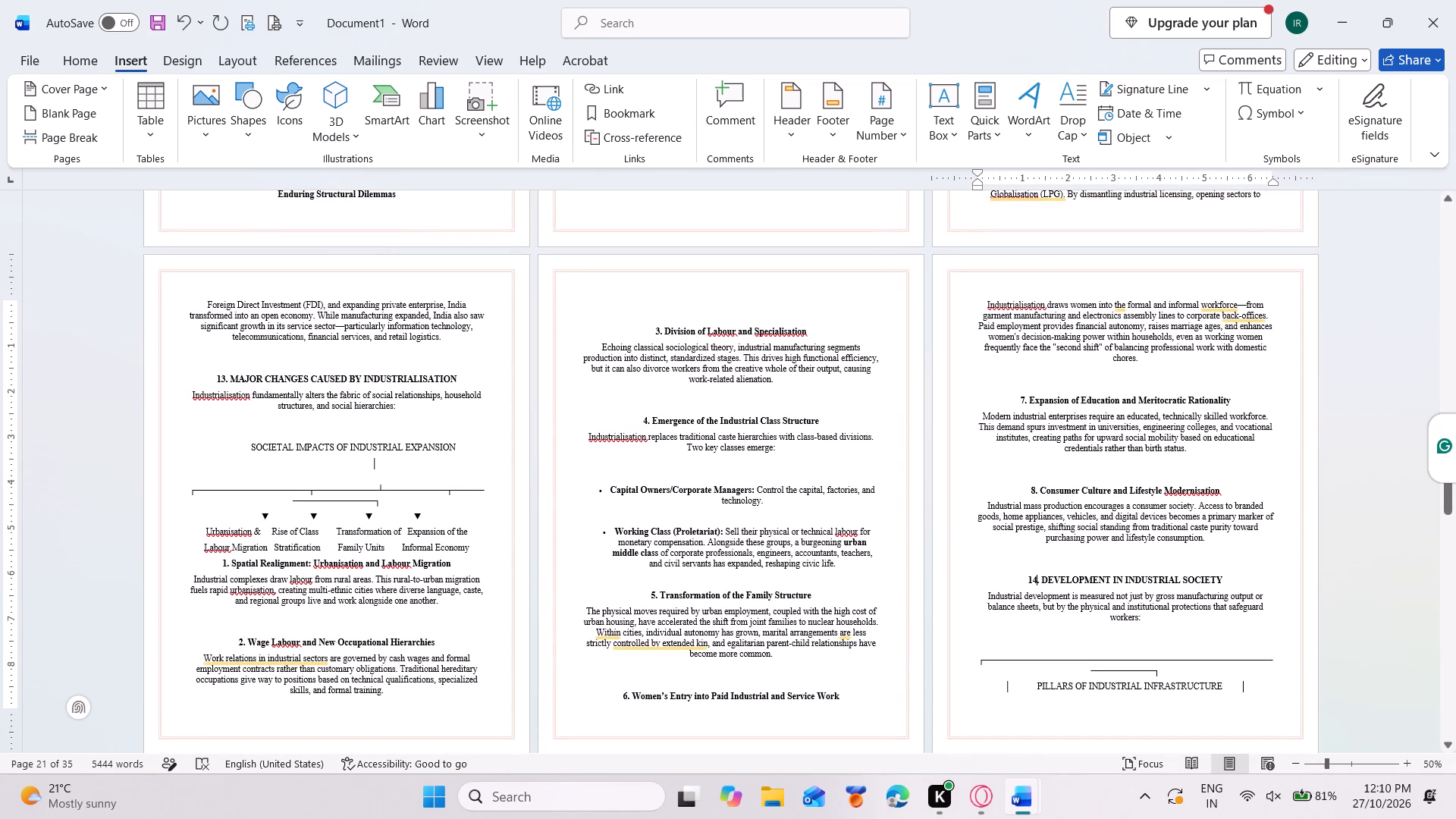
{"action": "key", "text": "BackSpace"}
{"action": "key", "text": "BackSpace"}
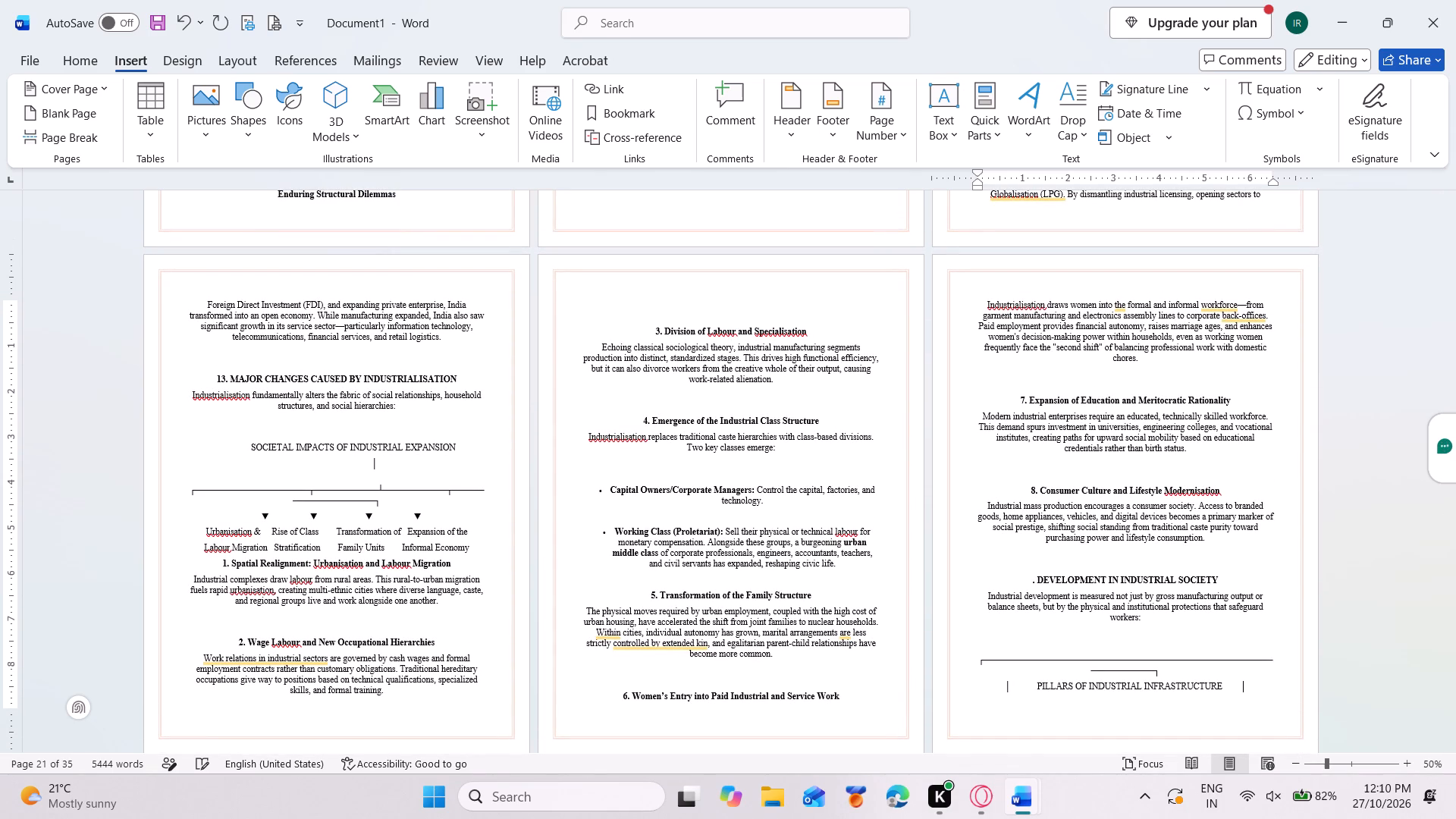
{"action": "scroll", "coordinate": [923, 634], "scroll_direction": "up", "scroll_amount": 2}
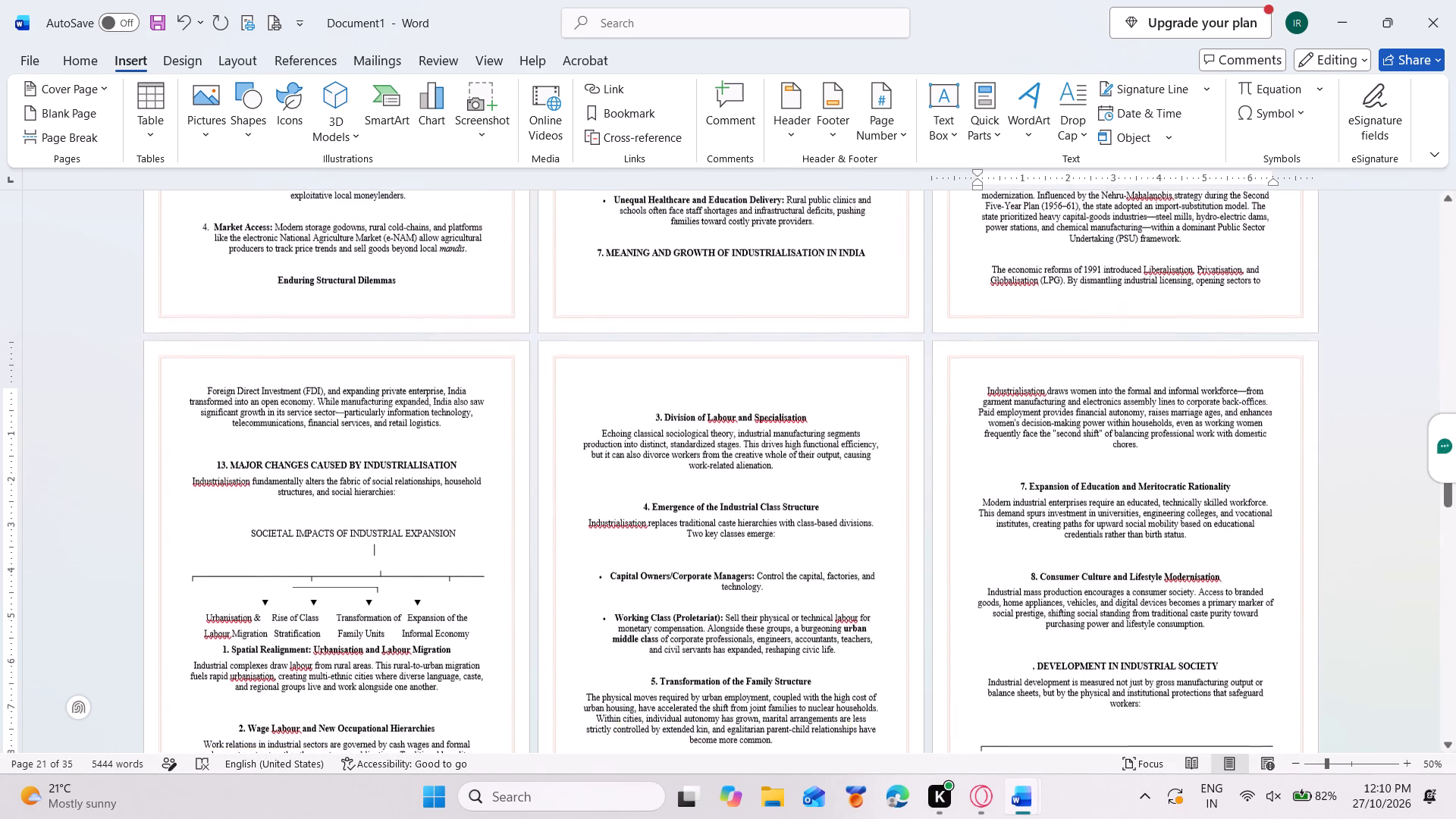
{"action": "scroll", "coordinate": [923, 634], "scroll_direction": "up", "scroll_amount": 4}
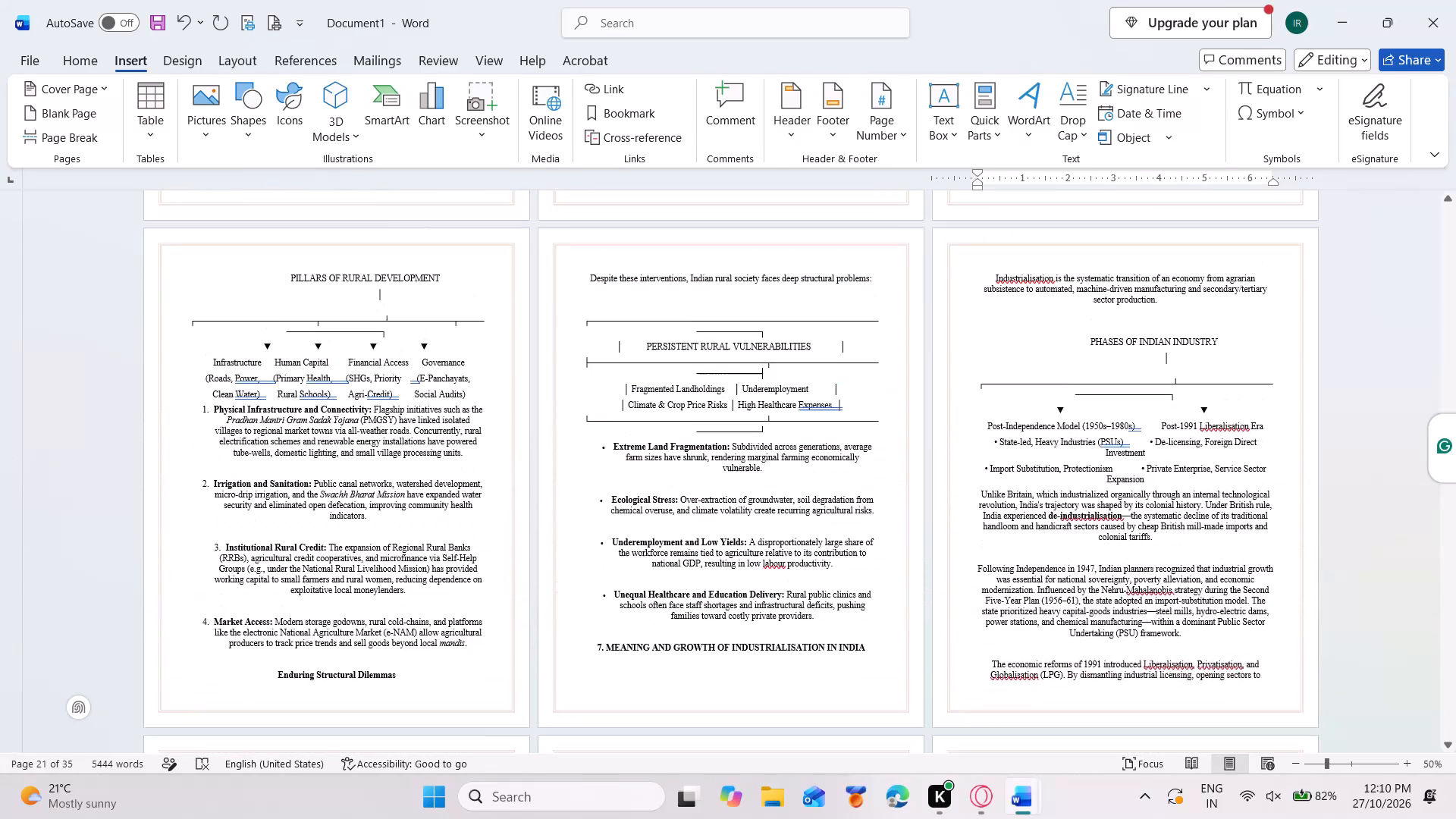
{"action": "scroll", "coordinate": [923, 634], "scroll_direction": "up", "scroll_amount": 4}
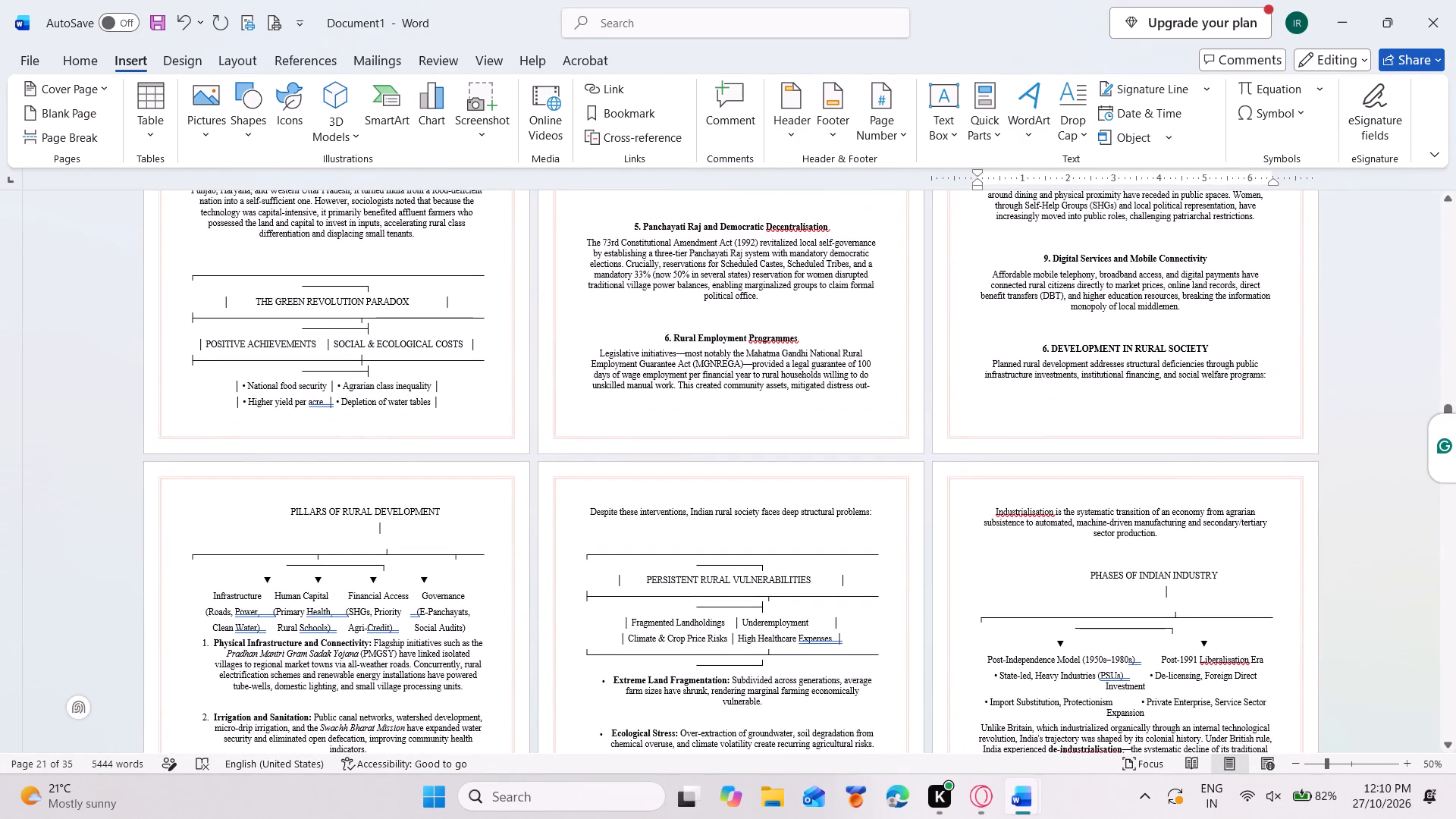
{"action": "scroll", "coordinate": [923, 634], "scroll_direction": "down", "scroll_amount": 6}
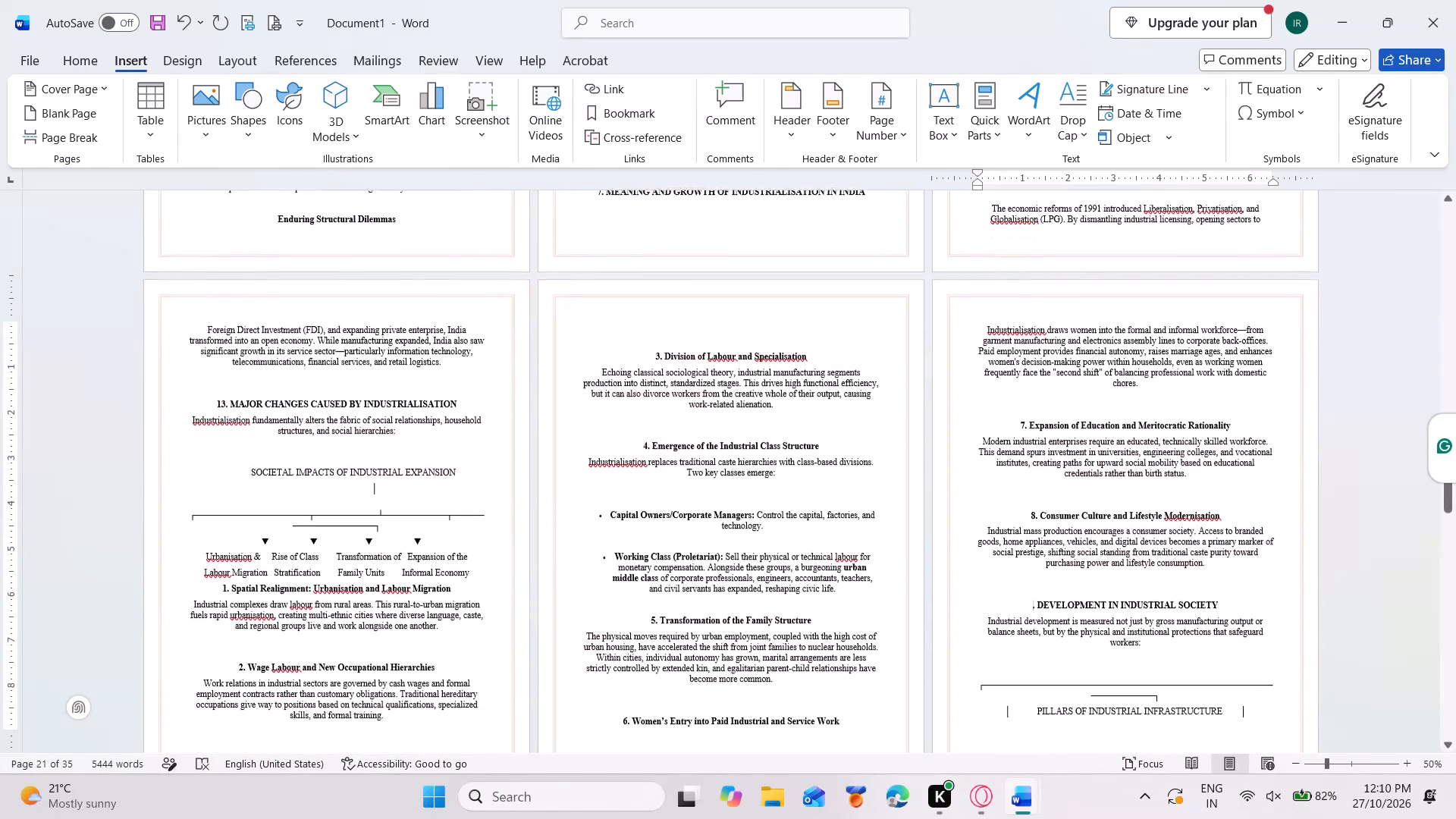
{"action": "key", "text": "7"}
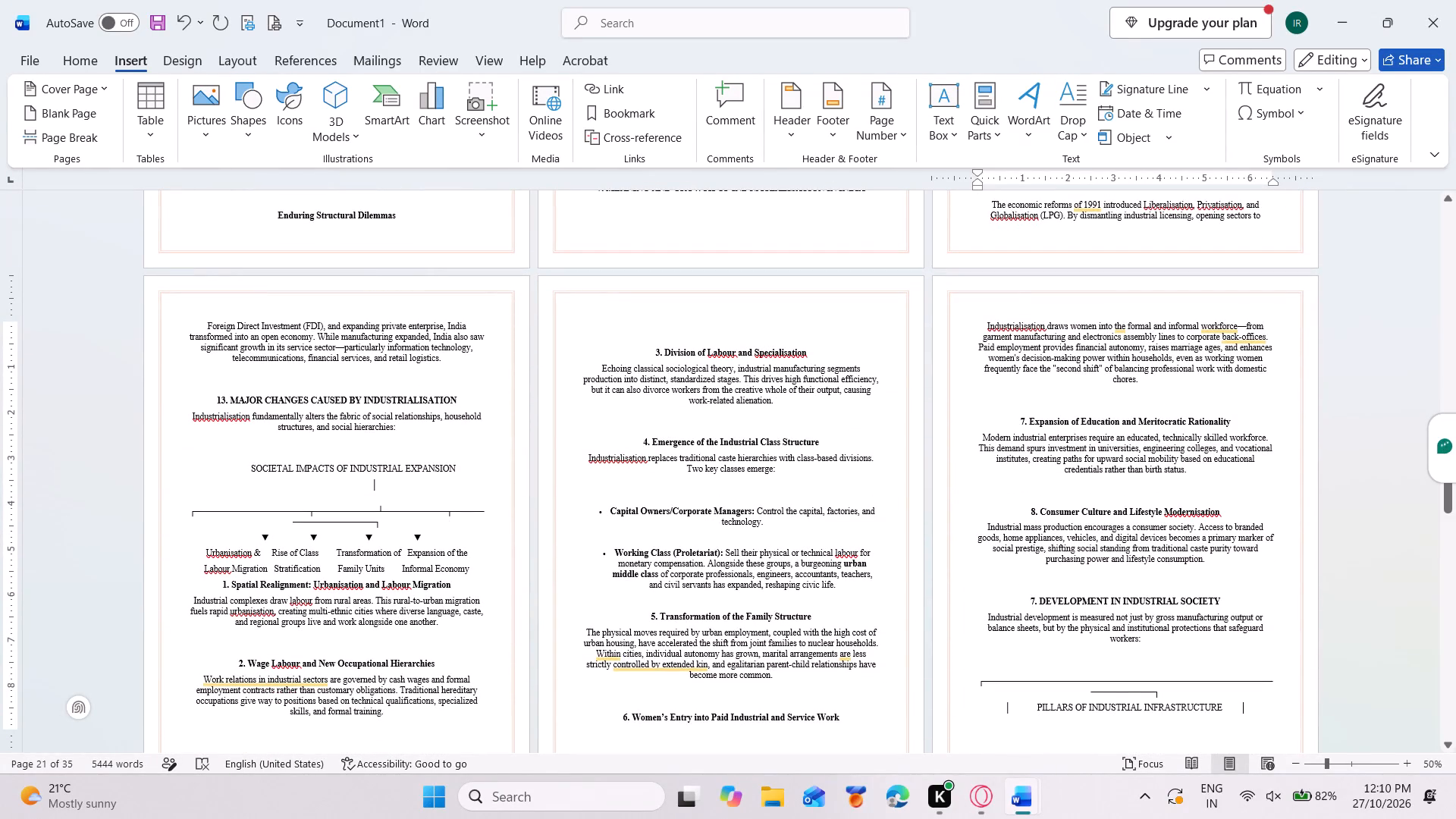
Renumber the RURAL SOCIETY AND INDUSTRIAL SOCIETY: A COMPARISON section heading as 8.
{"action": "scroll", "coordinate": [932, 678], "scroll_direction": "down", "scroll_amount": 7}
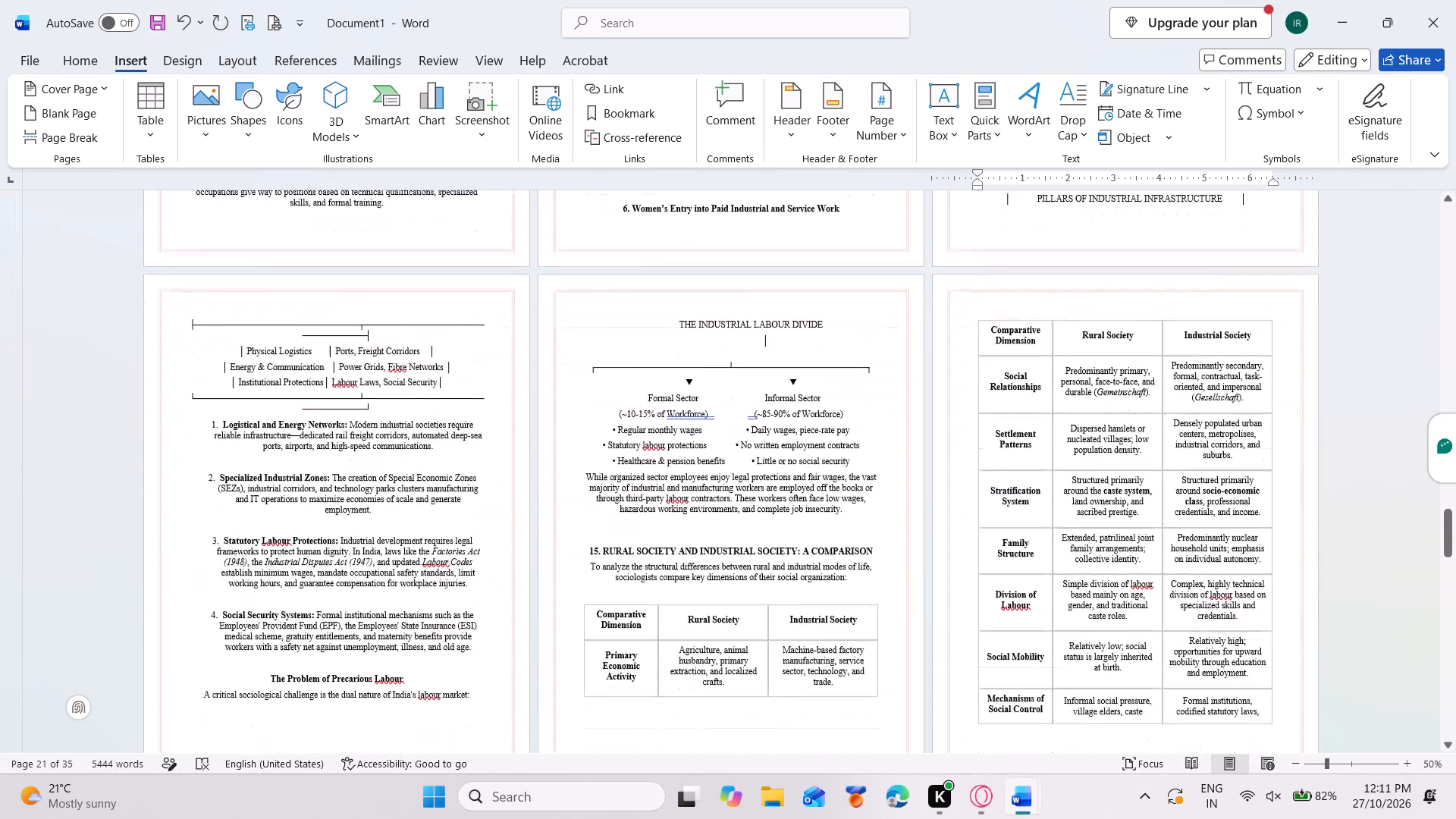
{"action": "scroll", "coordinate": [932, 678], "scroll_direction": "down", "scroll_amount": 1}
{"action": "scroll", "coordinate": [932, 678], "scroll_direction": "up", "scroll_amount": 2}
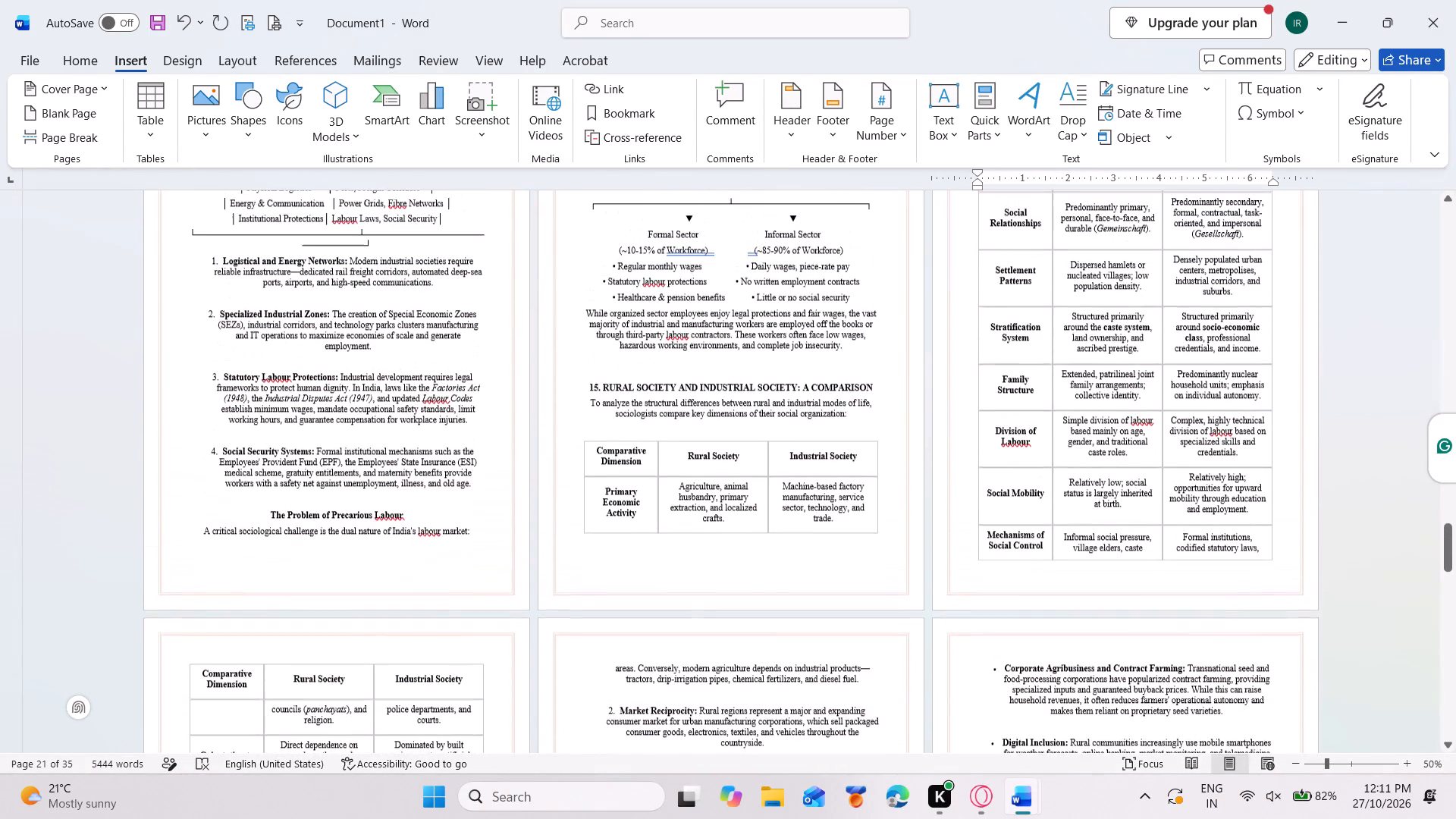
{"action": "scroll", "coordinate": [932, 678], "scroll_direction": "up", "scroll_amount": 4}
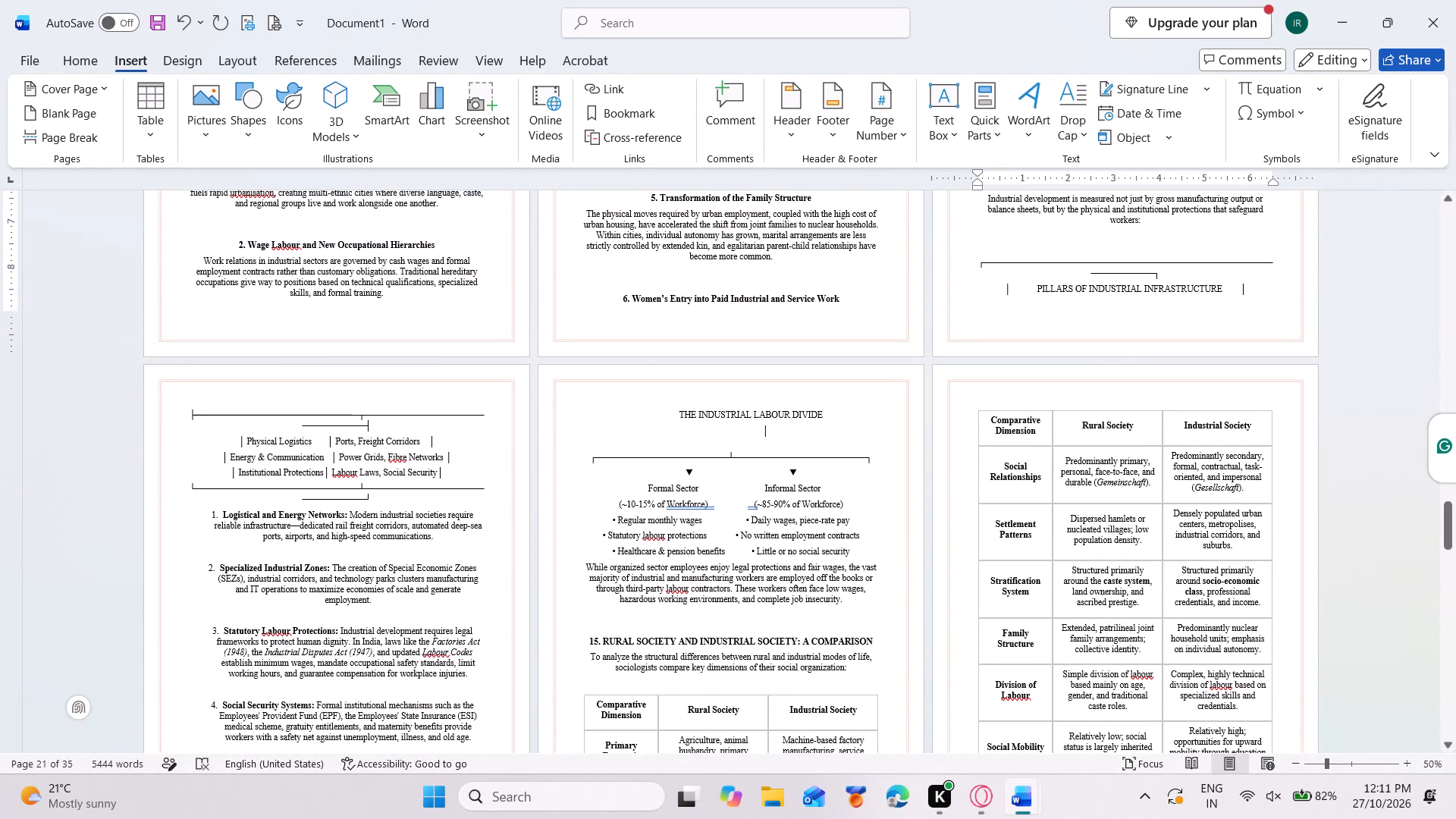
{"action": "left_click", "coordinate": [597, 642]}
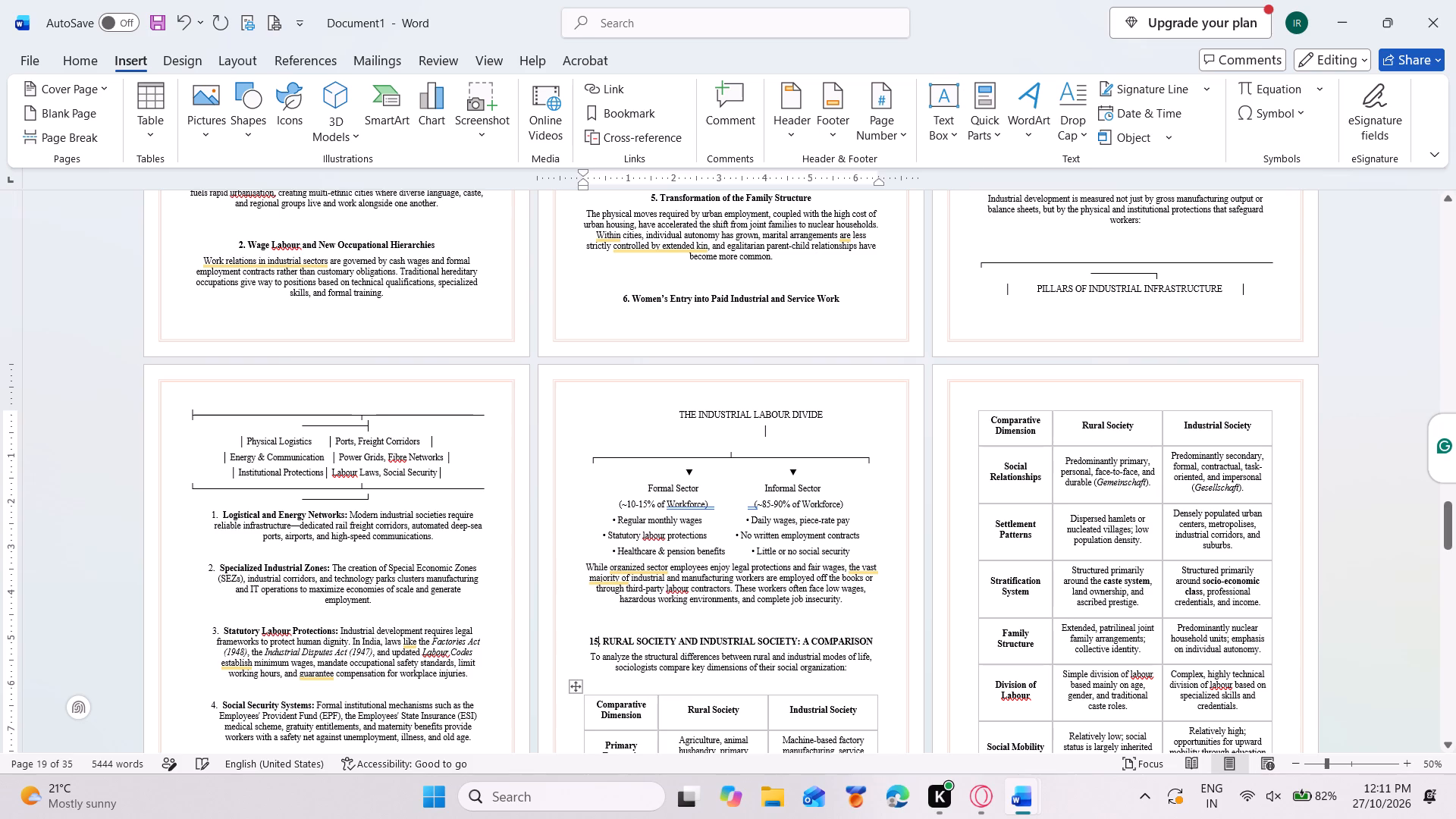
{"action": "key", "text": "BackSpace"}
{"action": "key", "text": "BackSpace"}
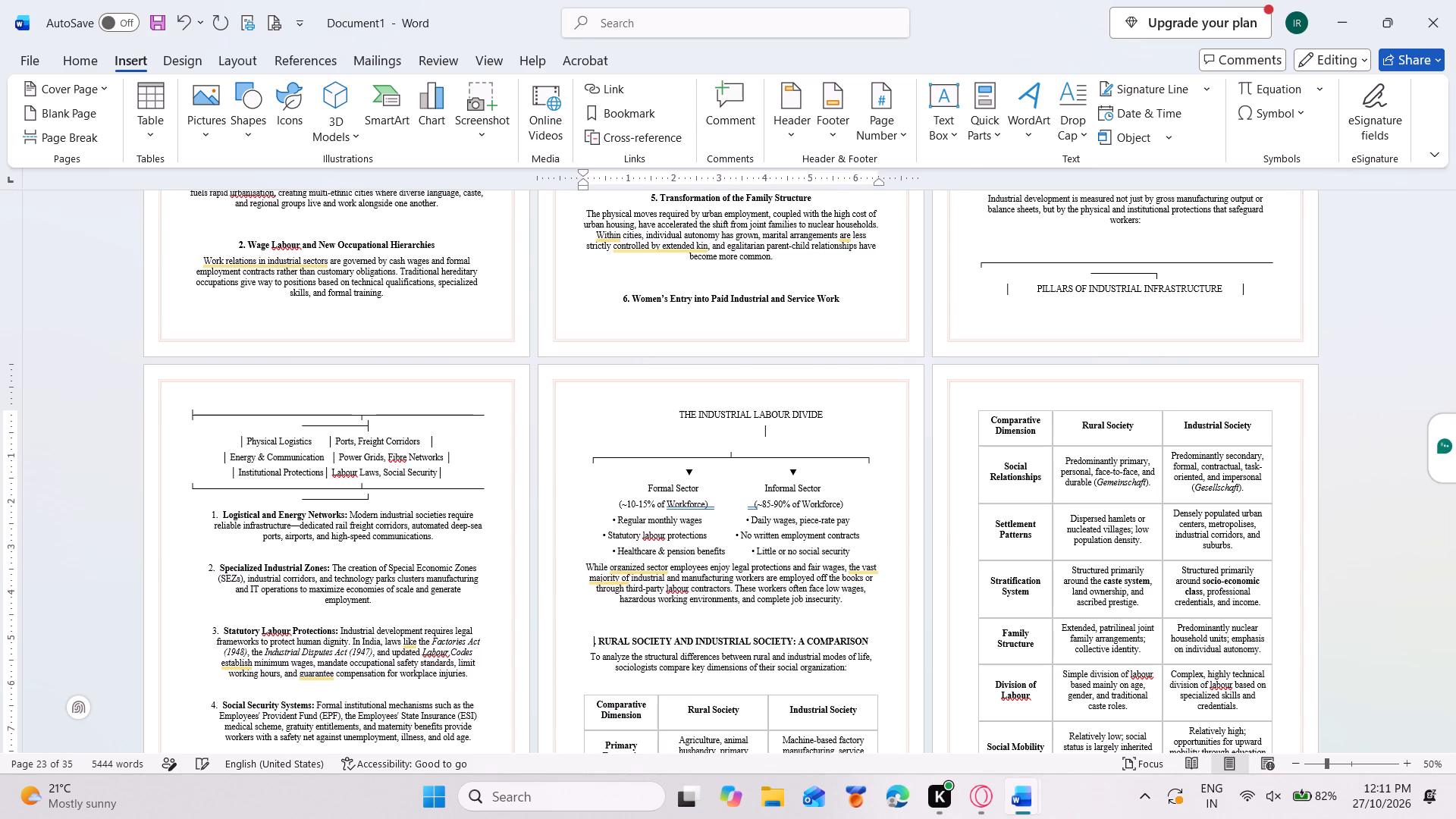
{"action": "key", "text": "8"}
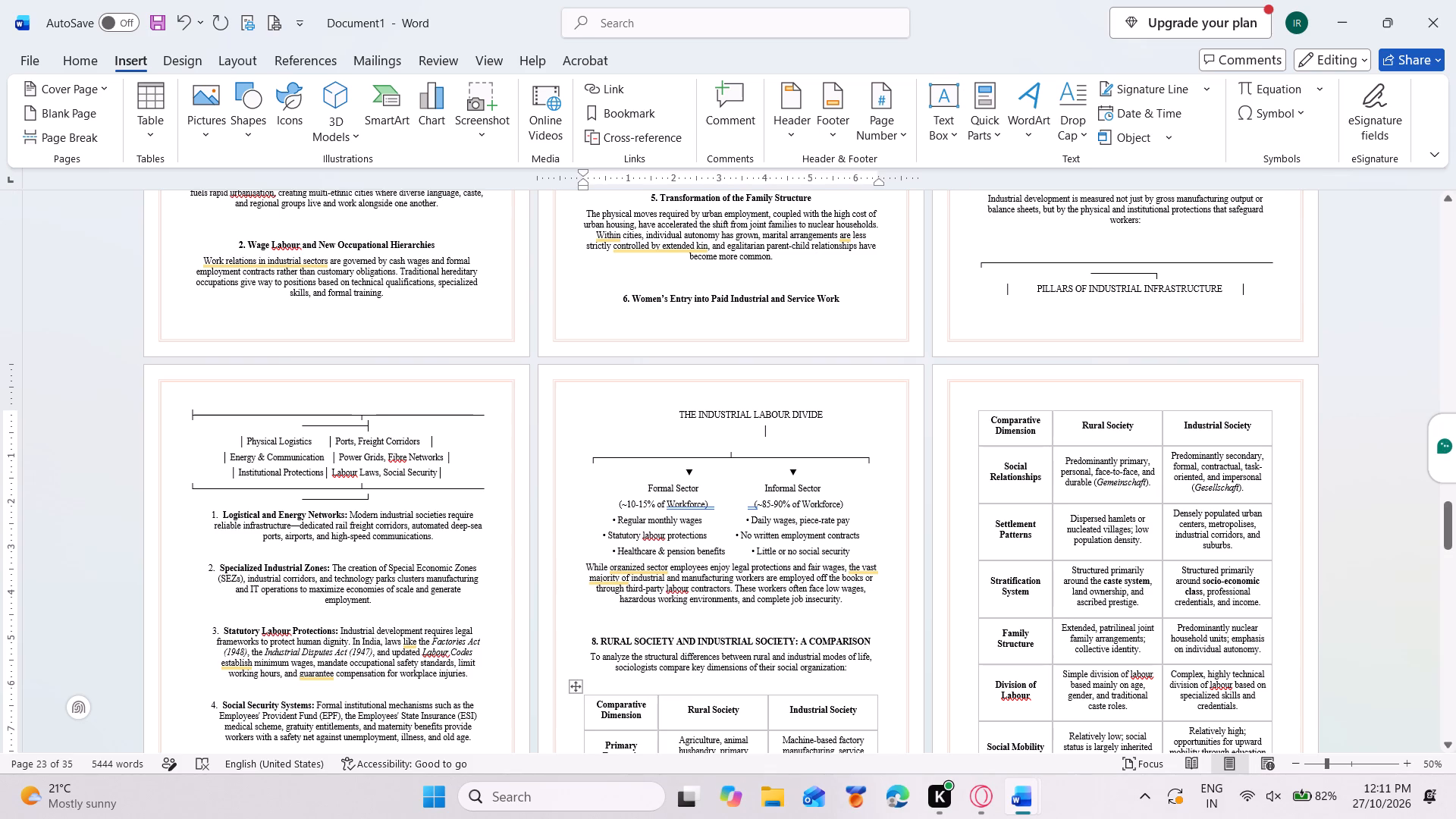
Review the section headings and their numbering on the pages around the rural and industrial society comparison, through PROBLEMS AND CHALLENGES.
{"action": "scroll", "coordinate": [929, 639], "scroll_direction": "down", "scroll_amount": 1}
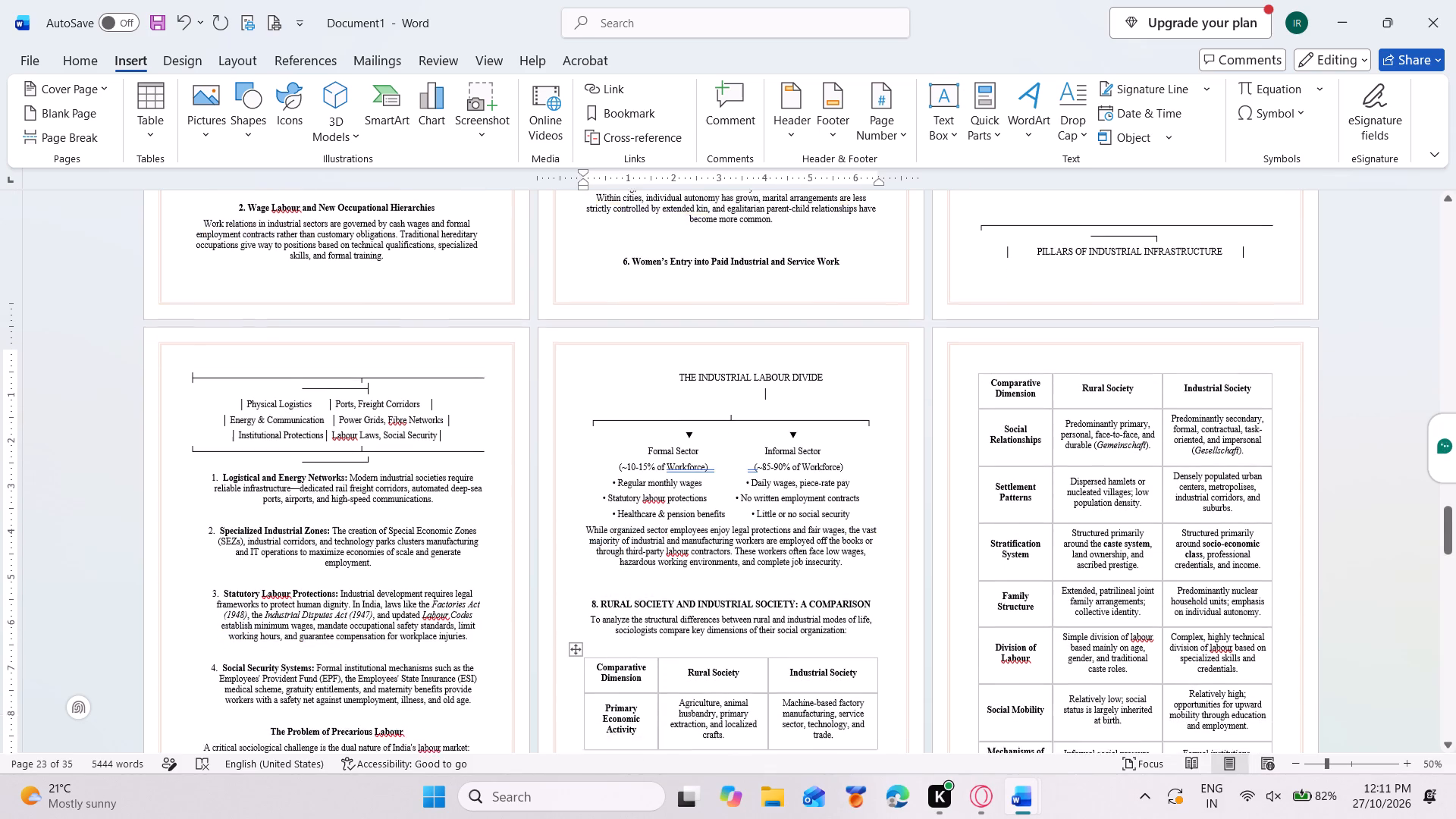
{"action": "scroll", "coordinate": [929, 639], "scroll_direction": "down", "scroll_amount": 3}
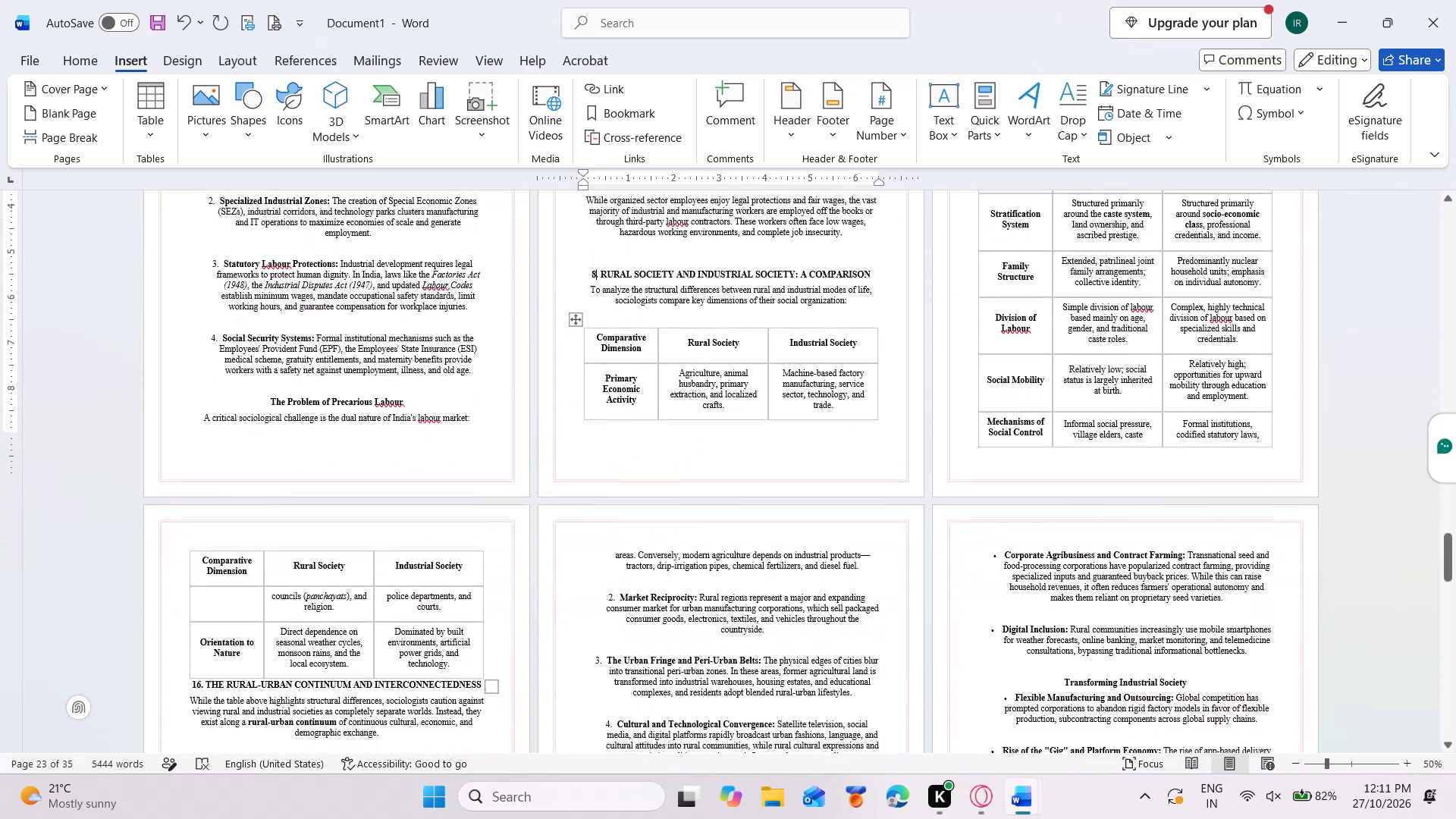
{"action": "scroll", "coordinate": [929, 639], "scroll_direction": "down", "scroll_amount": 2}
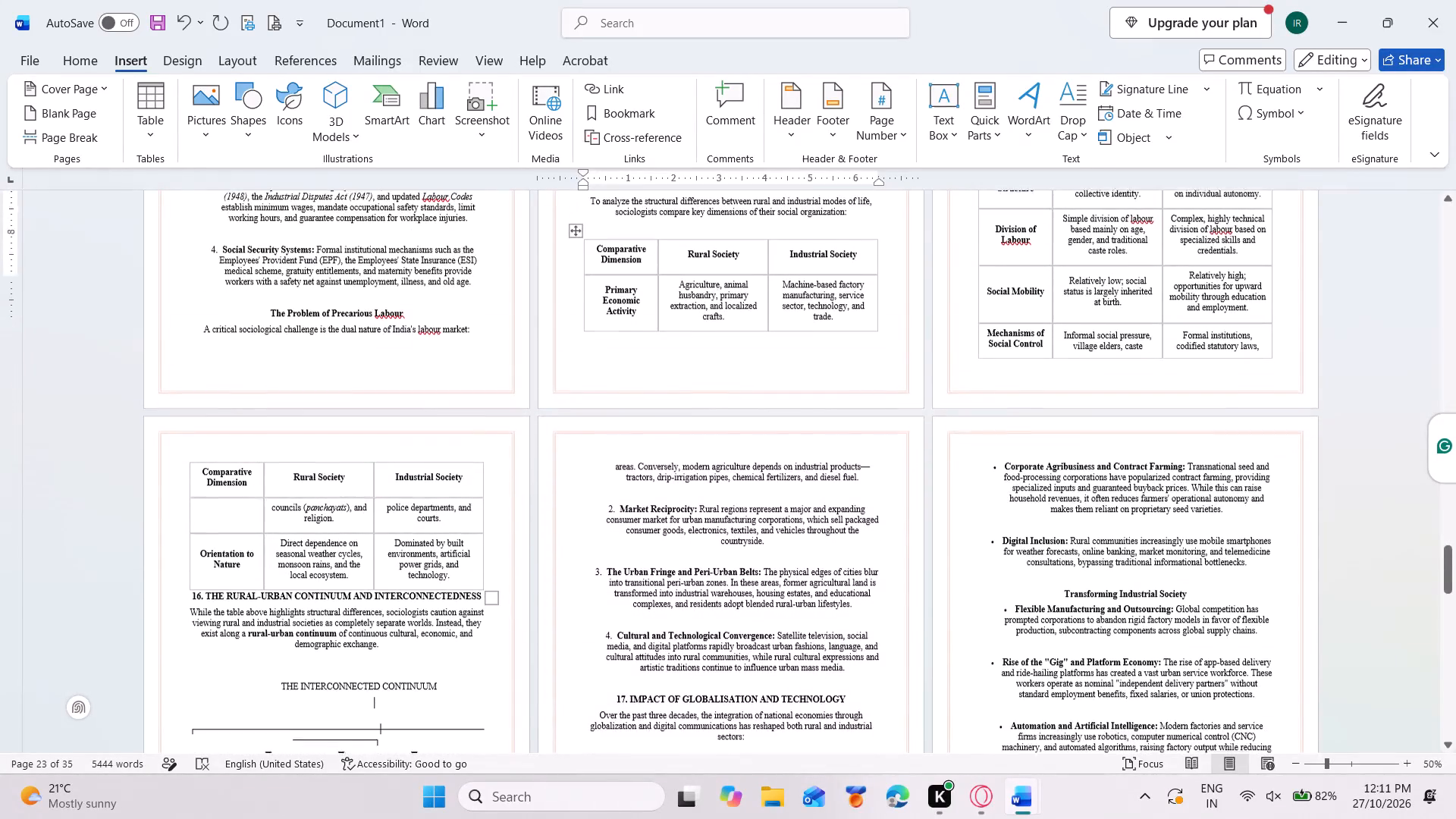
{"action": "scroll", "coordinate": [926, 639], "scroll_direction": "down", "scroll_amount": 3}
{"action": "scroll", "coordinate": [926, 631], "scroll_direction": "up", "scroll_amount": 1}
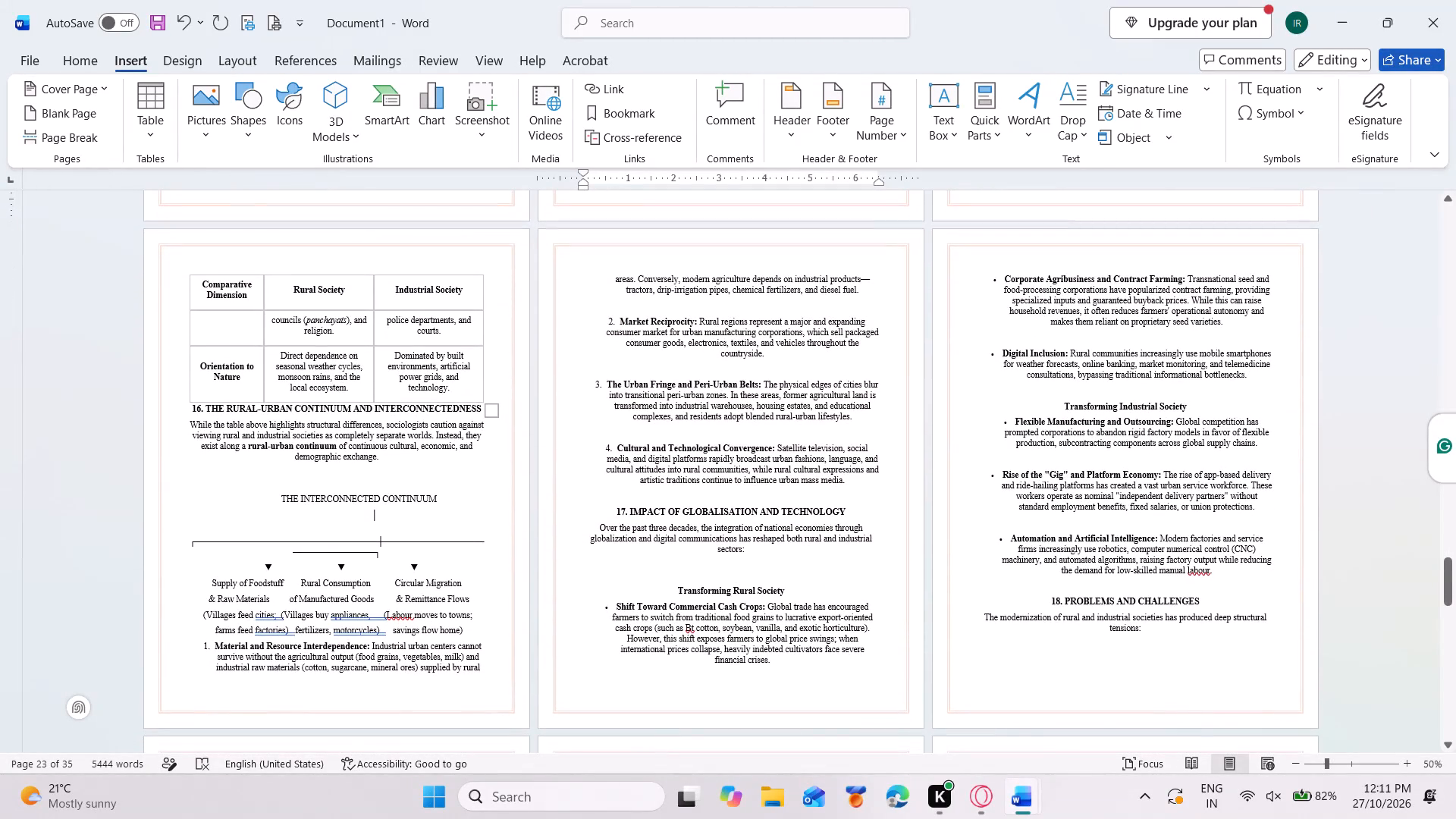
{"action": "scroll", "coordinate": [926, 631], "scroll_direction": "up", "scroll_amount": 2}
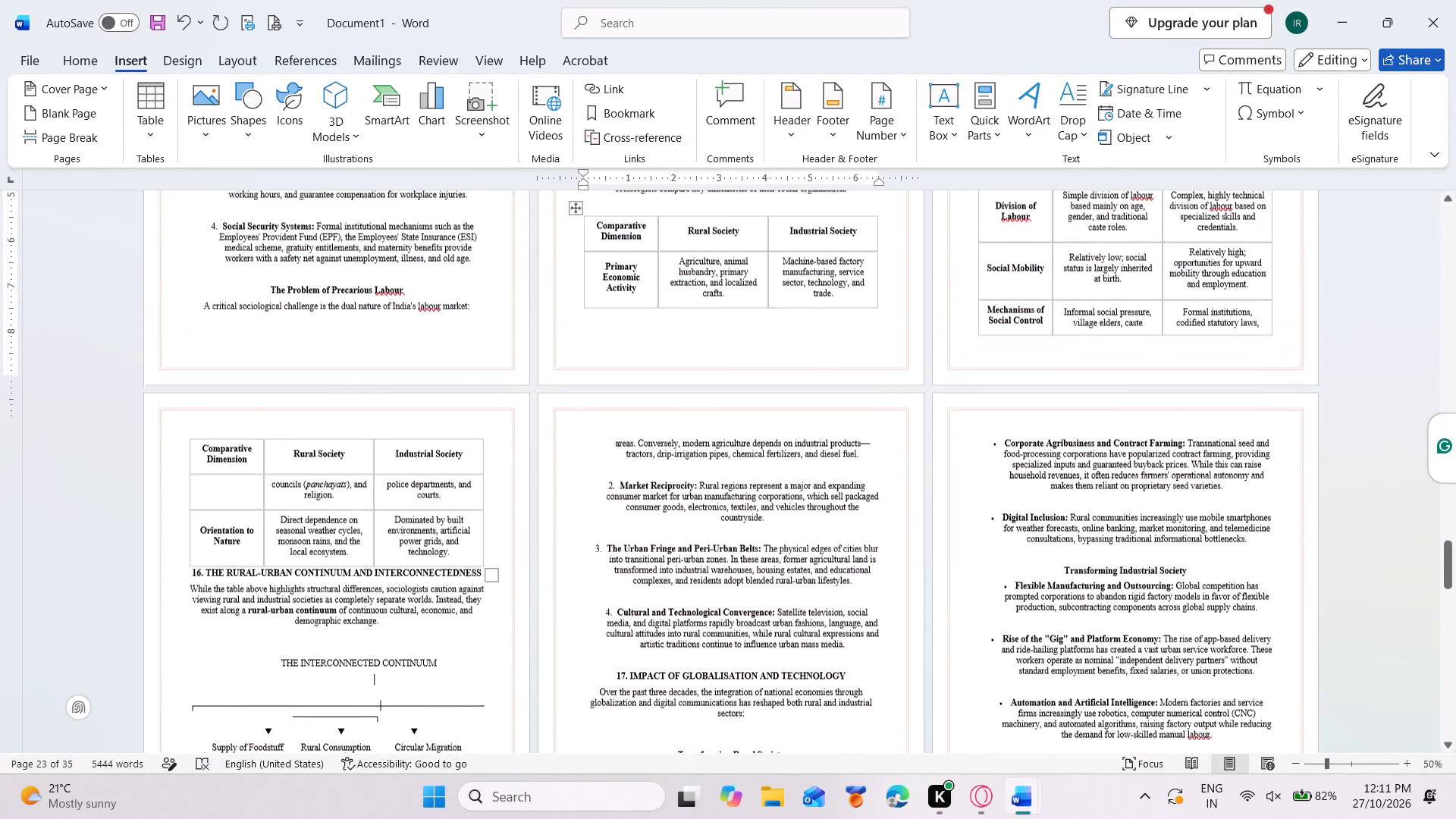
{"action": "scroll", "coordinate": [926, 631], "scroll_direction": "up", "scroll_amount": 2}
{"action": "scroll", "coordinate": [926, 631], "scroll_direction": "down", "scroll_amount": 3}
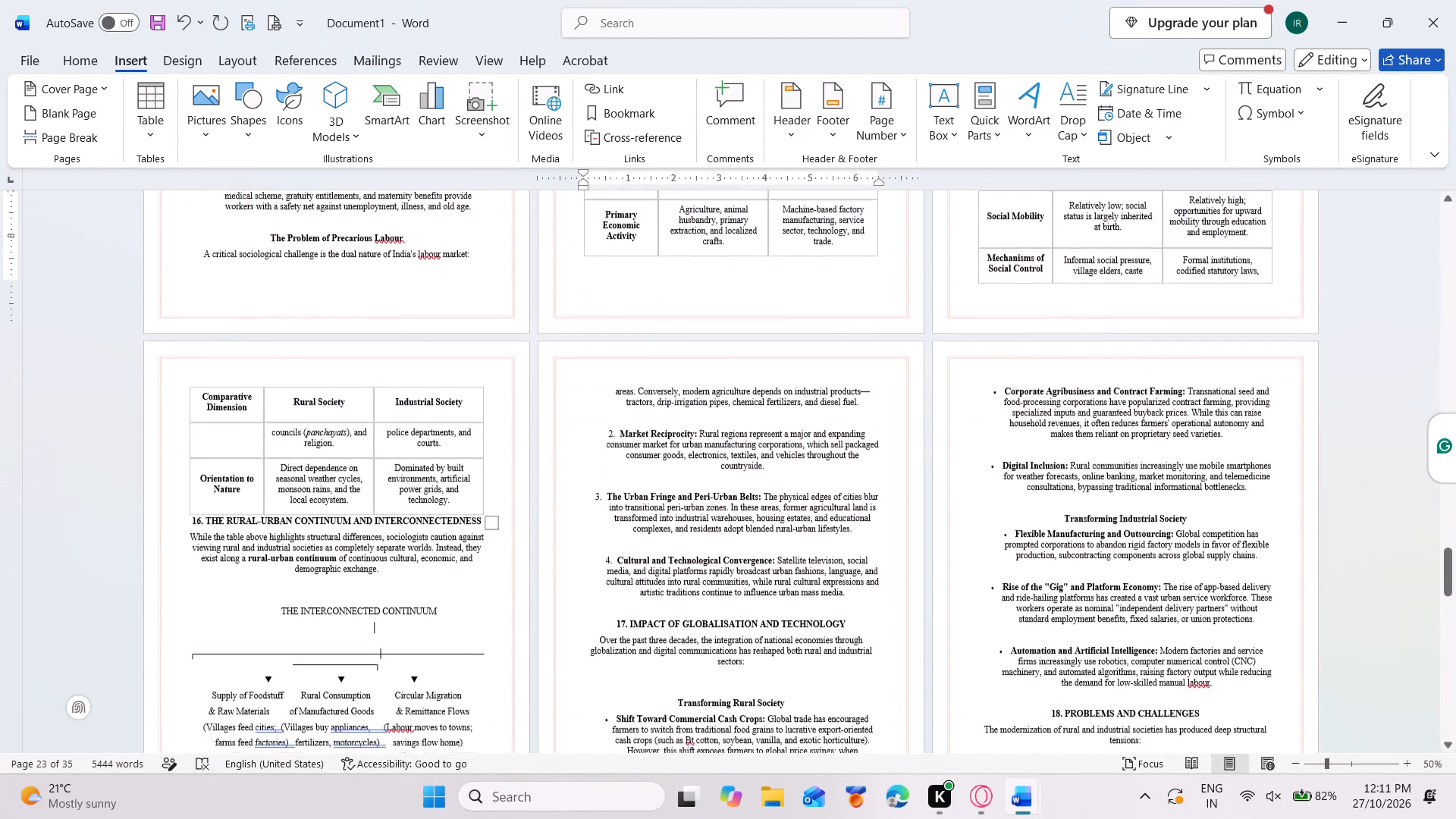
{"action": "scroll", "coordinate": [926, 631], "scroll_direction": "down", "scroll_amount": 1}
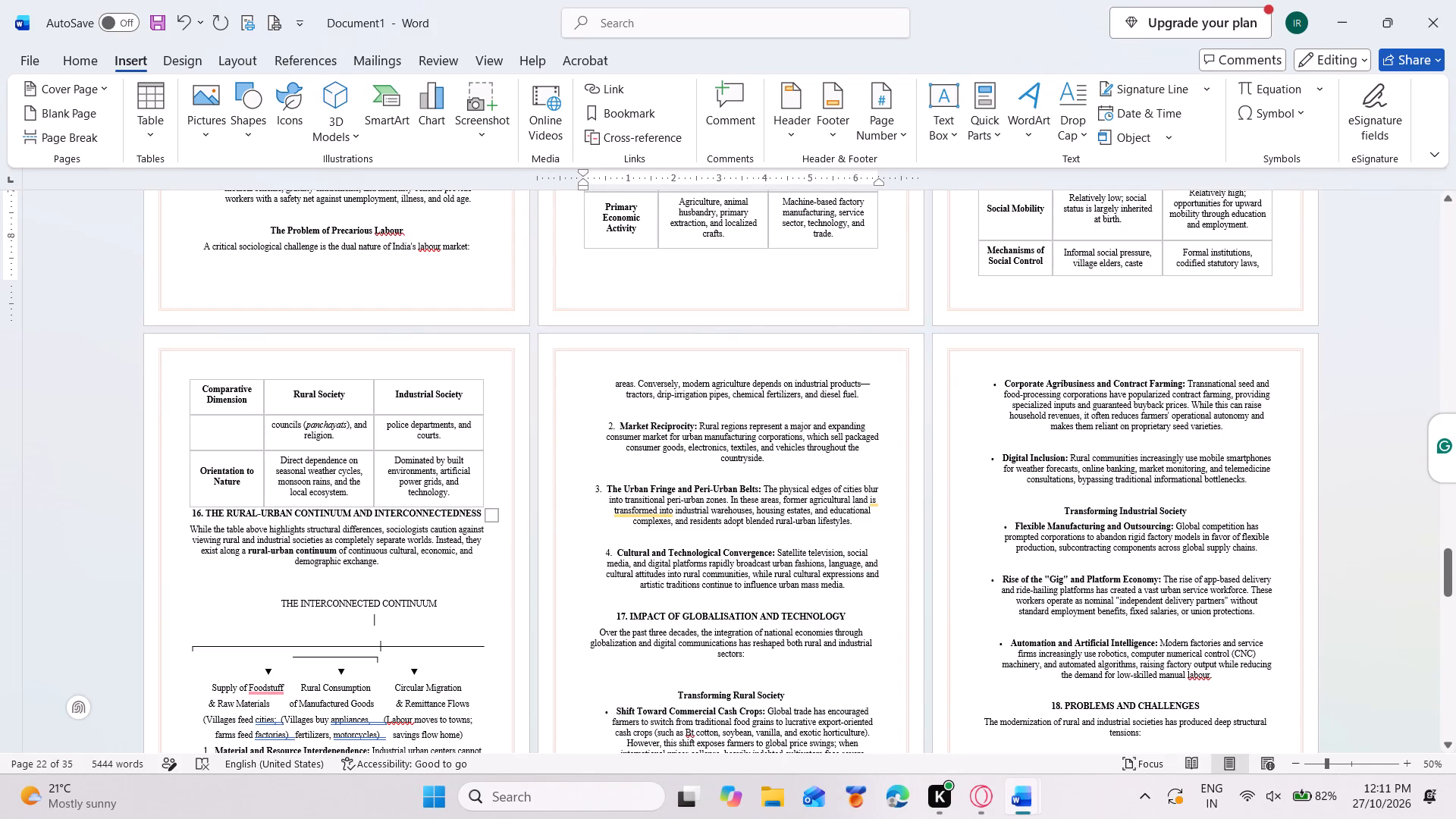
{"action": "scroll", "coordinate": [926, 631], "scroll_direction": "down", "scroll_amount": 1}
{"action": "scroll", "coordinate": [926, 631], "scroll_direction": "up", "scroll_amount": 4}
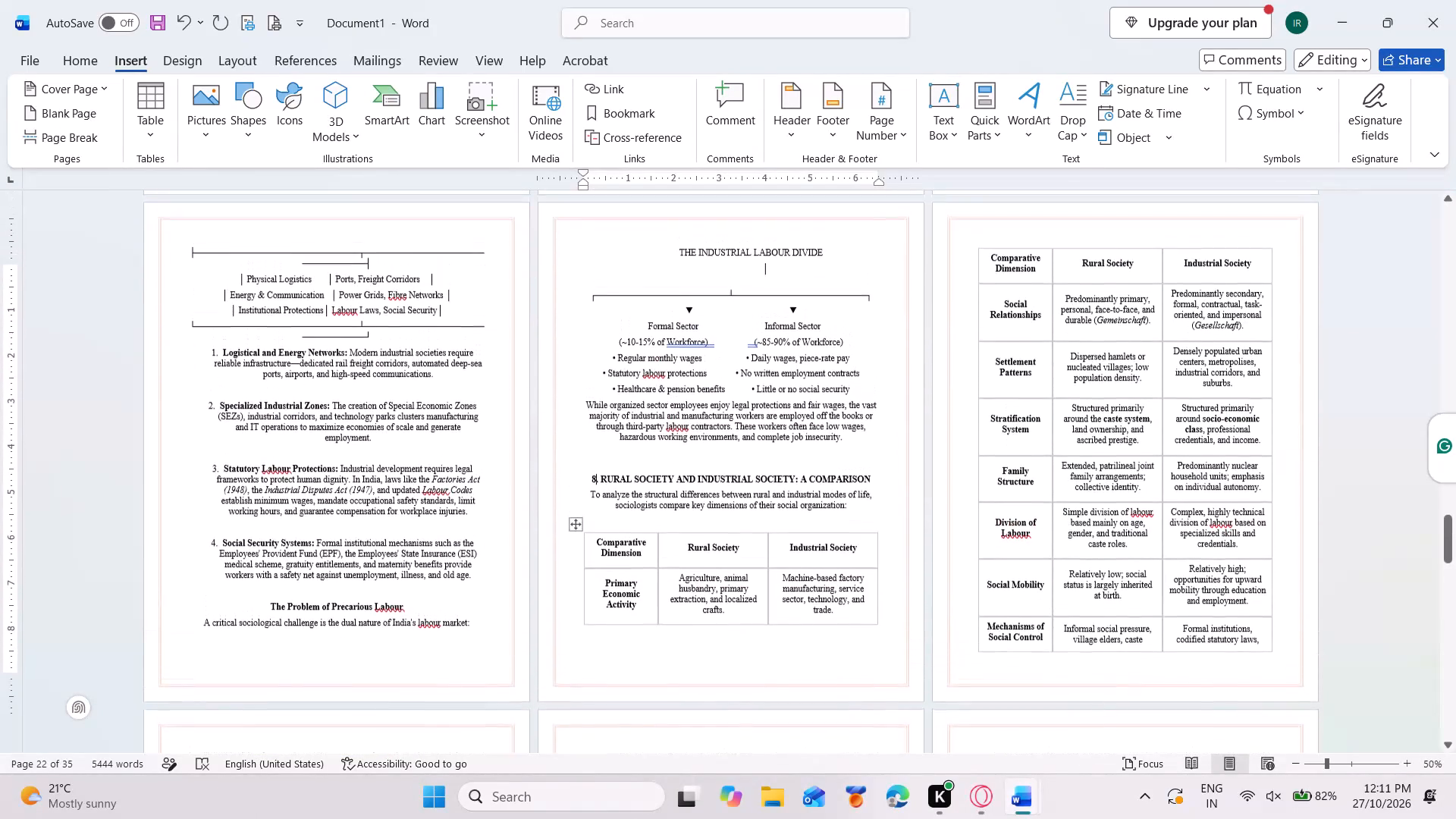
{"action": "scroll", "coordinate": [926, 631], "scroll_direction": "up", "scroll_amount": 2}
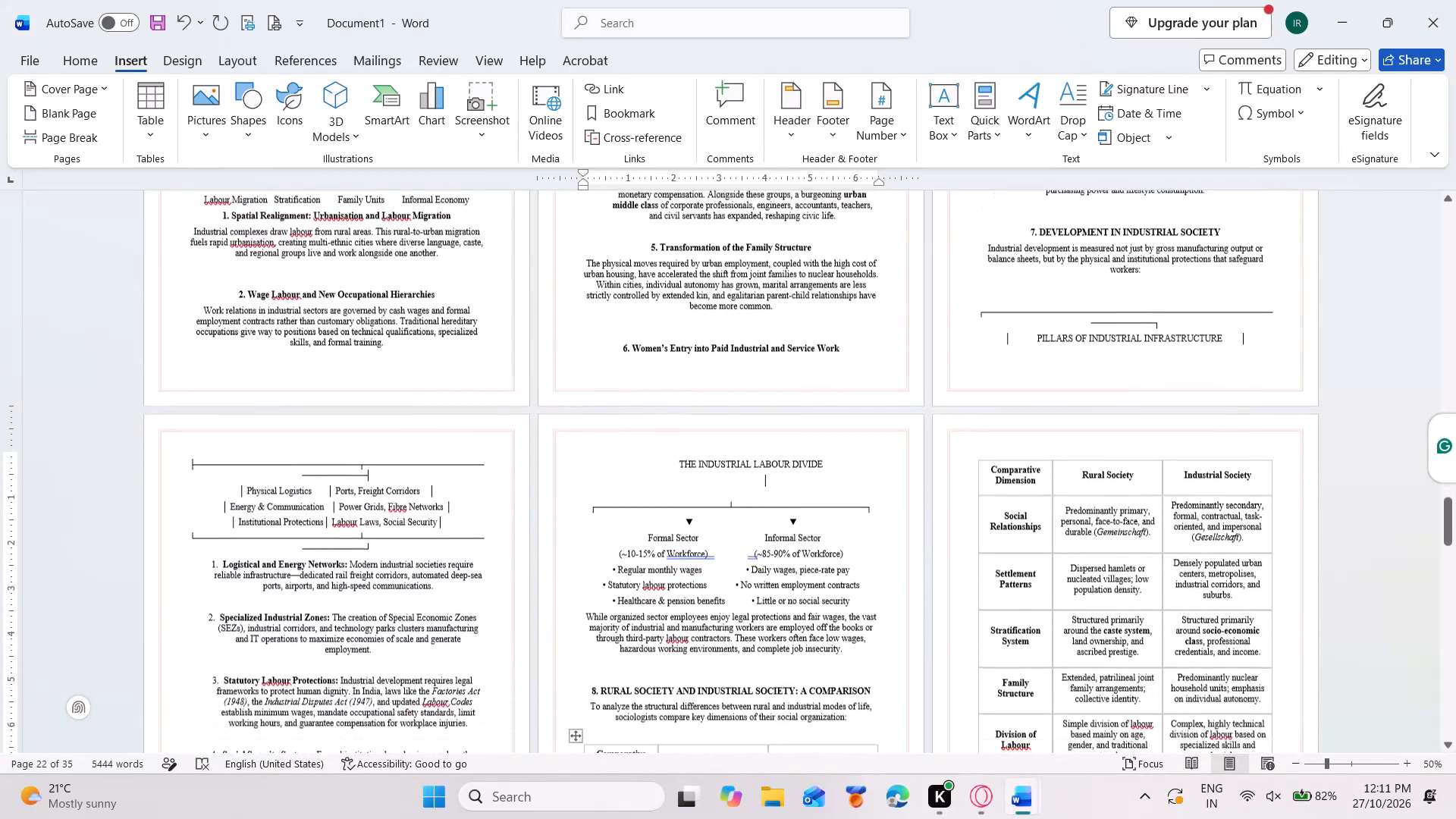
Renumber the PROBLEMS AND CHALLENGES section heading as 9.
{"action": "scroll", "coordinate": [926, 631], "scroll_direction": "down", "scroll_amount": 5}
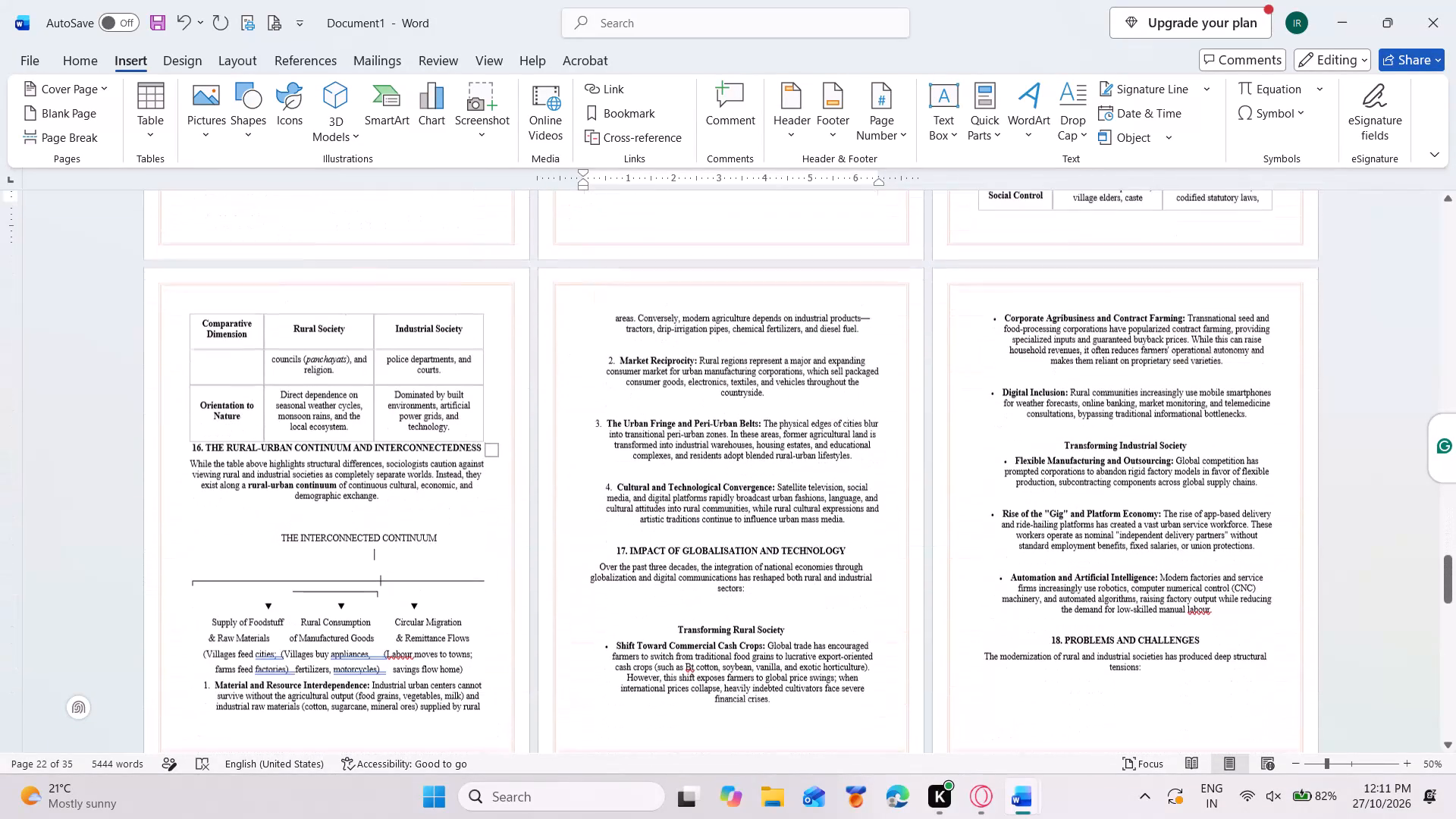
{"action": "scroll", "coordinate": [926, 631], "scroll_direction": "down", "scroll_amount": 1}
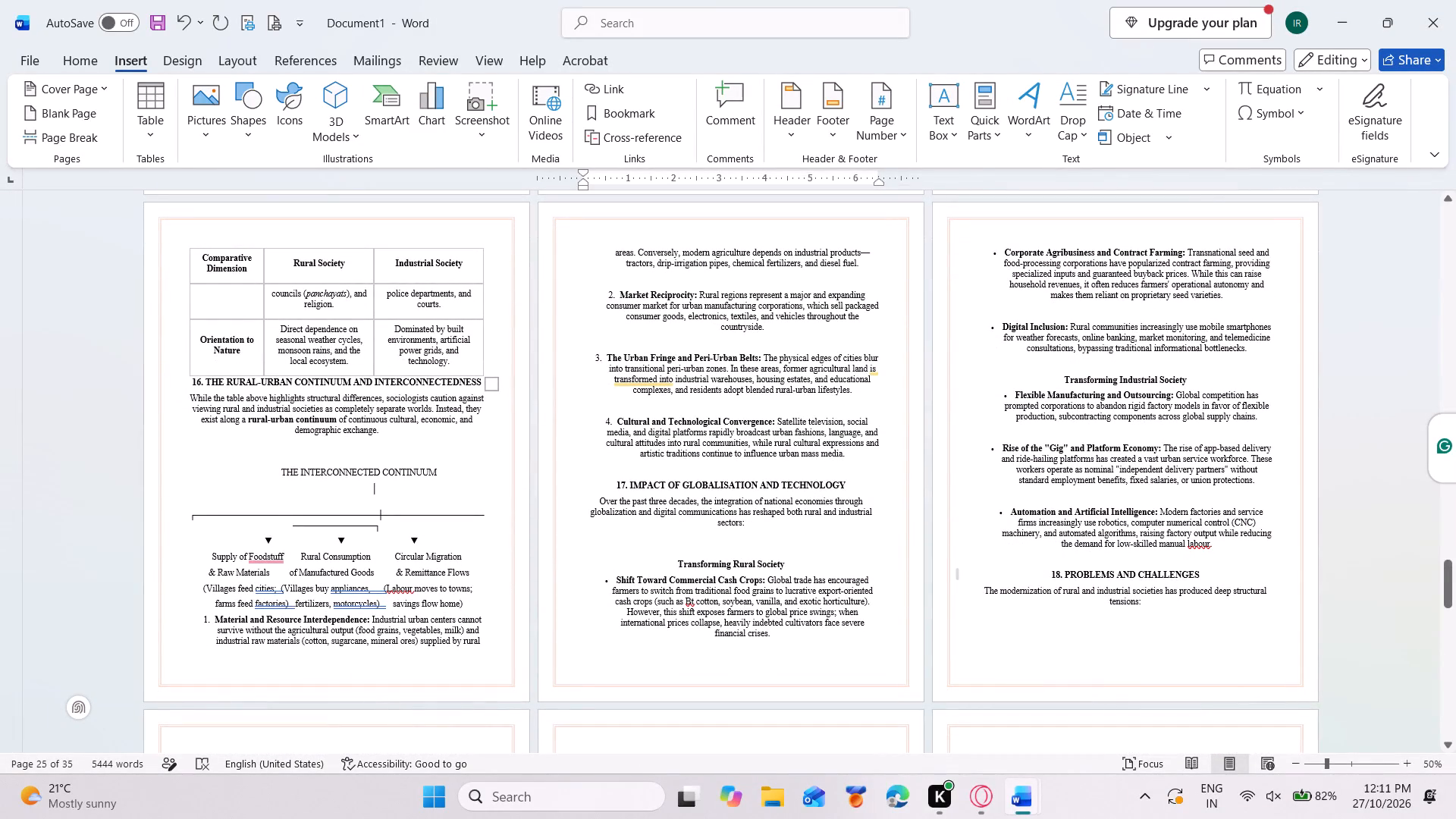
{"action": "left_click_drag", "start_coordinate": [1059, 577], "coordinate": [1031, 670]}
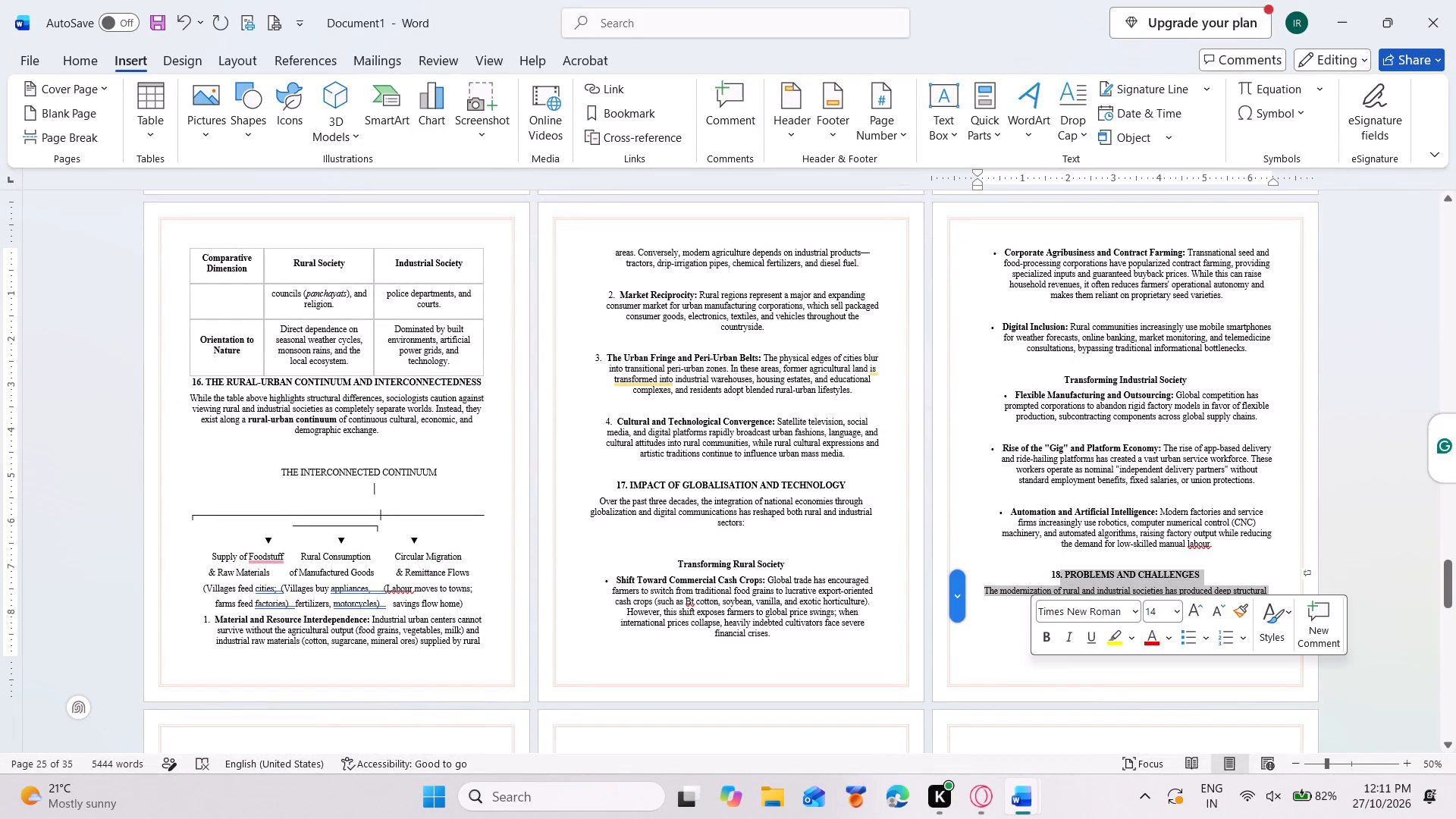
{"action": "left_click", "coordinate": [1057, 575]}
{"action": "key", "text": "Right"}
{"action": "key", "text": "BackSpace"}
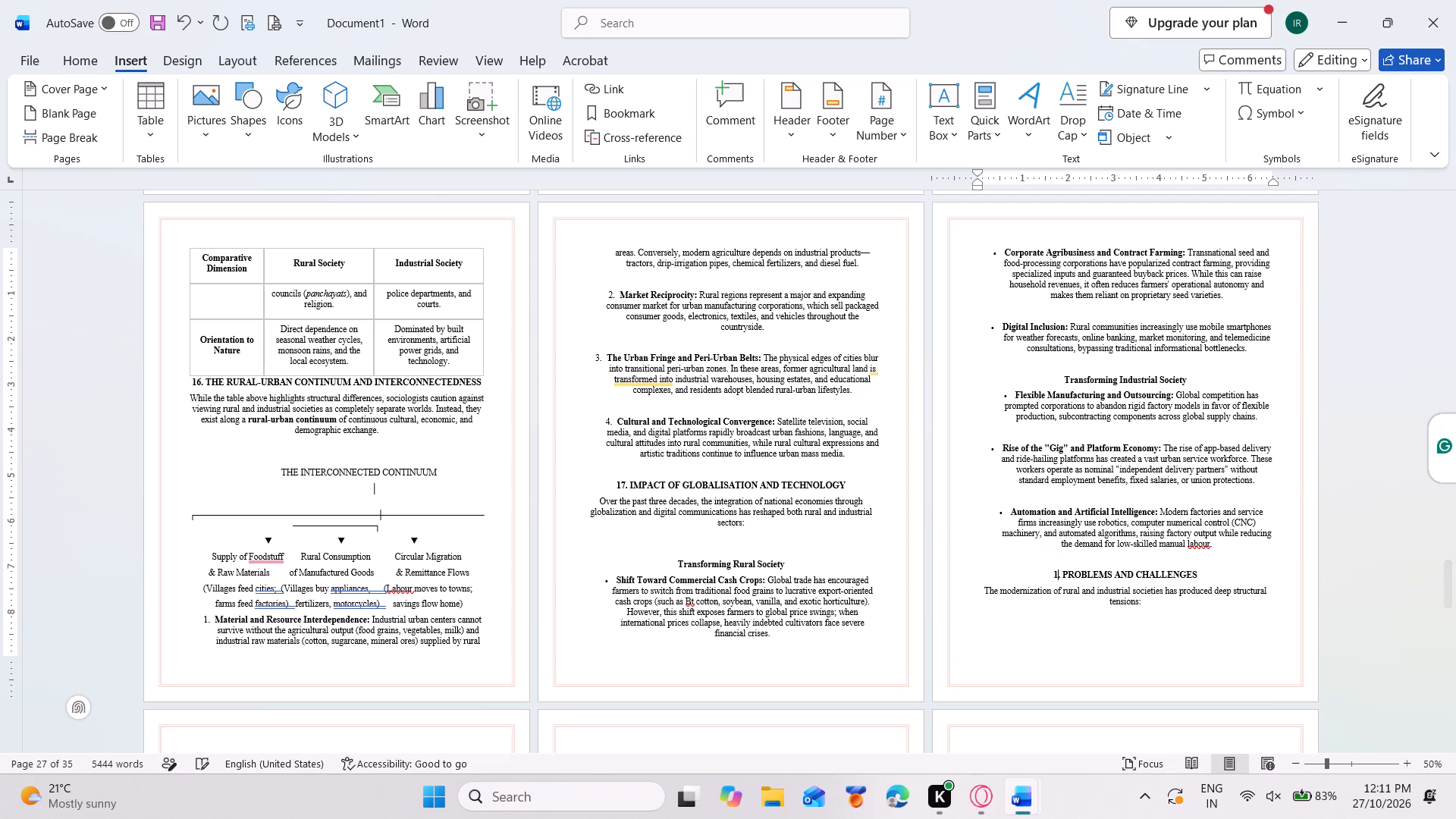
{"action": "key", "text": "BackSpace"}
{"action": "key", "text": "9"}
Renumber the FUTURE PROSPECTS section heading as 10.
{"action": "scroll", "coordinate": [926, 599], "scroll_direction": "down", "scroll_amount": 2}
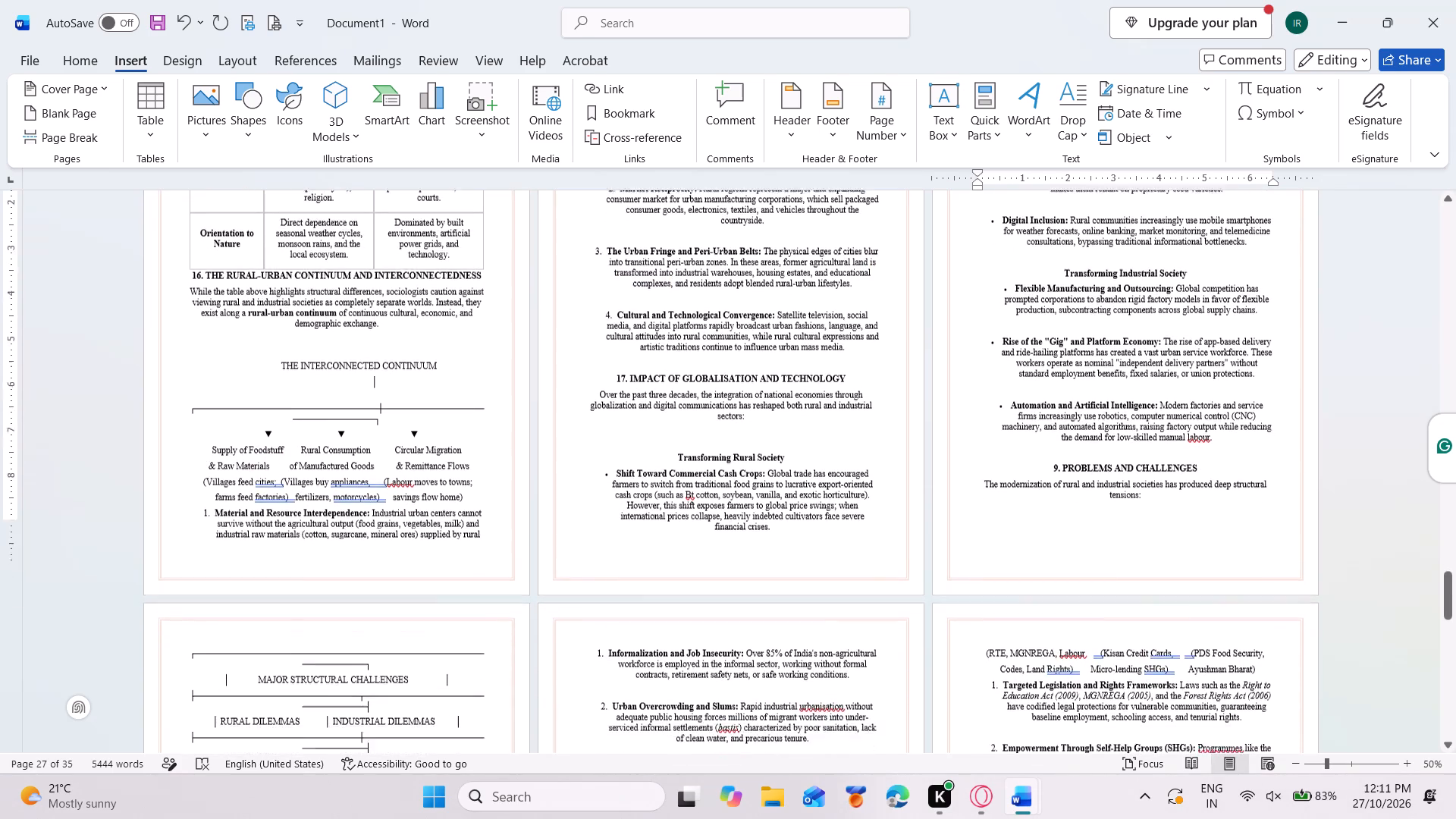
{"action": "scroll", "coordinate": [926, 599], "scroll_direction": "down", "scroll_amount": 3}
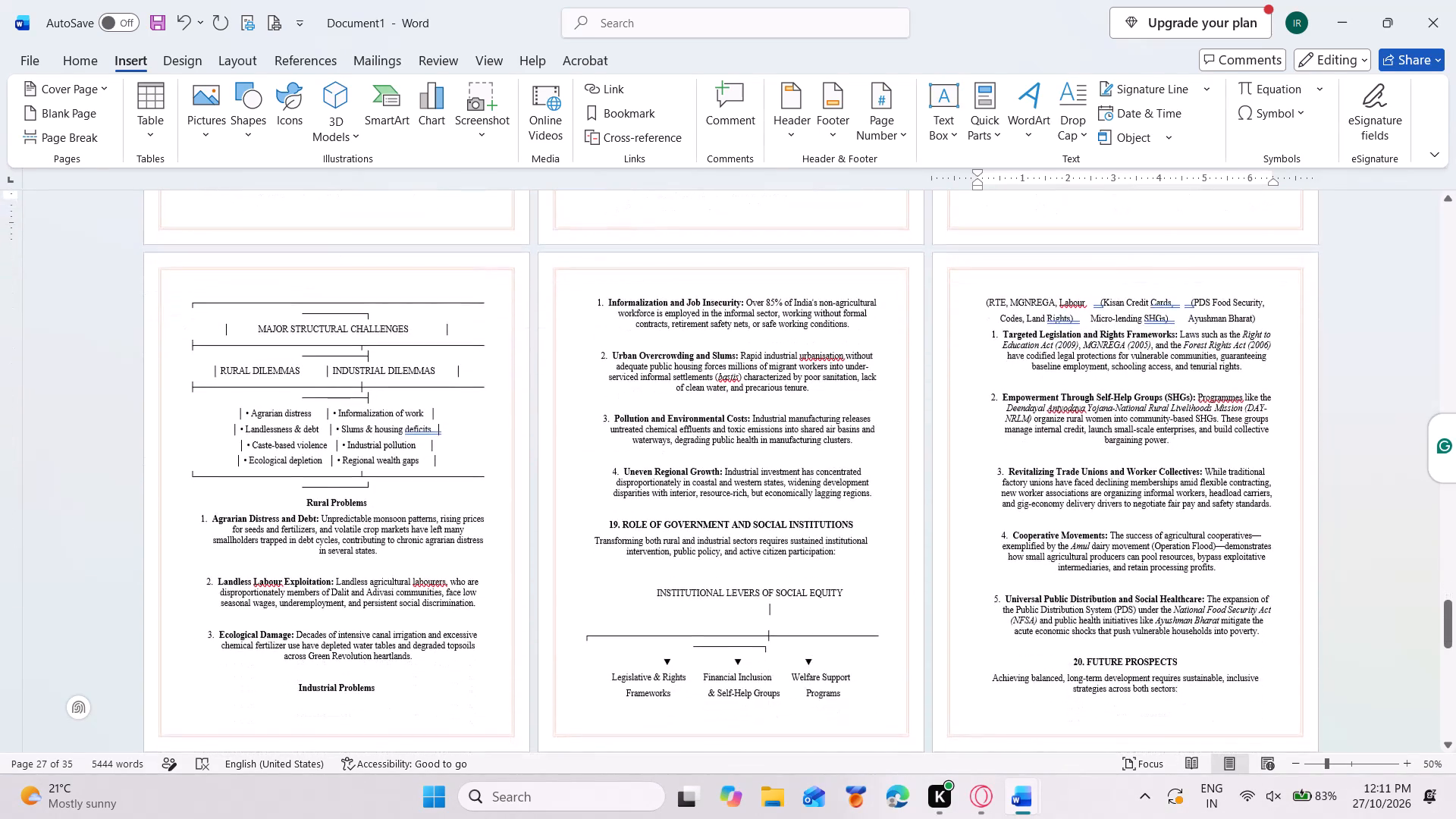
{"action": "scroll", "coordinate": [926, 599], "scroll_direction": "down", "scroll_amount": 2}
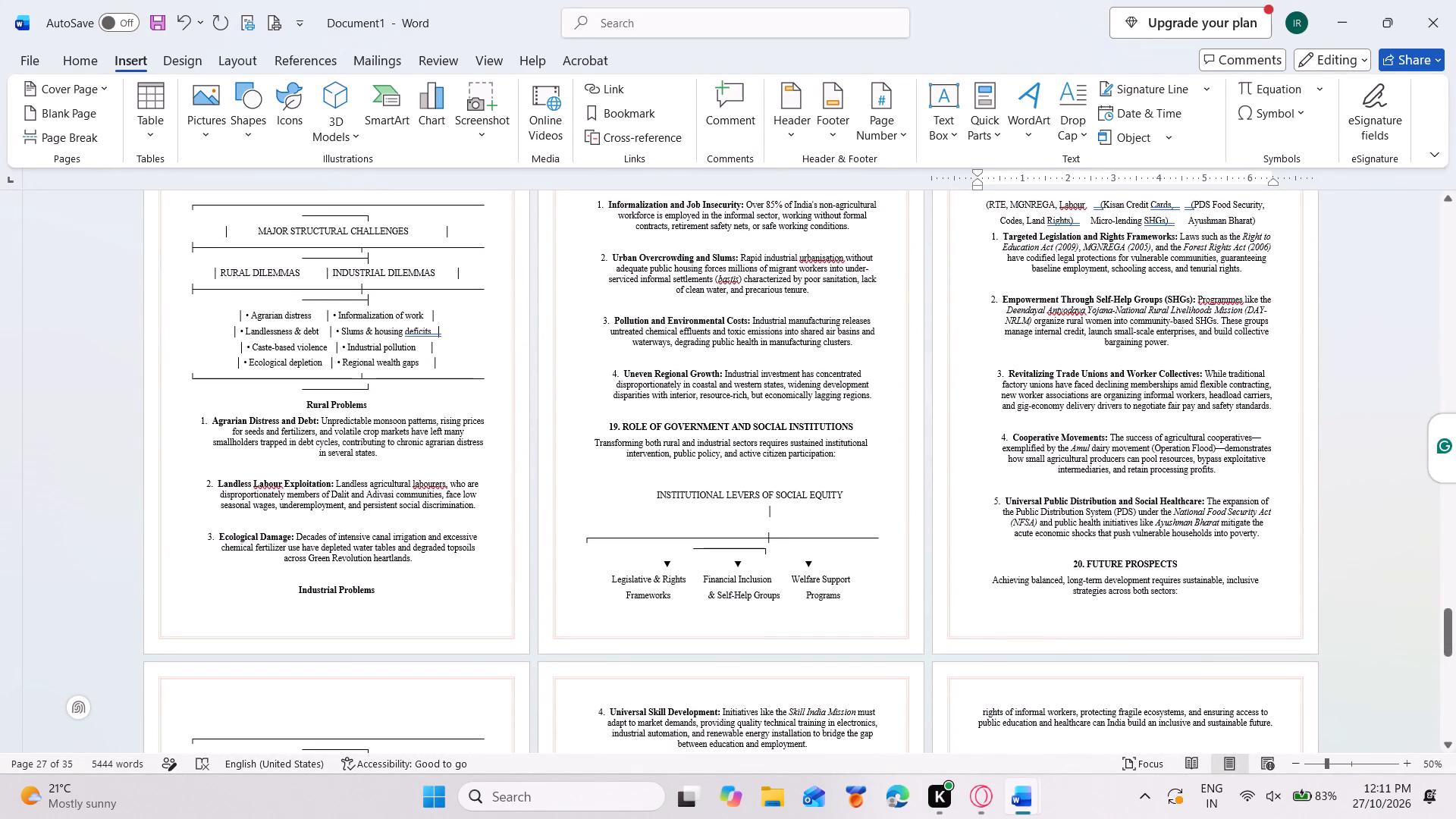
{"action": "scroll", "coordinate": [926, 599], "scroll_direction": "up", "scroll_amount": 3}
{"action": "scroll", "coordinate": [926, 599], "scroll_direction": "down", "scroll_amount": 1}
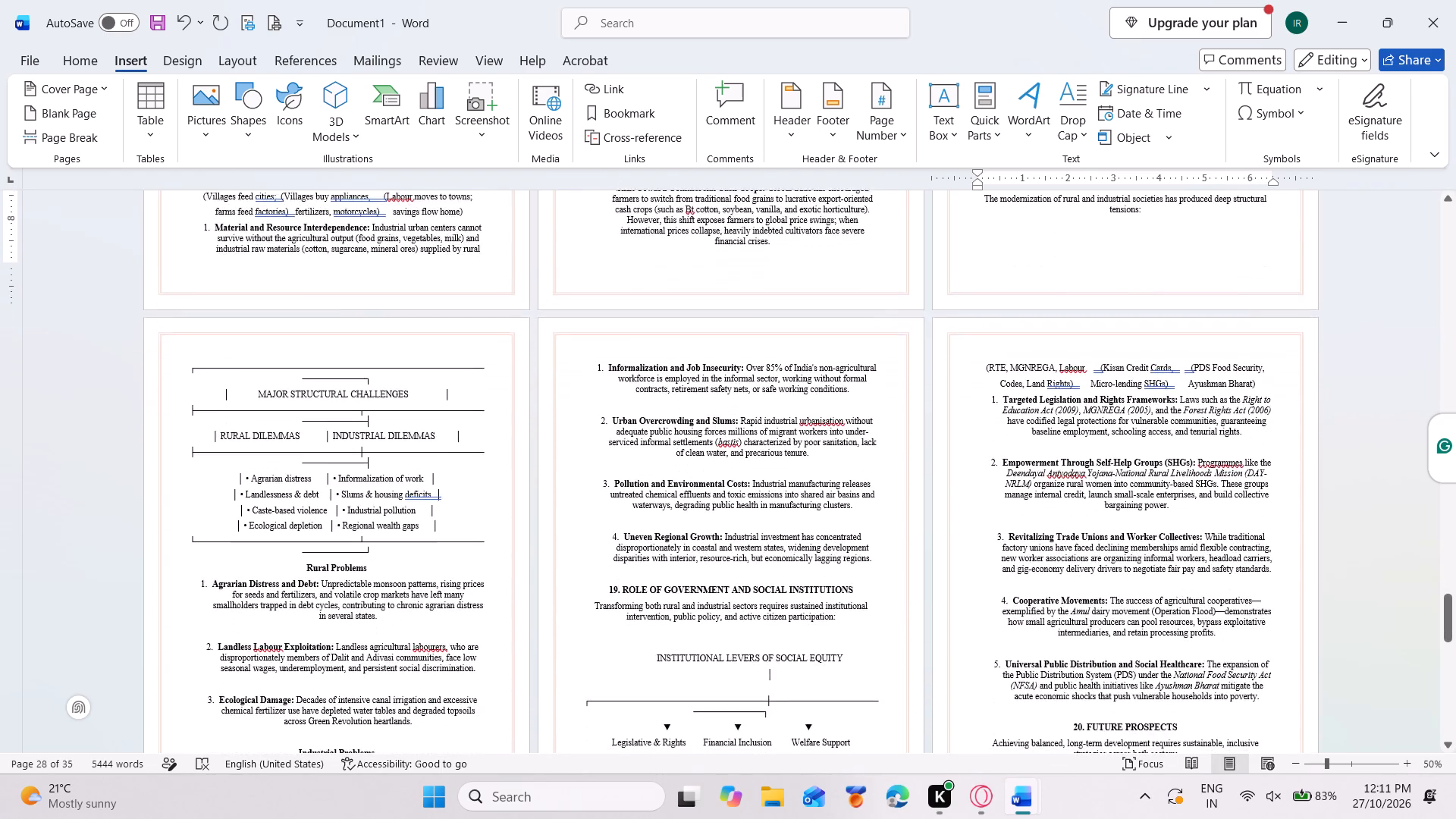
{"action": "scroll", "coordinate": [926, 599], "scroll_direction": "down", "scroll_amount": 1}
{"action": "left_click_drag", "start_coordinate": [1077, 648], "coordinate": [1059, 704]}
{"action": "left_click_drag", "start_coordinate": [1045, 650], "coordinate": [1065, 649]}
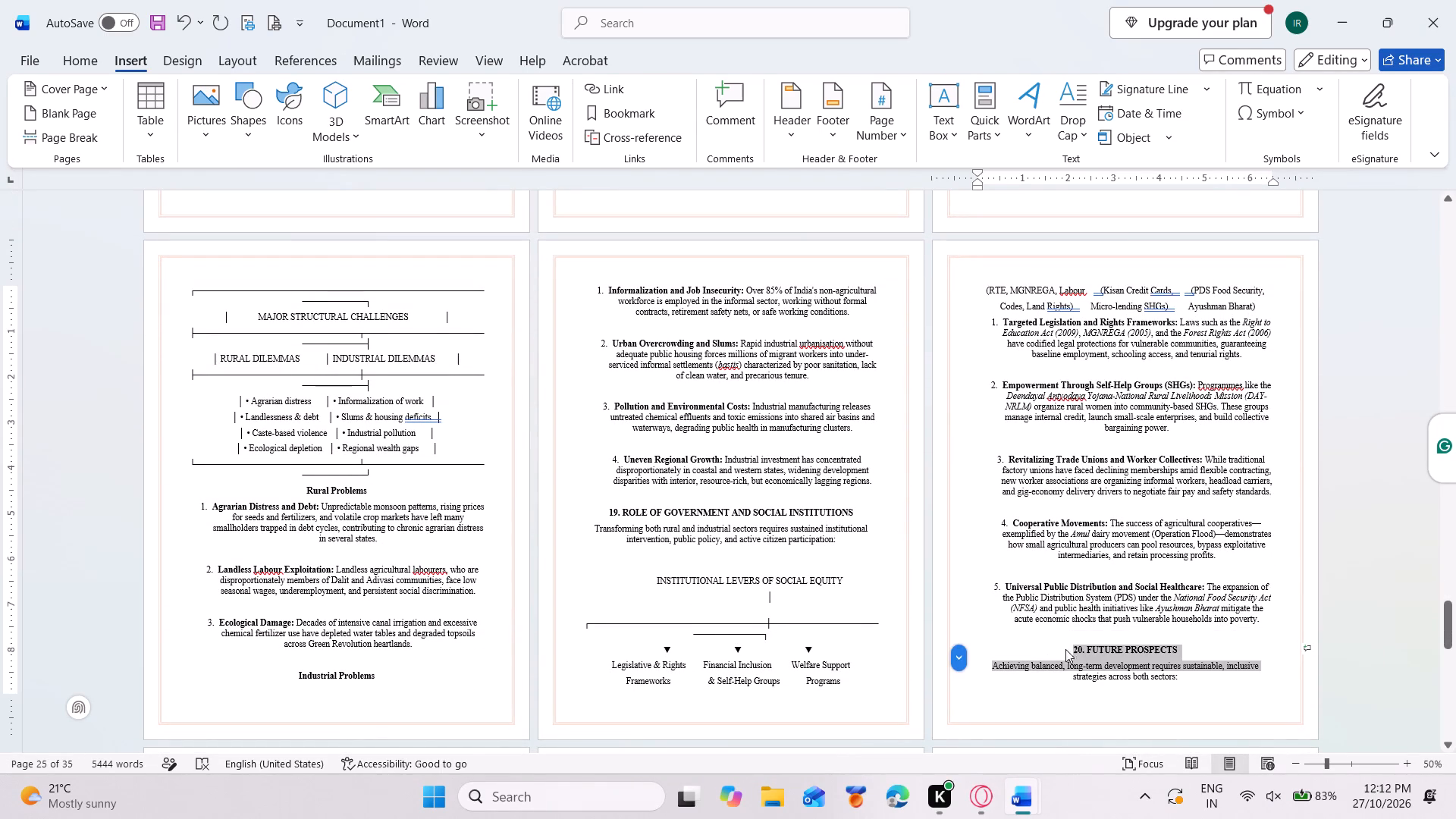
{"action": "left_click_drag", "start_coordinate": [1065, 649], "coordinate": [1077, 650]}
{"action": "left_click", "coordinate": [1077, 650]}
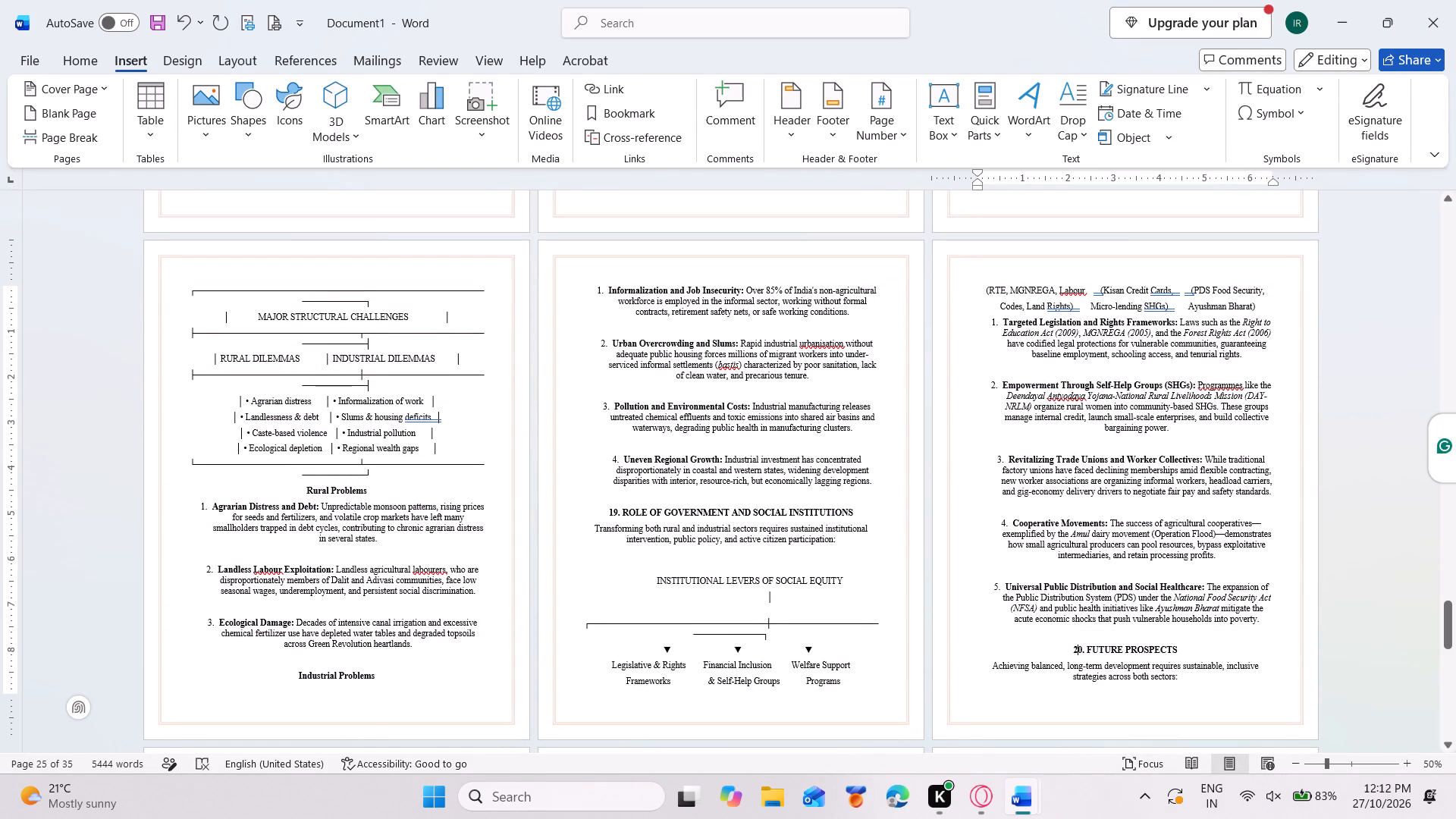
{"action": "key", "text": "BackSpace"}
{"action": "key", "text": "1"}
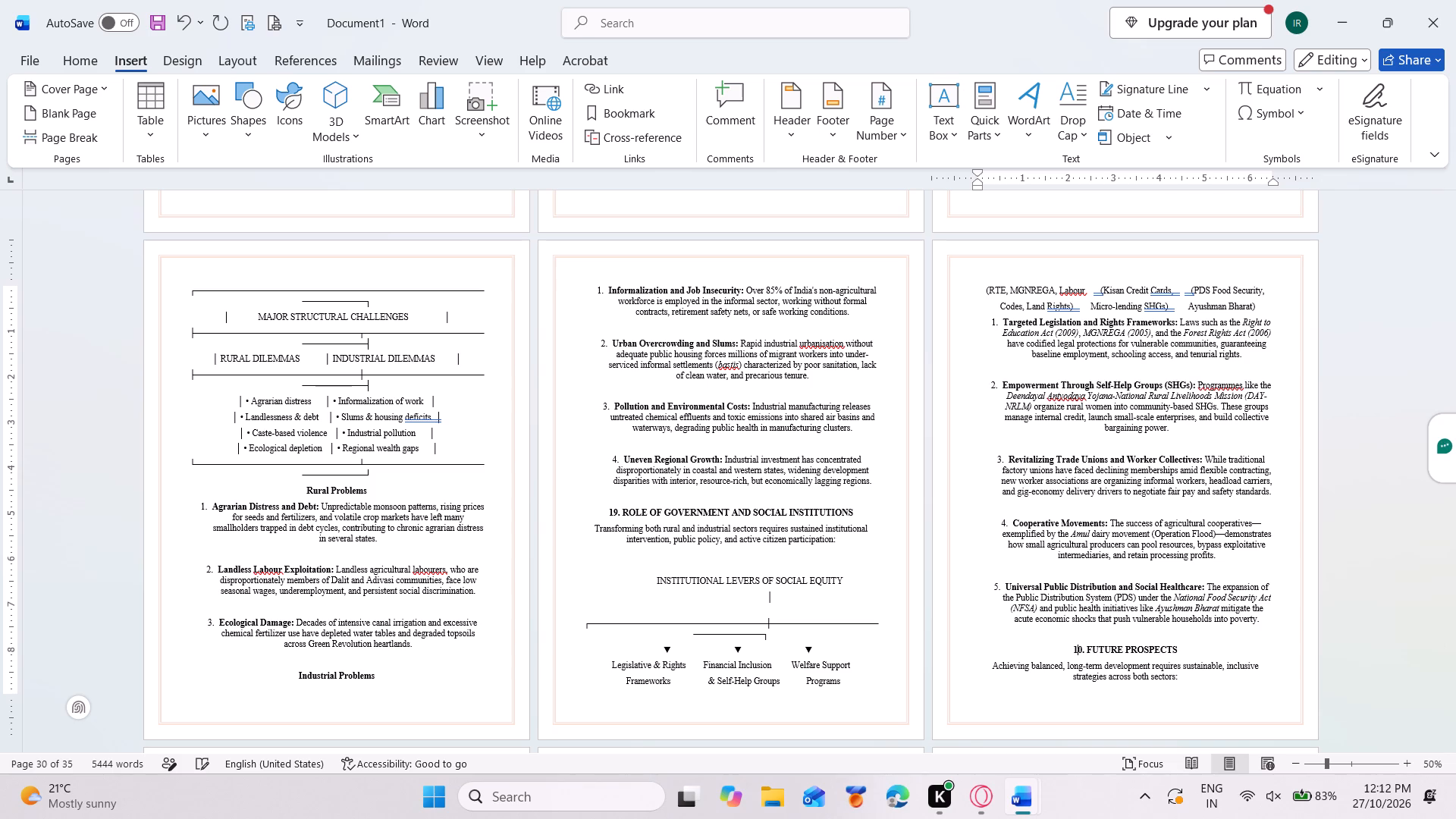
Renumber the CONCLUSION section heading as 11.
{"action": "scroll", "coordinate": [928, 613], "scroll_direction": "down", "scroll_amount": 1}
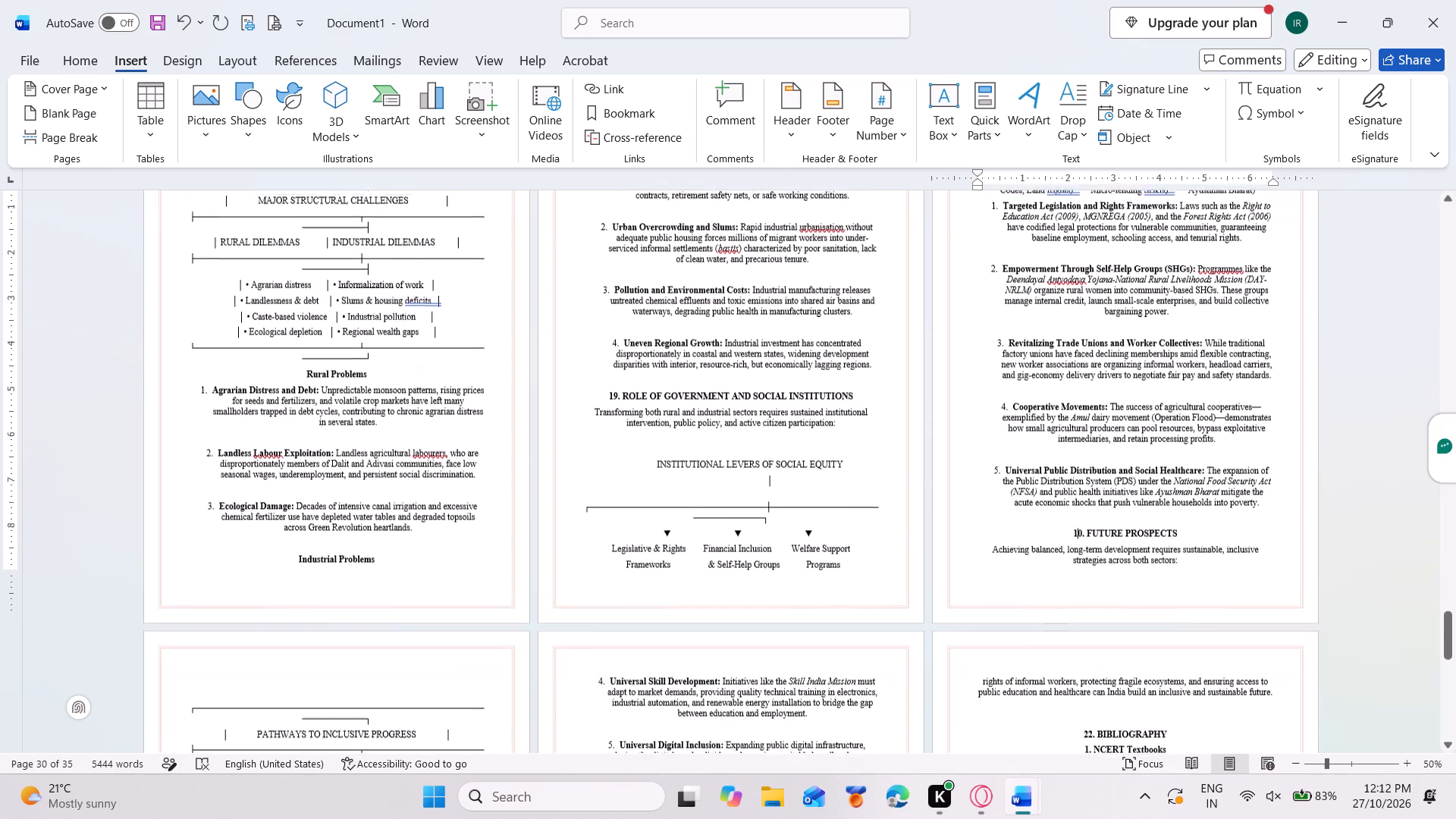
{"action": "scroll", "coordinate": [928, 613], "scroll_direction": "down", "scroll_amount": 3}
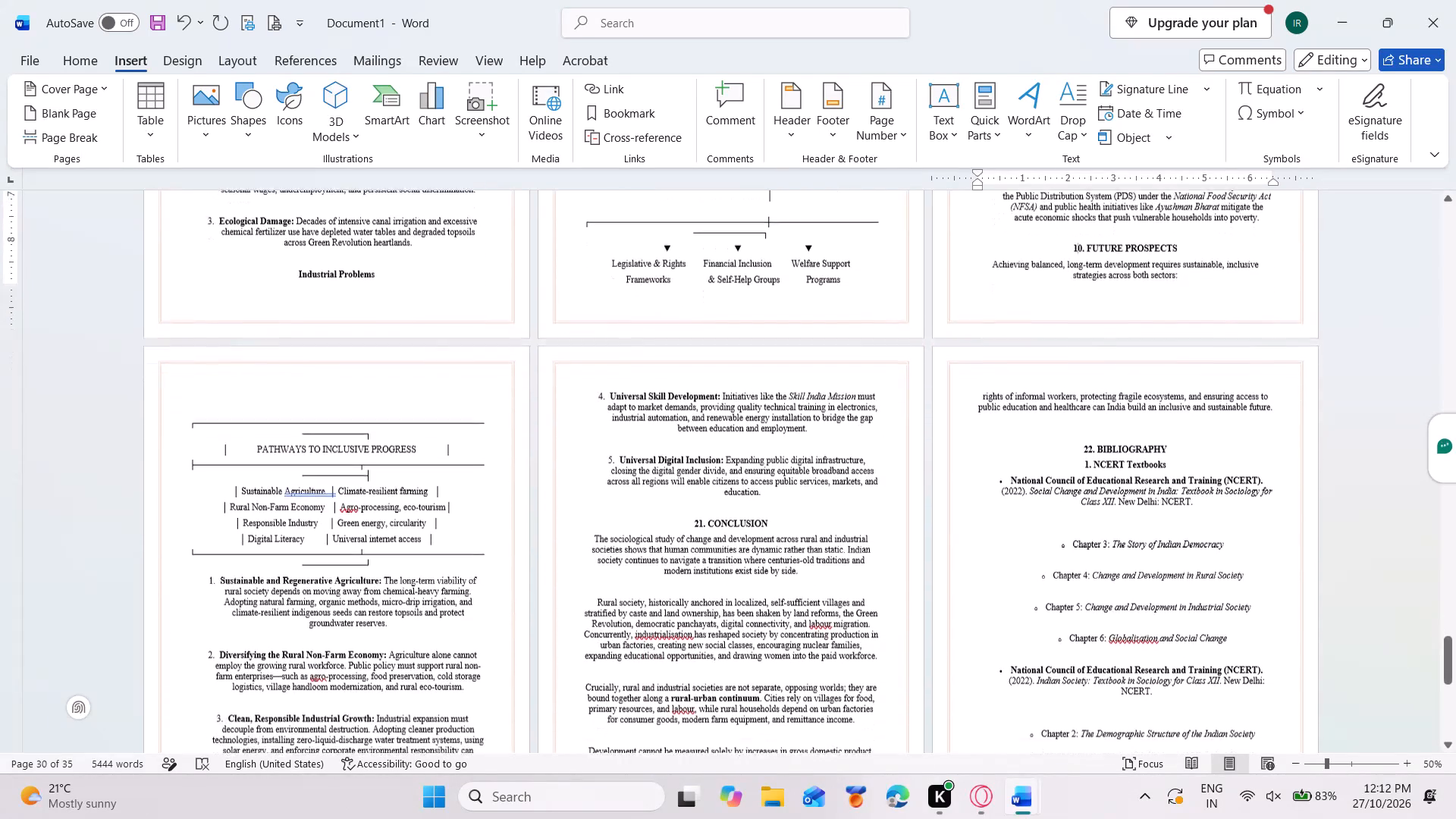
{"action": "scroll", "coordinate": [928, 613], "scroll_direction": "down", "scroll_amount": 1}
{"action": "scroll", "coordinate": [928, 613], "scroll_direction": "up", "scroll_amount": 1}
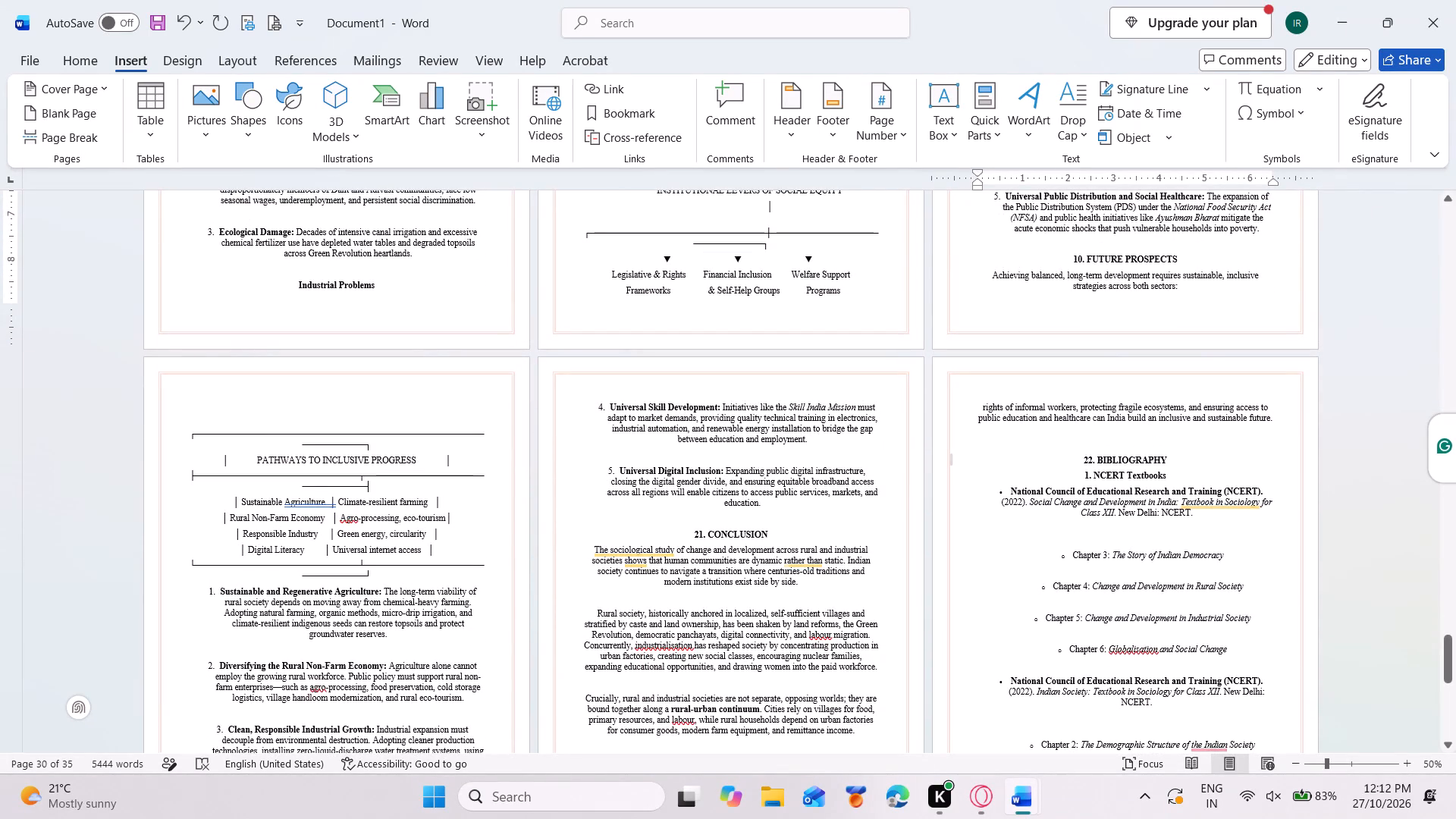
{"action": "left_click", "coordinate": [1091, 460]}
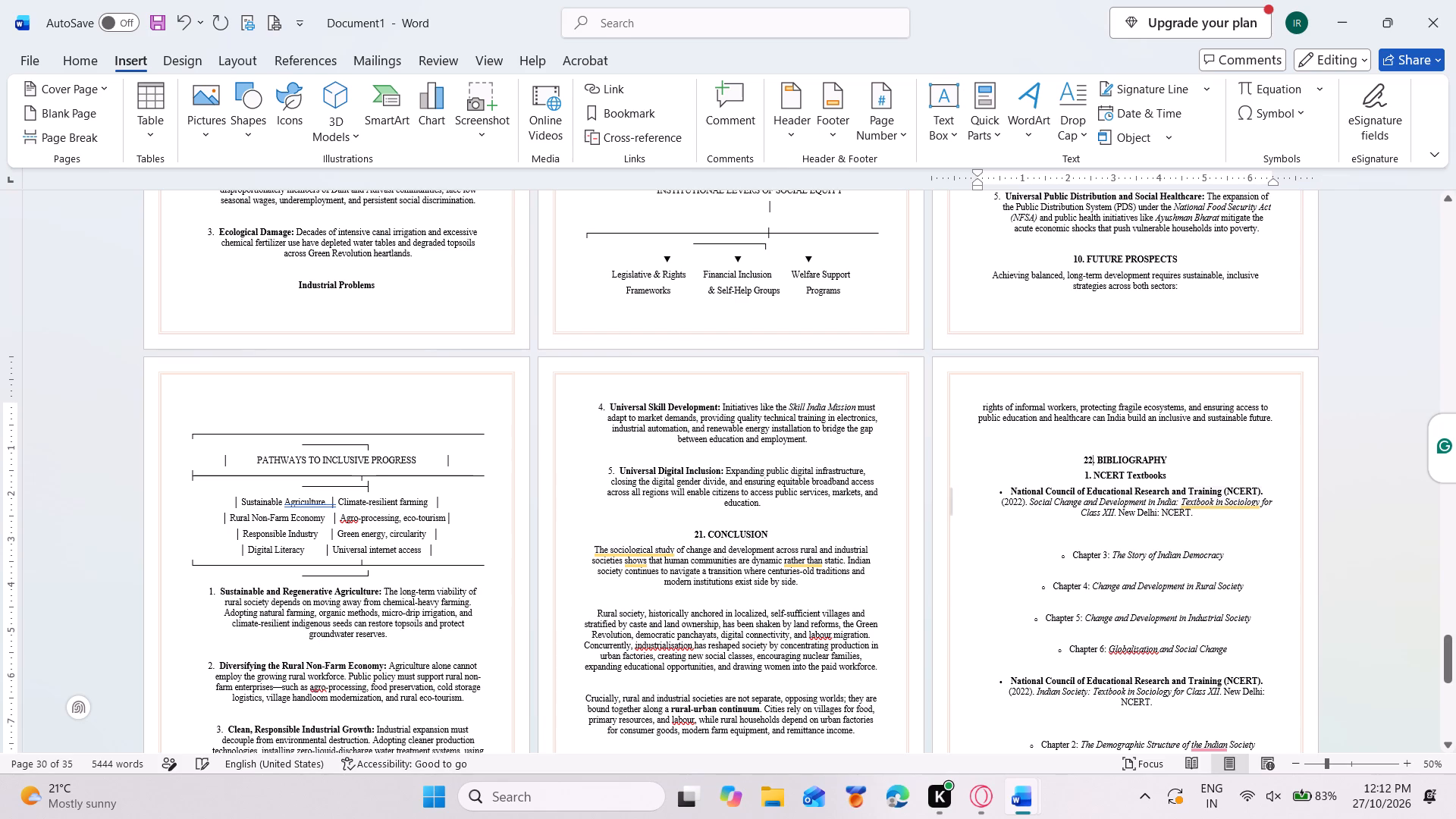
{"action": "left_click", "coordinate": [697, 535]}
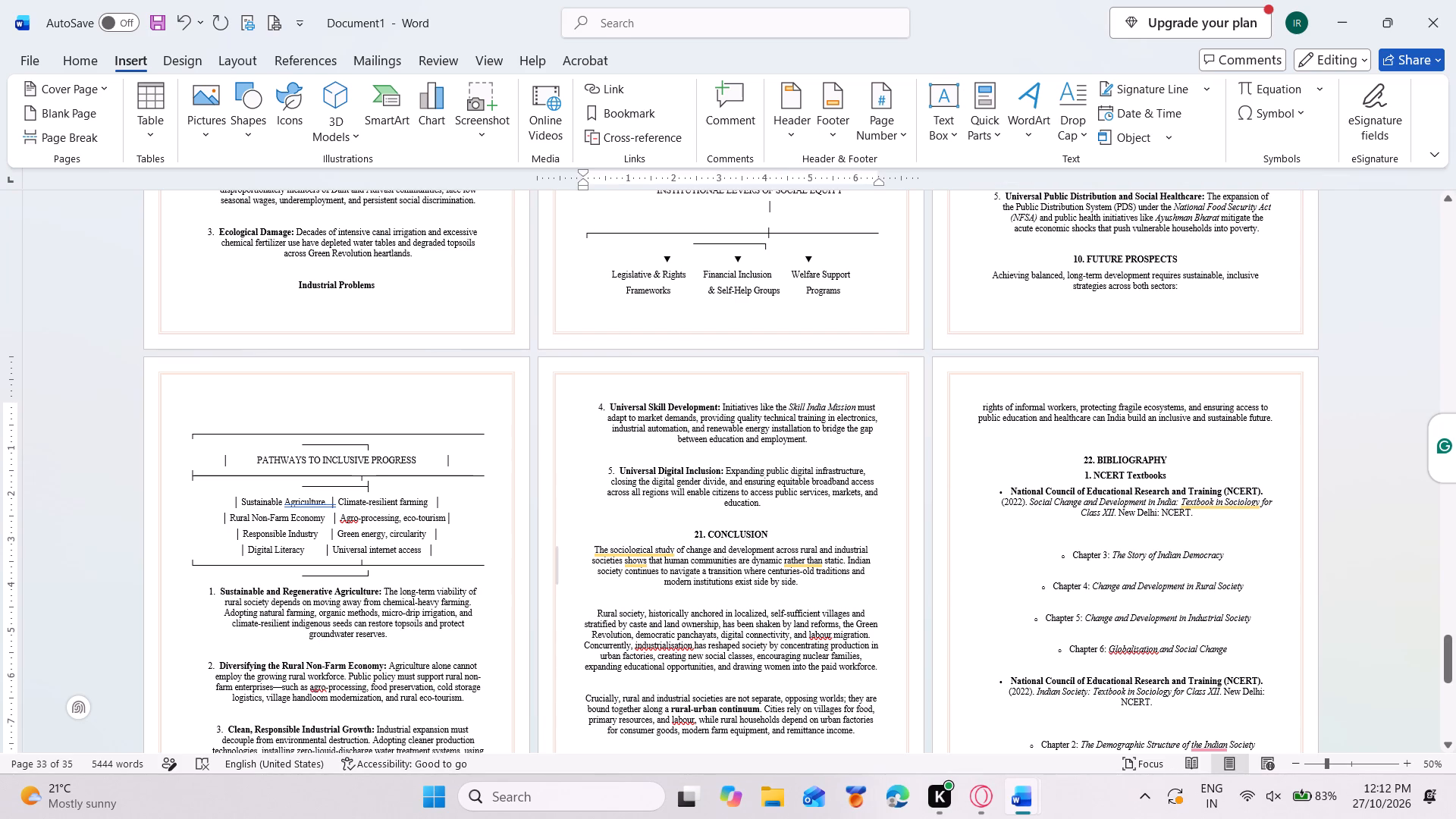
{"action": "key", "text": "BackSpace"}
{"action": "key", "text": "1"}
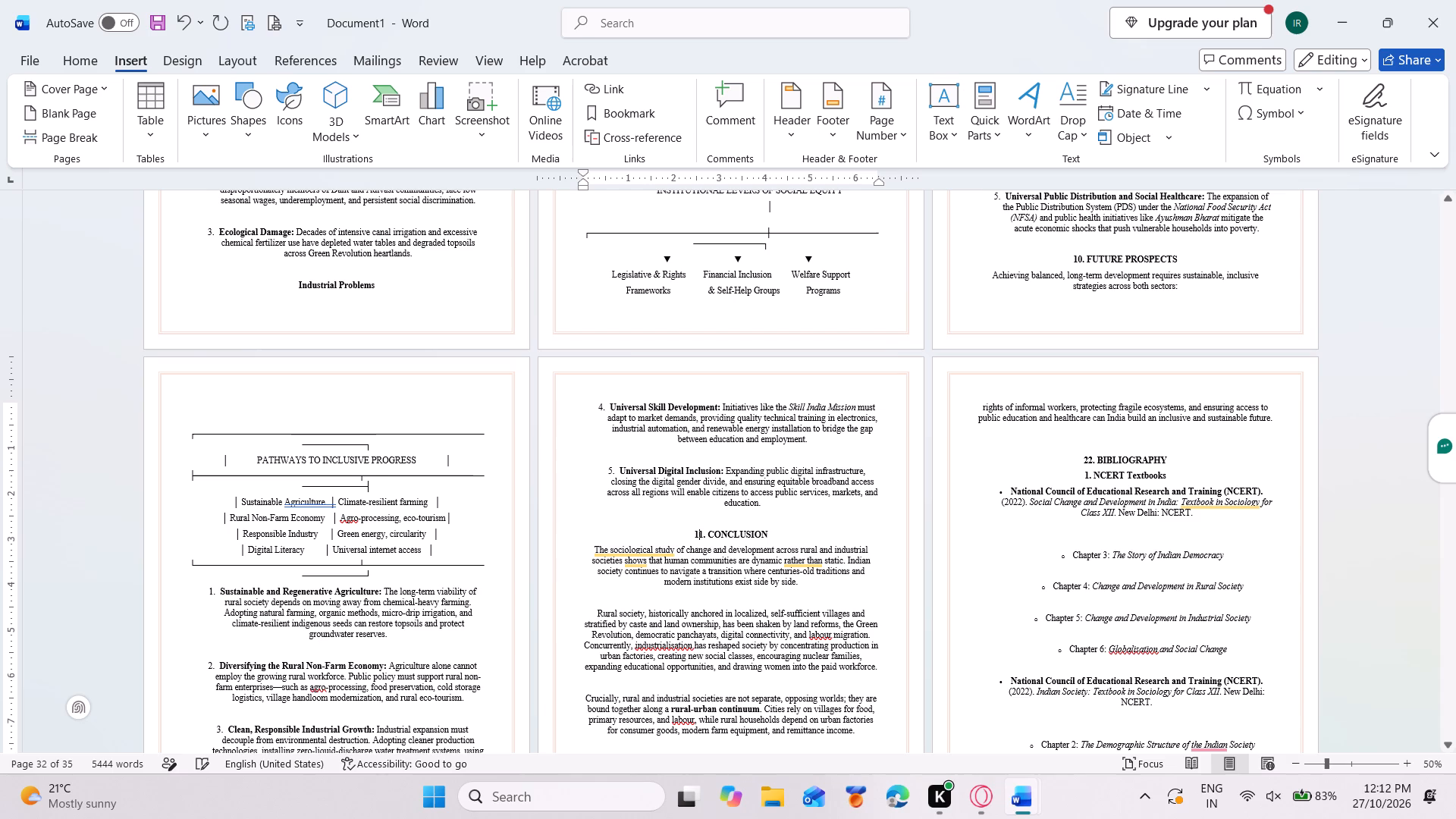
Renumber the BIBLIOGRAPHY section heading as 12.
{"action": "left_click", "coordinate": [1088, 460]}
{"action": "key", "text": "BackSpace"}
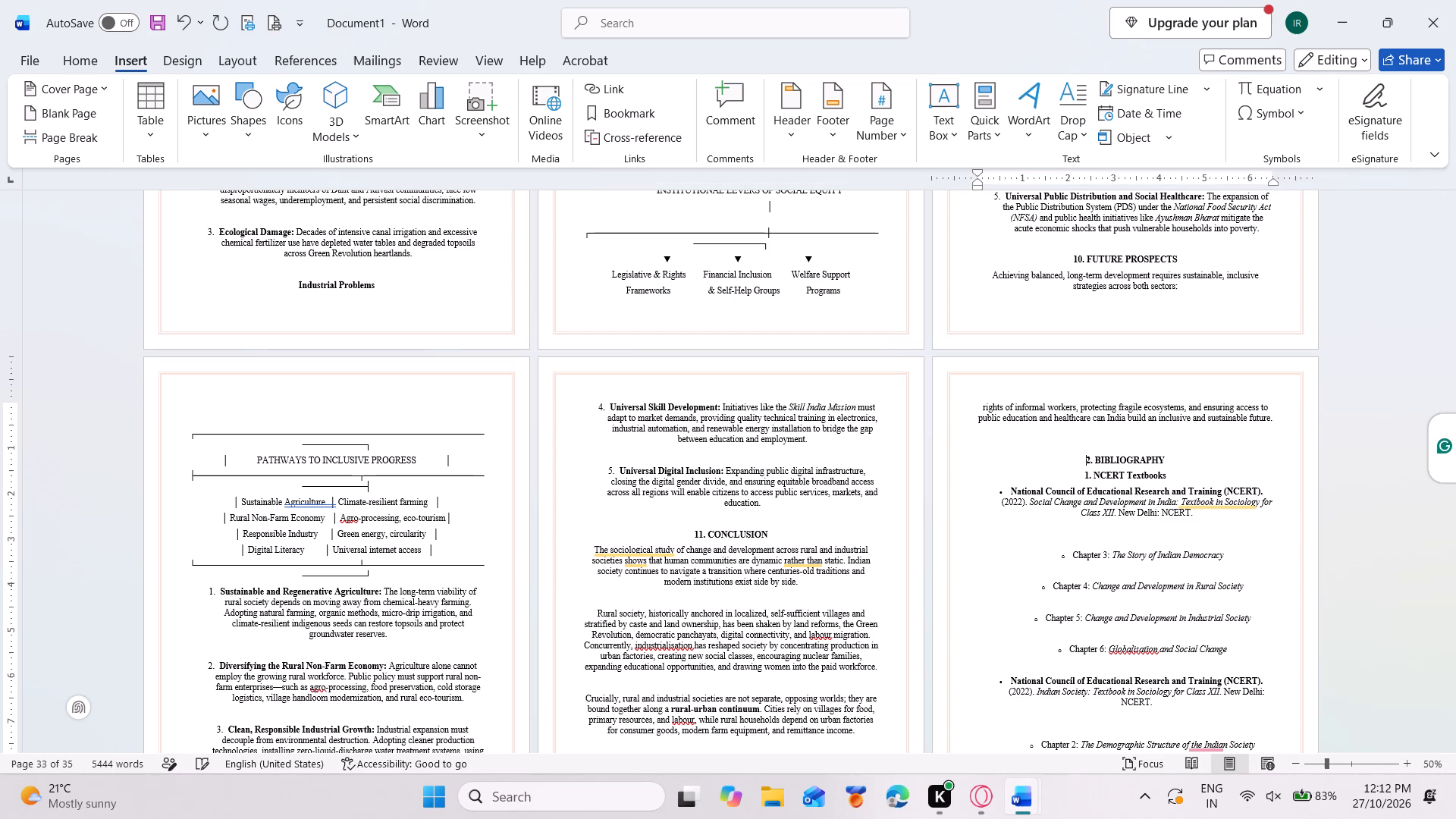
{"action": "key", "text": "1"}
Review the bibliography through the document's last page, and look back over the section headings towards the front pages.
{"action": "scroll", "coordinate": [940, 564], "scroll_direction": "down", "scroll_amount": 1}
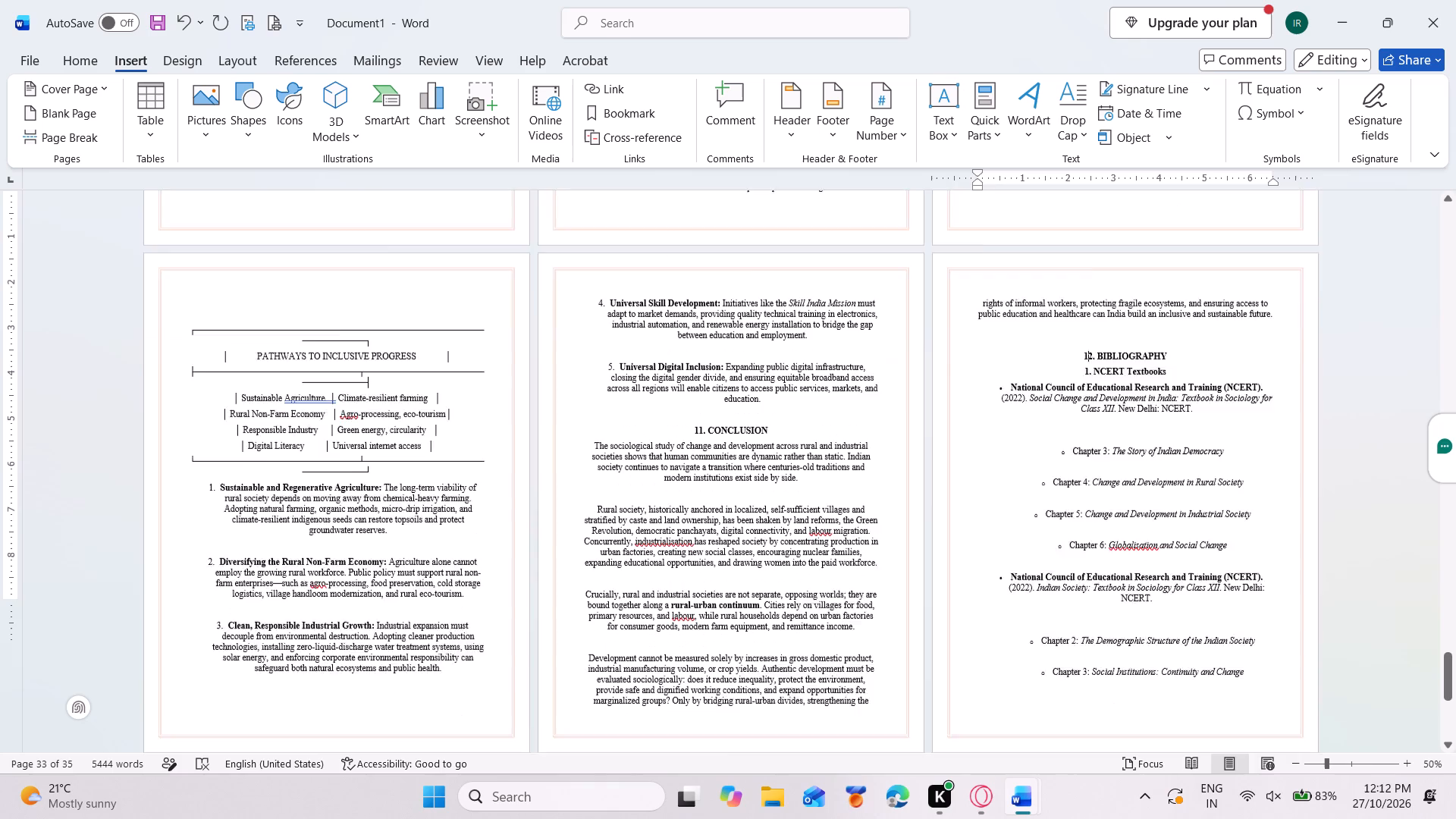
{"action": "scroll", "coordinate": [940, 564], "scroll_direction": "down", "scroll_amount": 3}
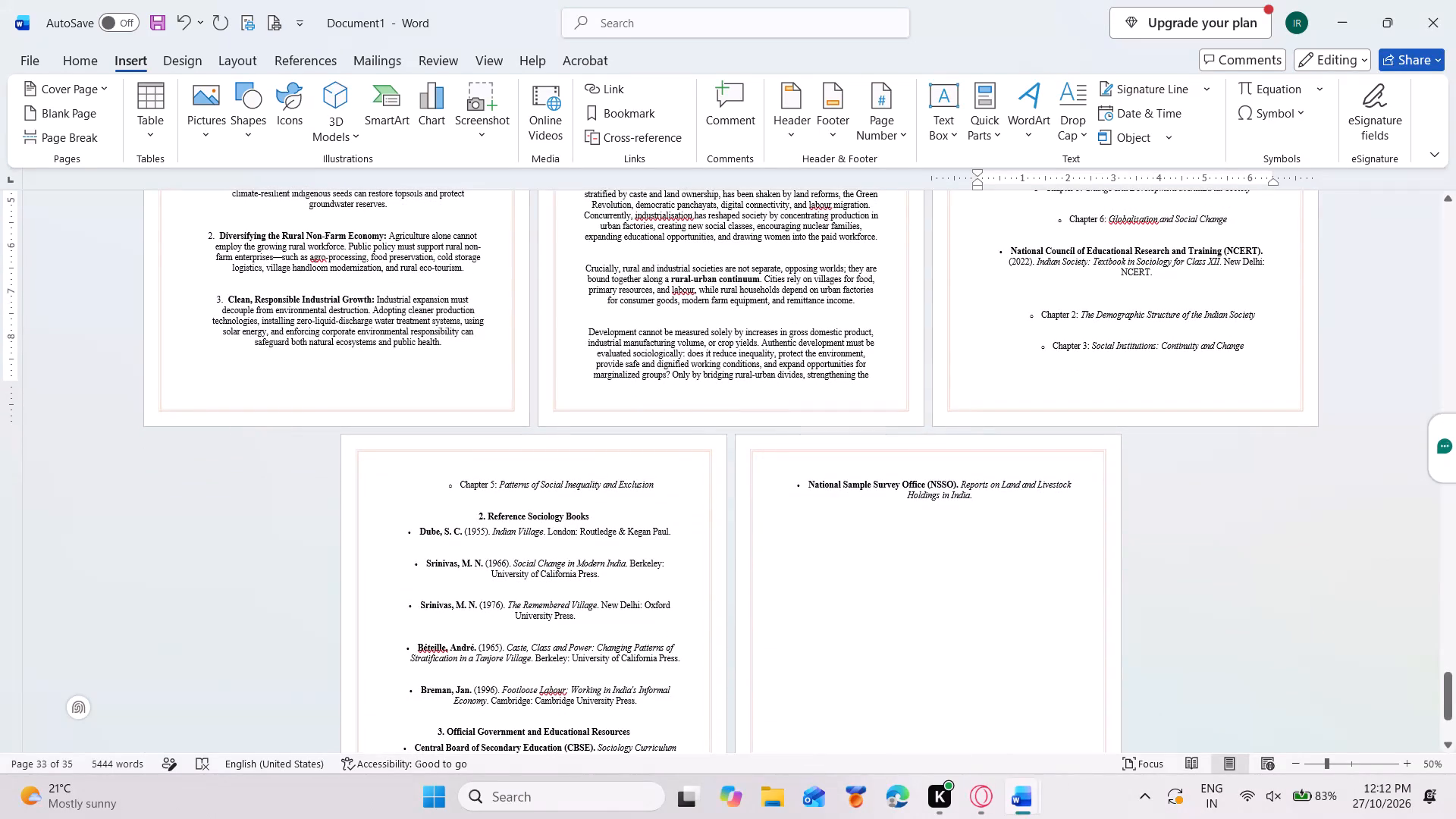
{"action": "scroll", "coordinate": [940, 564], "scroll_direction": "up", "scroll_amount": 4}
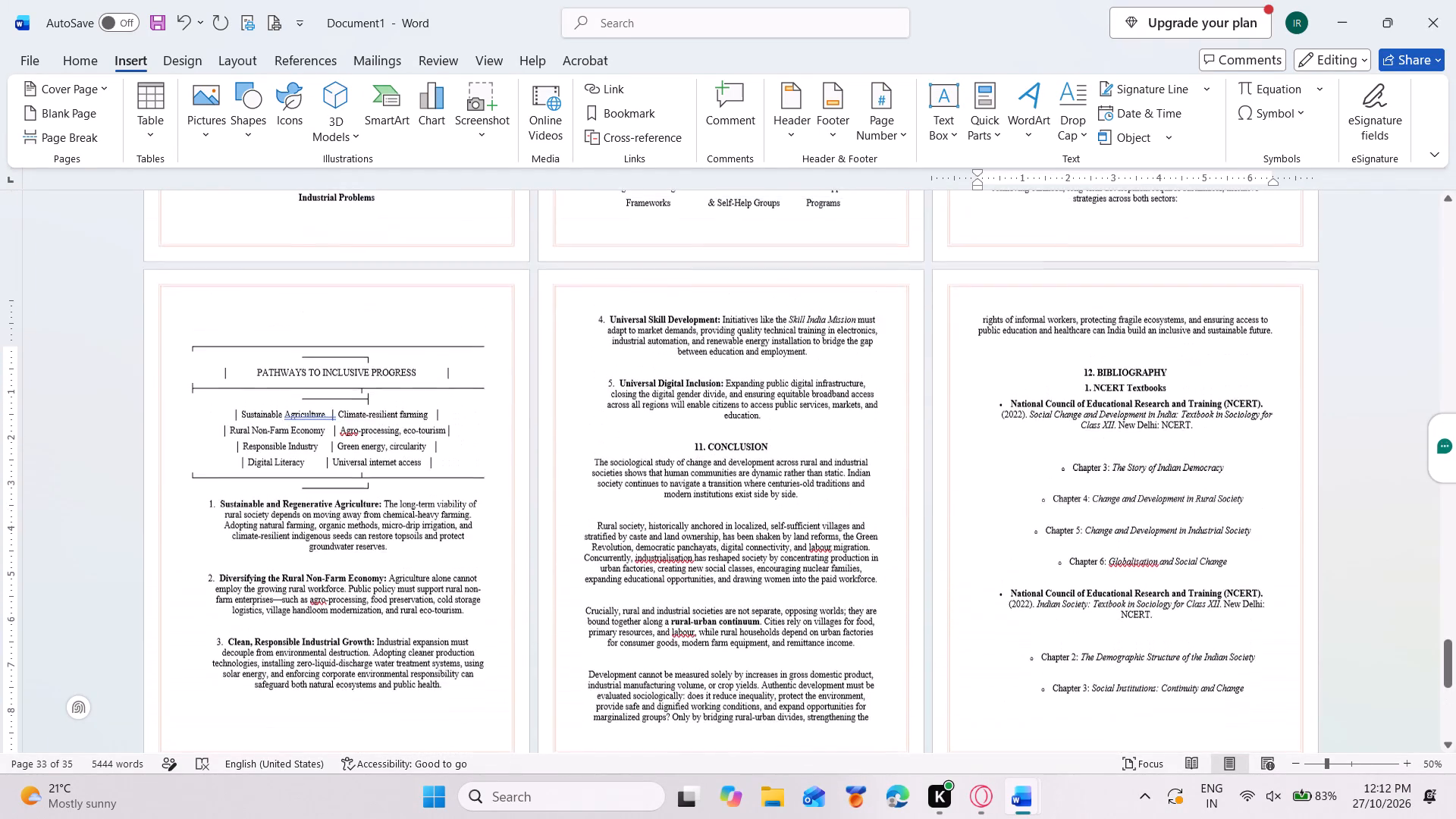
{"action": "scroll", "coordinate": [940, 564], "scroll_direction": "up", "scroll_amount": 11}
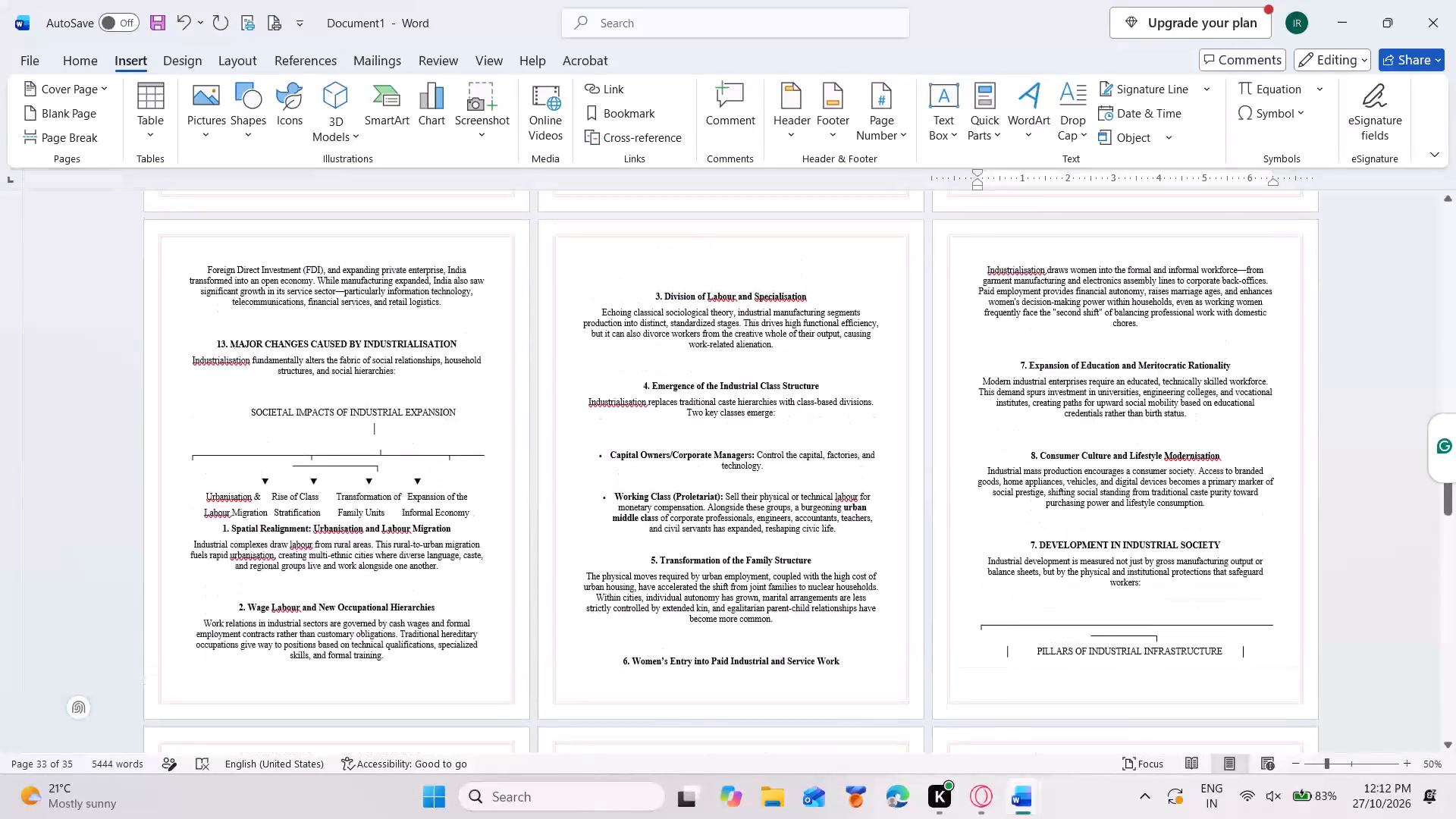
{"action": "scroll", "coordinate": [940, 564], "scroll_direction": "up", "scroll_amount": 6}
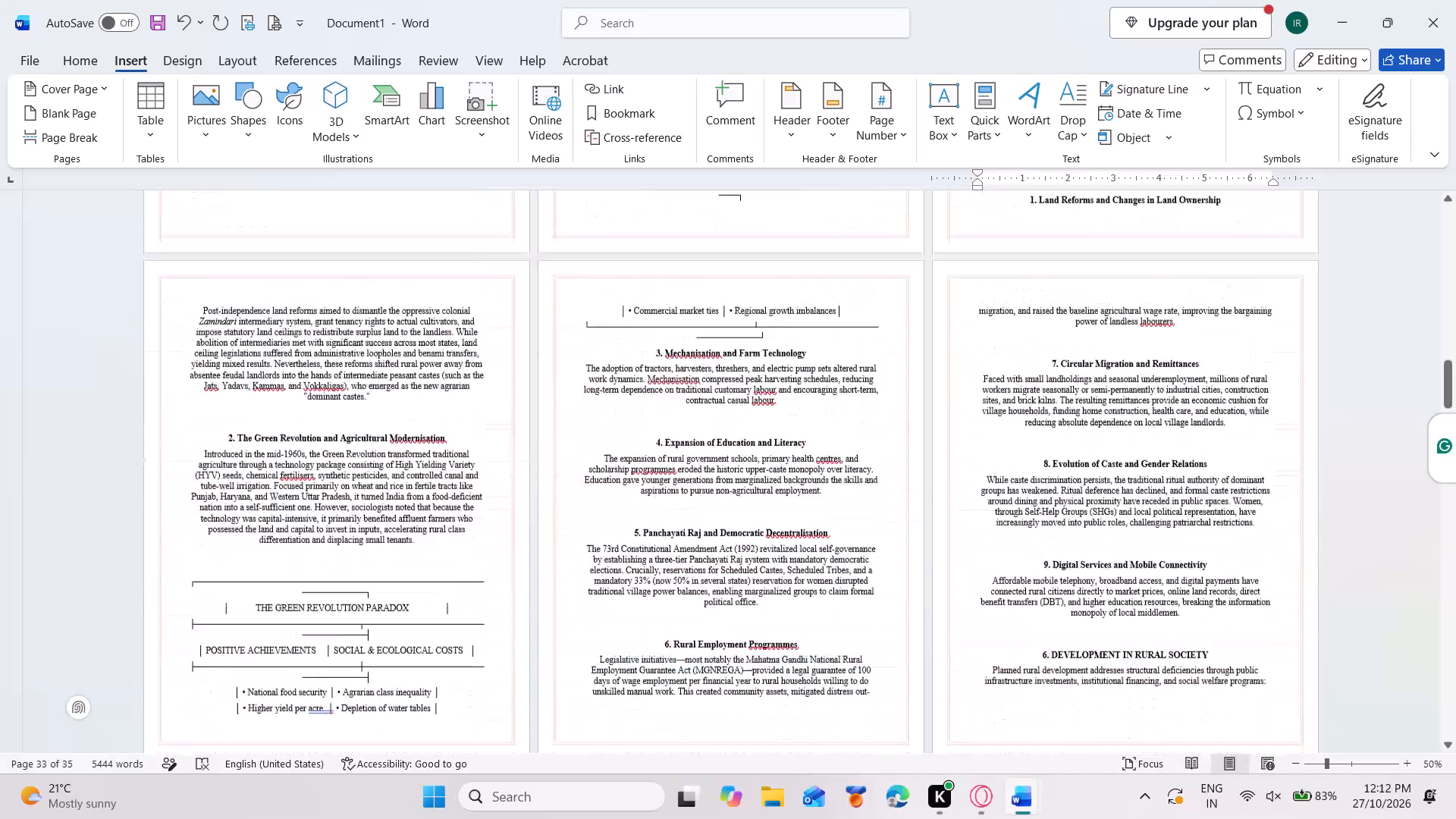
{"action": "scroll", "coordinate": [940, 564], "scroll_direction": "up", "scroll_amount": 10}
Examine the index table against the opening sections, from INTRODUCTION through MEANING OF SOCIAL CHANGE AND DEVELOPMENT.
{"action": "scroll", "coordinate": [940, 564], "scroll_direction": "down", "scroll_amount": 1}
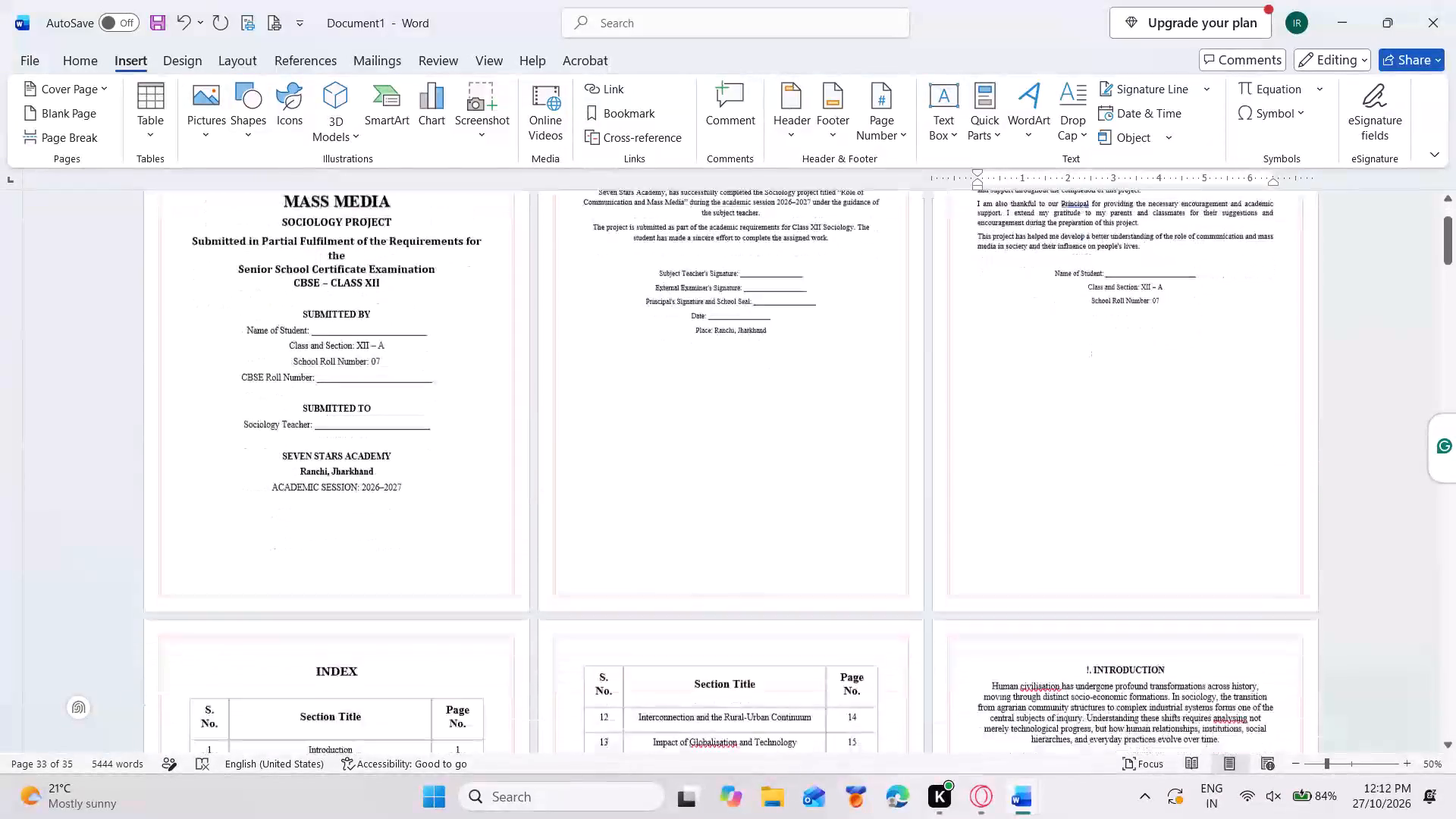
{"action": "scroll", "coordinate": [940, 564], "scroll_direction": "down", "scroll_amount": 3}
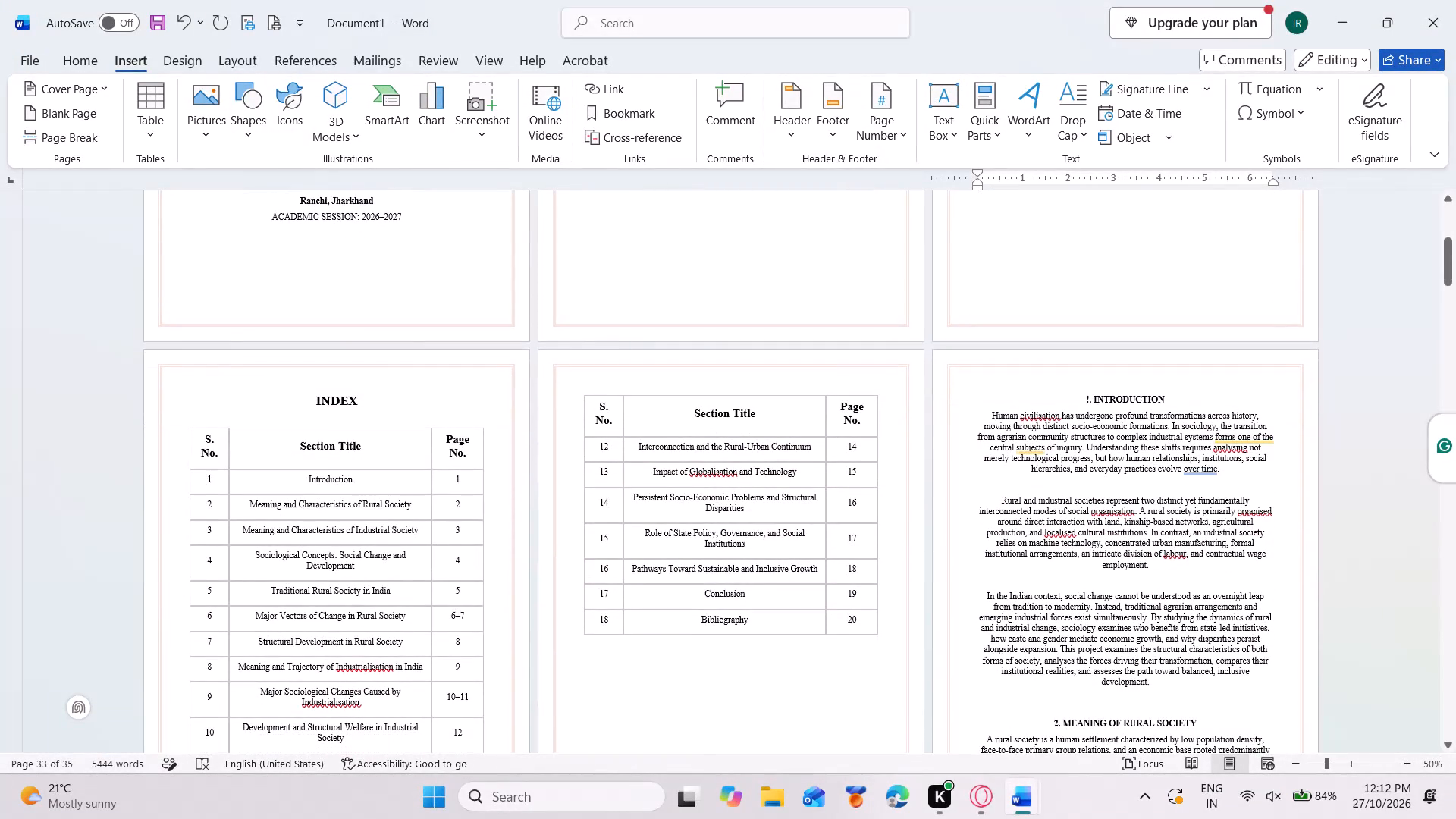
{"action": "scroll", "coordinate": [940, 564], "scroll_direction": "down", "scroll_amount": 1}
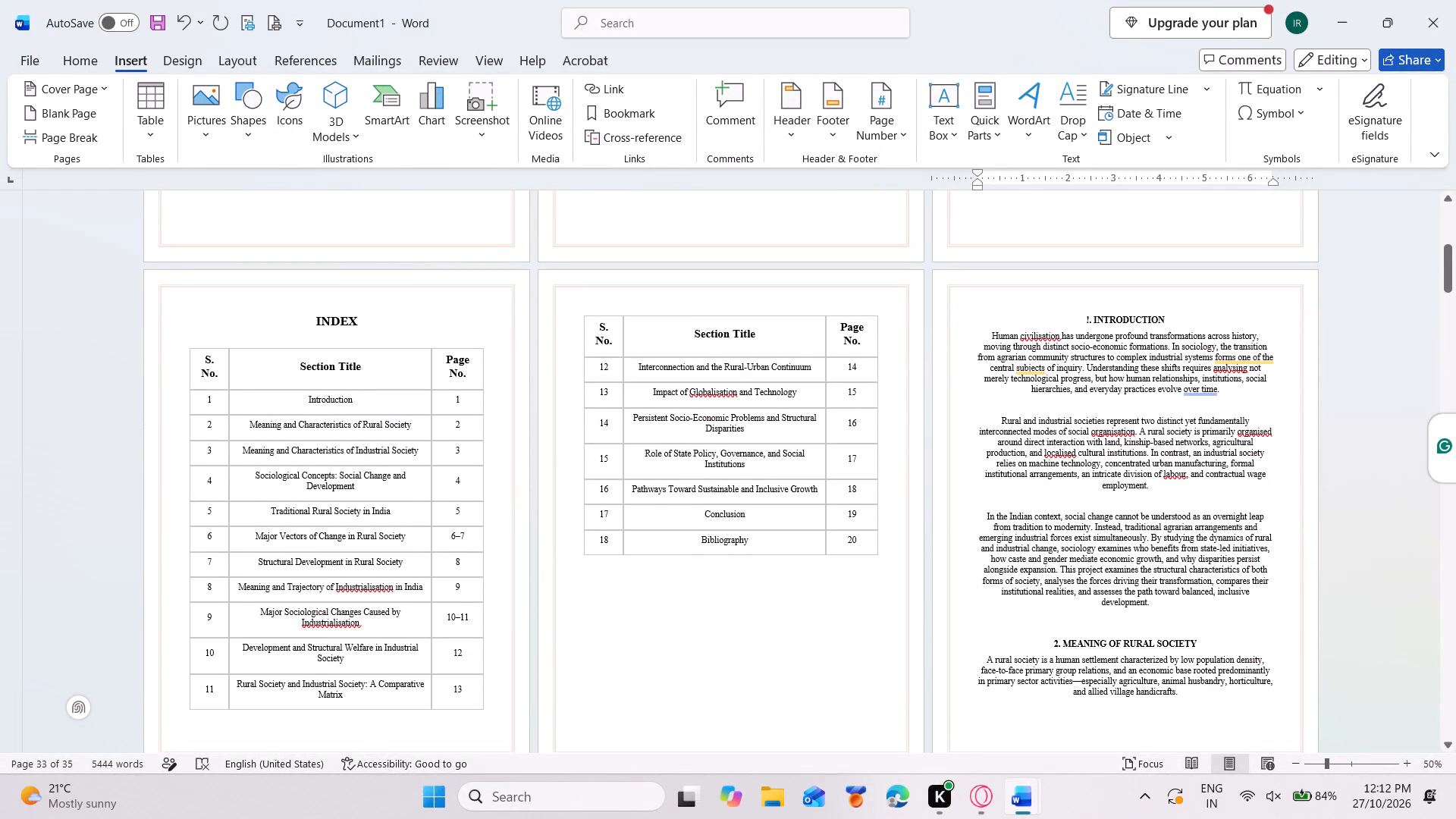
{"action": "scroll", "coordinate": [940, 564], "scroll_direction": "down", "scroll_amount": 3}
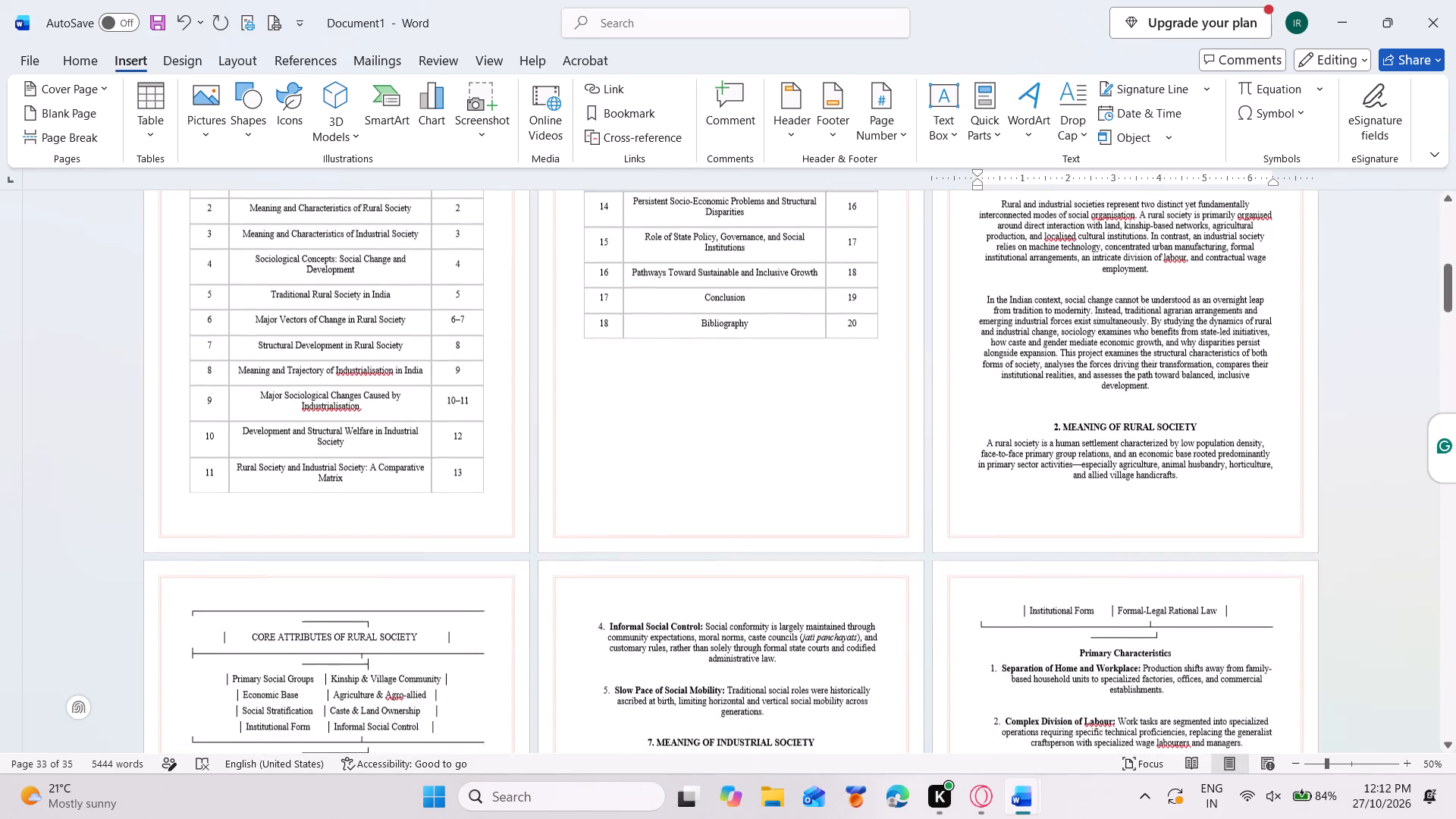
{"action": "scroll", "coordinate": [940, 564], "scroll_direction": "down", "scroll_amount": 2}
{"action": "scroll", "coordinate": [940, 564], "scroll_direction": "up", "scroll_amount": 1}
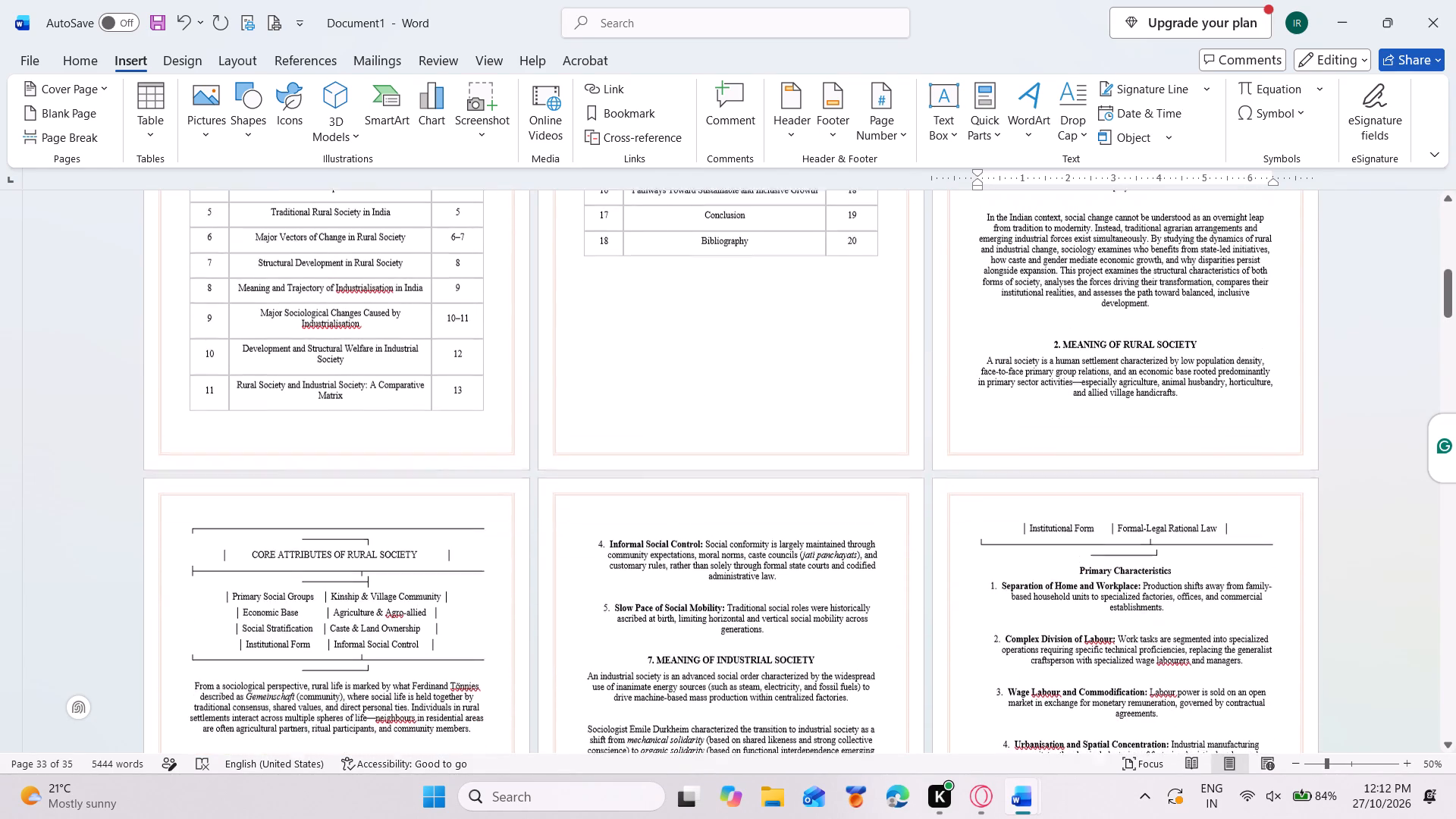
{"action": "scroll", "coordinate": [940, 564], "scroll_direction": "up", "scroll_amount": 1}
{"action": "scroll", "coordinate": [940, 564], "scroll_direction": "down", "scroll_amount": 1}
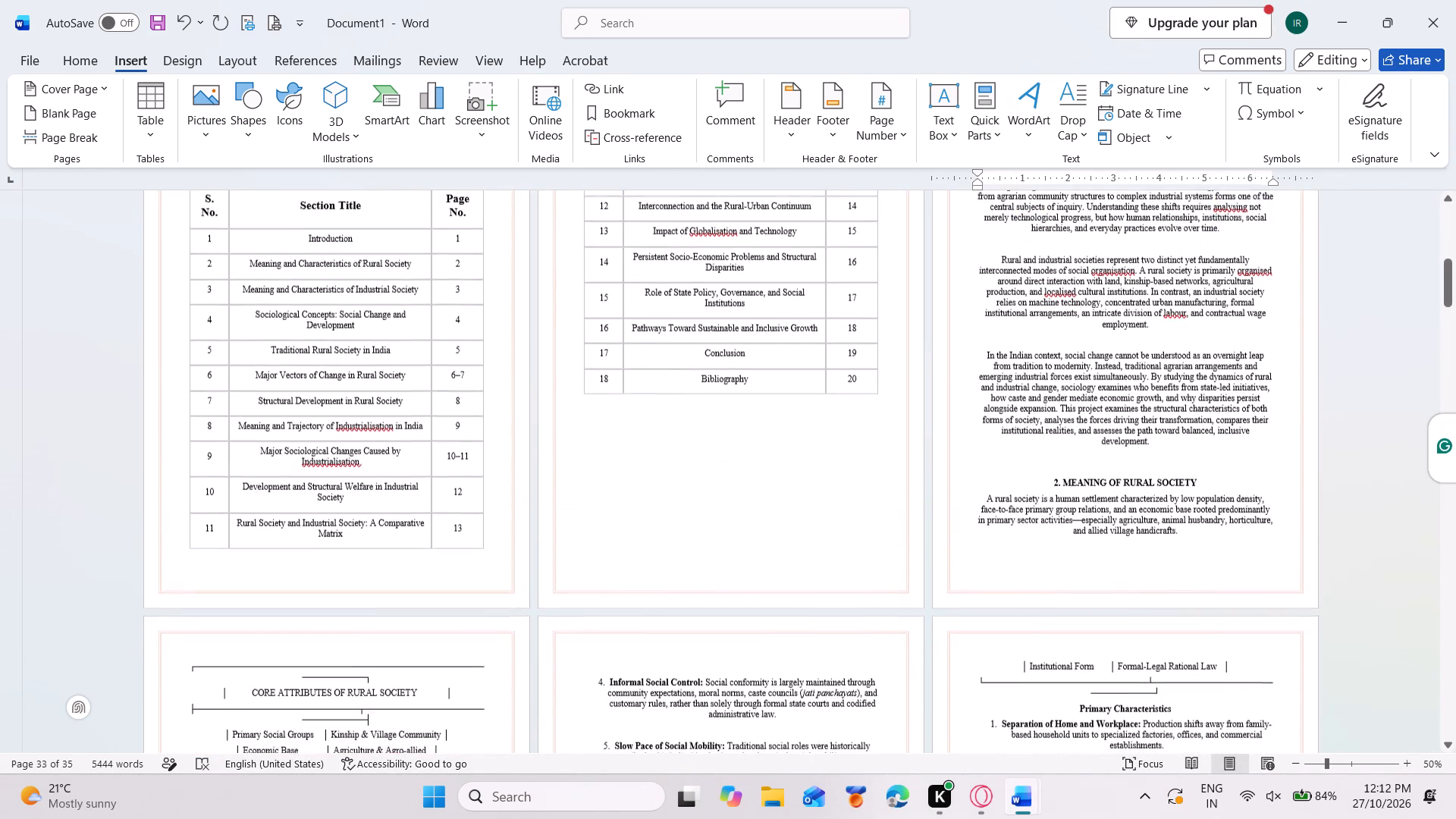
{"action": "scroll", "coordinate": [940, 564], "scroll_direction": "down", "scroll_amount": 1}
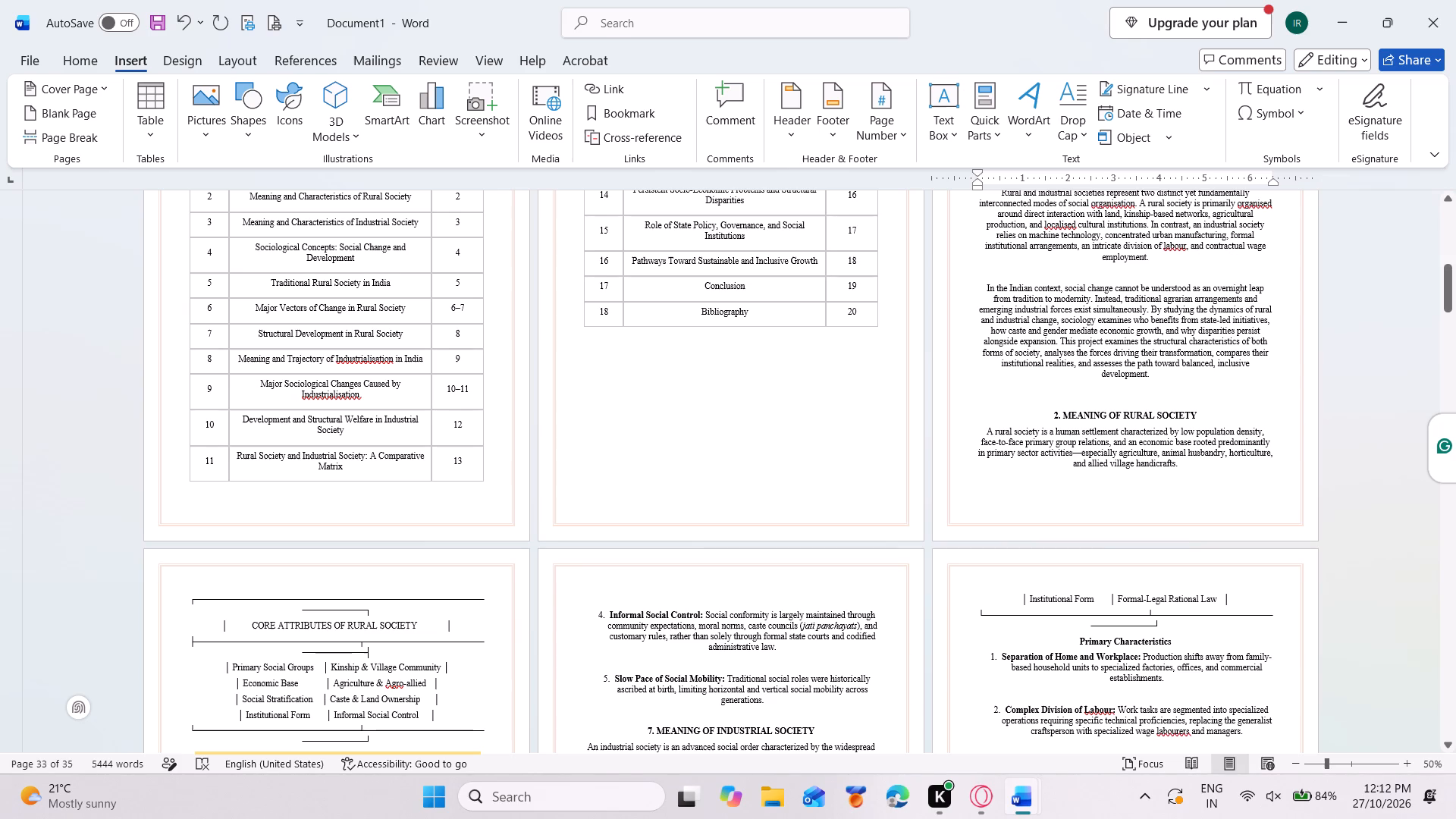
{"action": "scroll", "coordinate": [924, 550], "scroll_direction": "down", "scroll_amount": 1}
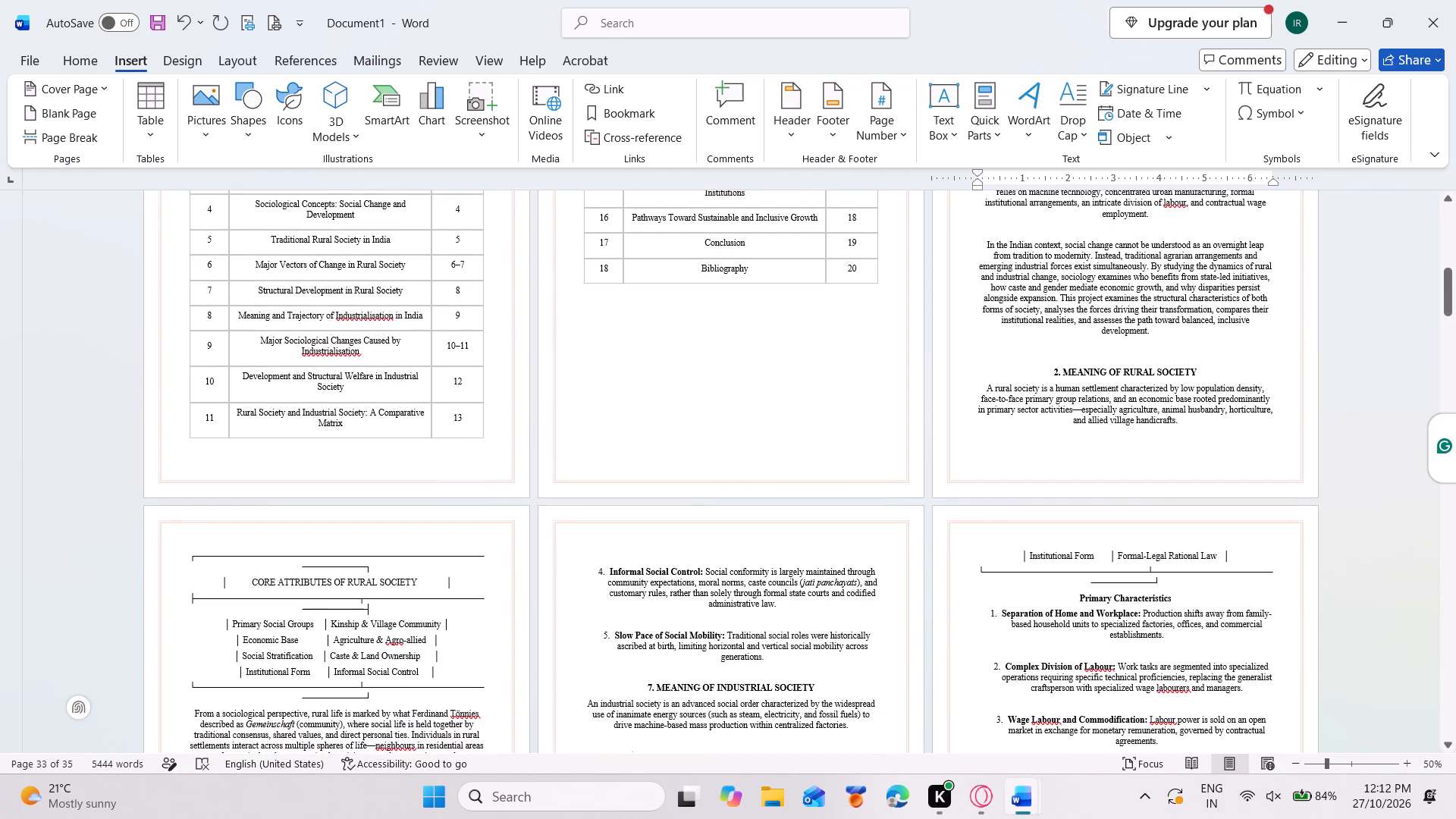
{"action": "scroll", "coordinate": [926, 550], "scroll_direction": "down", "scroll_amount": 1}
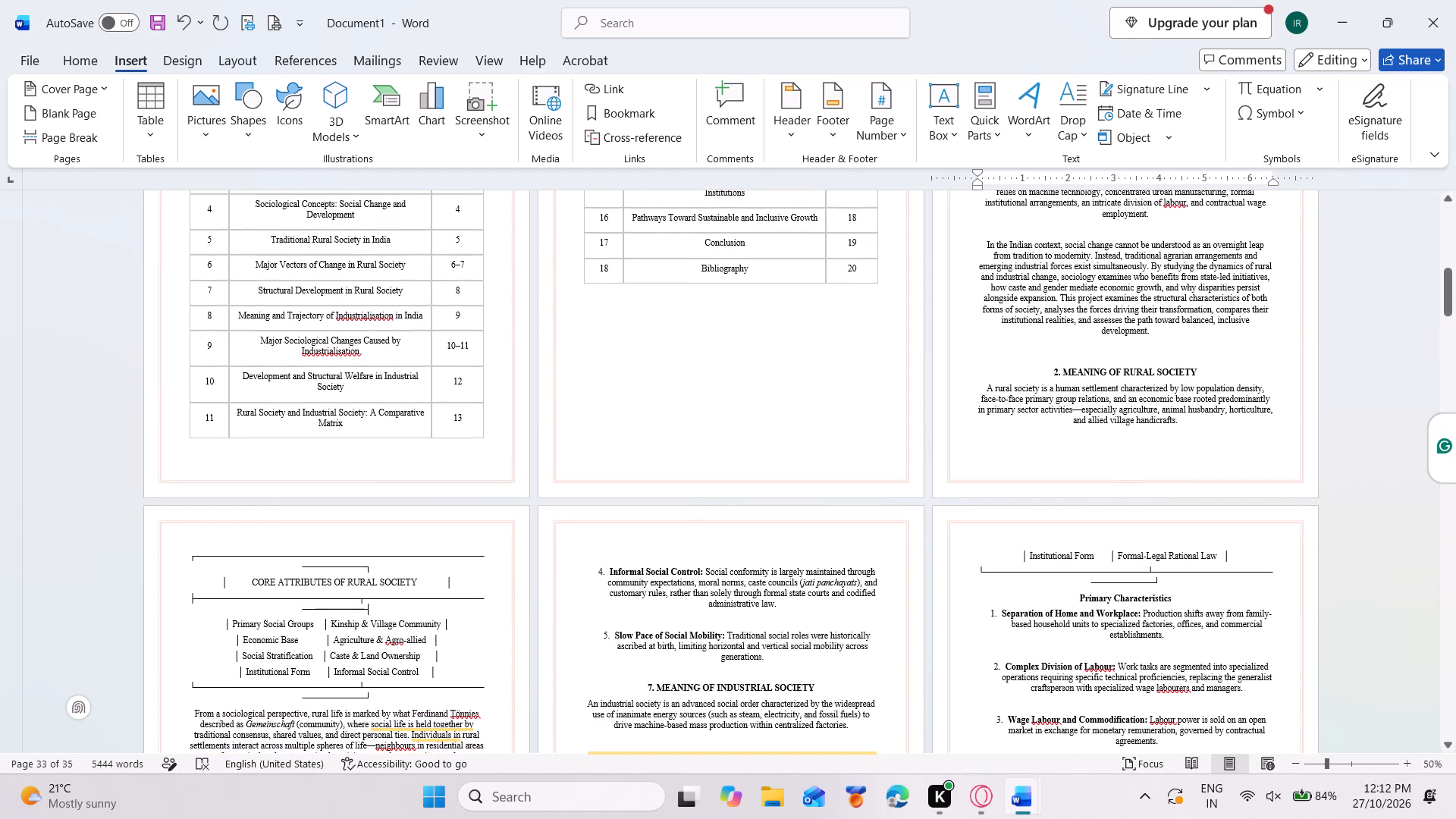
{"action": "scroll", "coordinate": [926, 550], "scroll_direction": "down", "scroll_amount": 2}
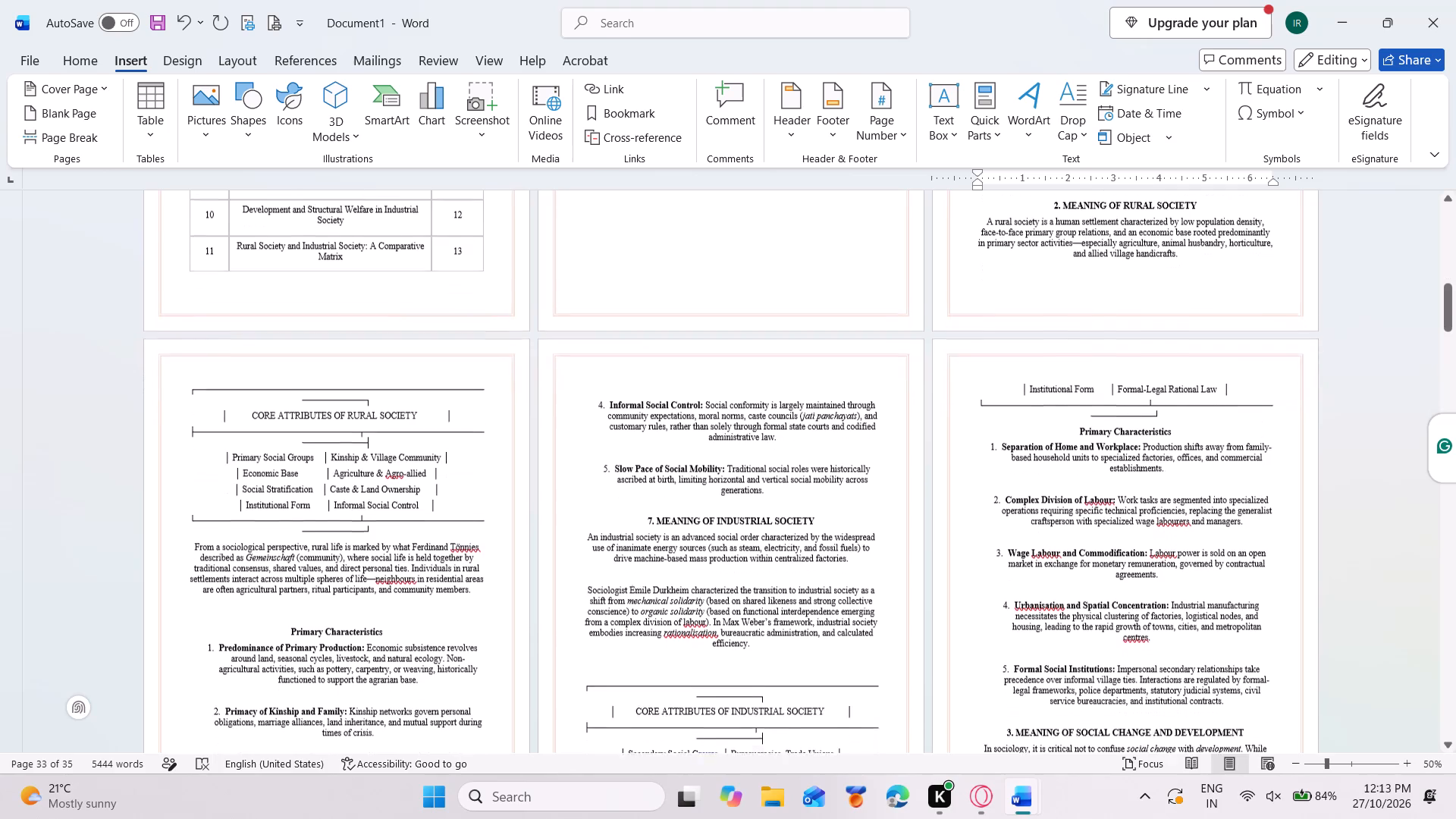
{"action": "scroll", "coordinate": [926, 550], "scroll_direction": "down", "scroll_amount": 1}
Justify the whole project body, from the INTRODUCTION heading after the index through the last bibliography entry.
{"action": "scroll", "coordinate": [926, 550], "scroll_direction": "up", "scroll_amount": 3}
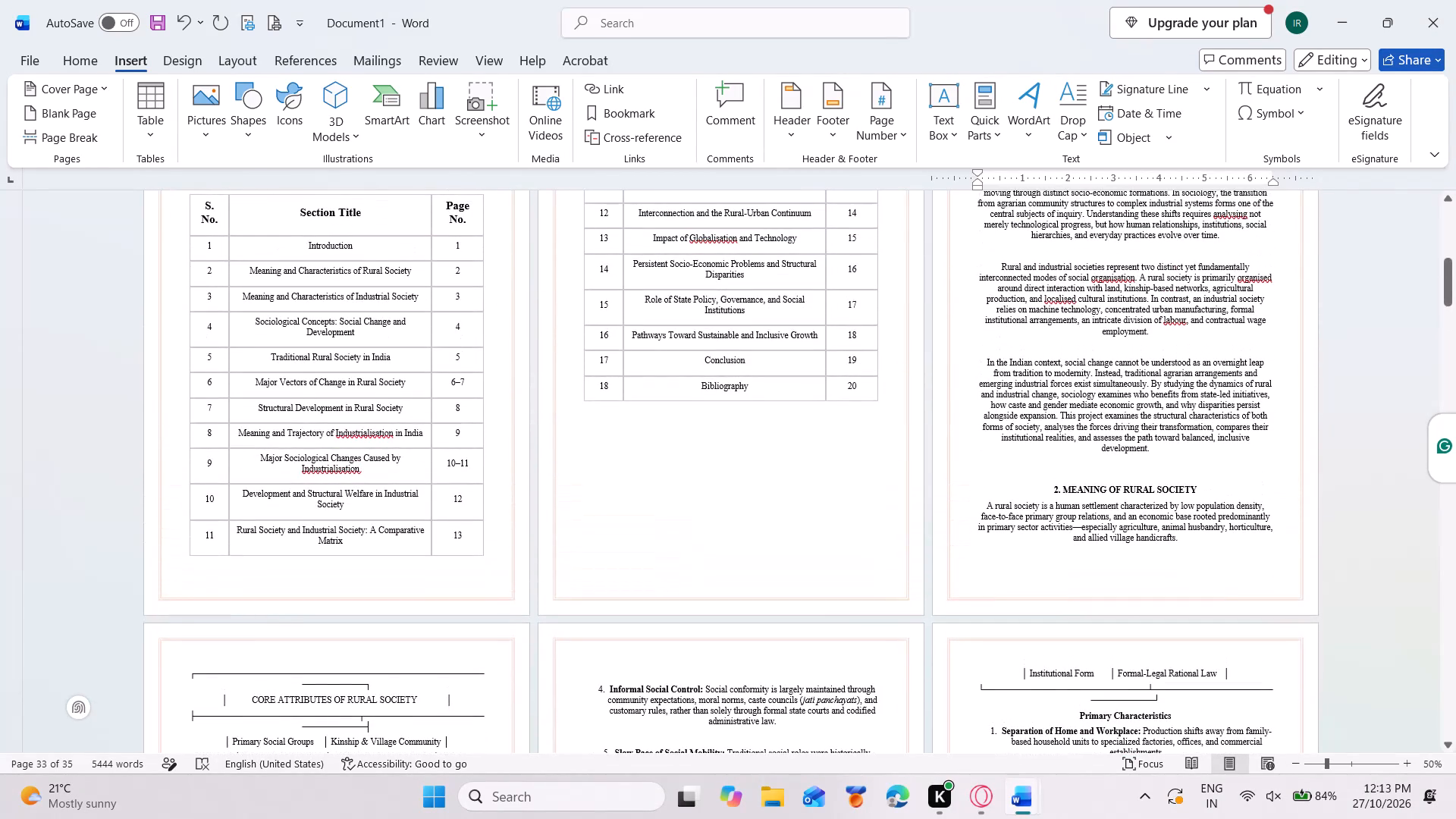
{"action": "scroll", "coordinate": [925, 560], "scroll_direction": "up", "scroll_amount": 1}
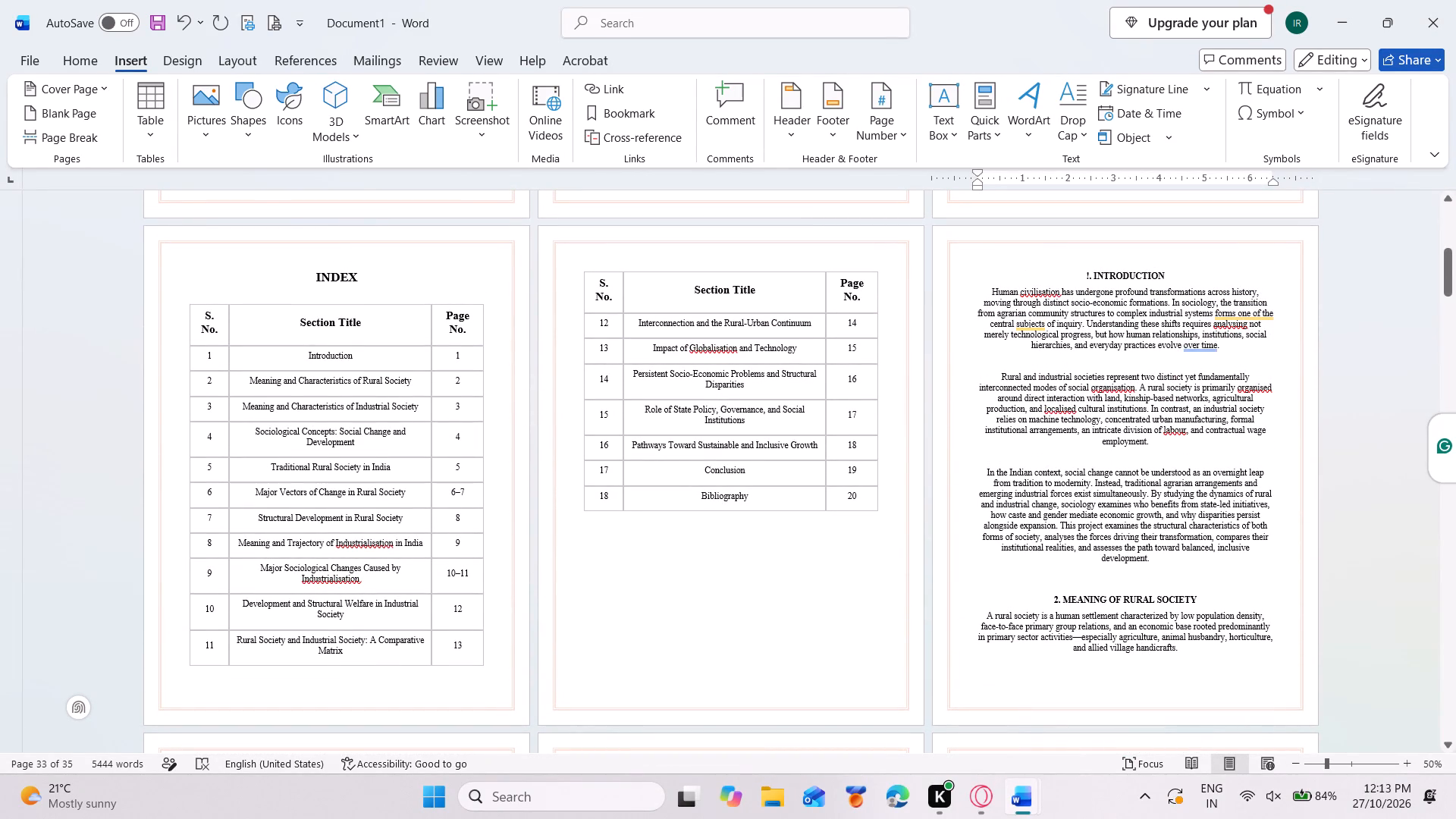
{"action": "left_click_drag", "start_coordinate": [1083, 278], "coordinate": [1124, 305]}
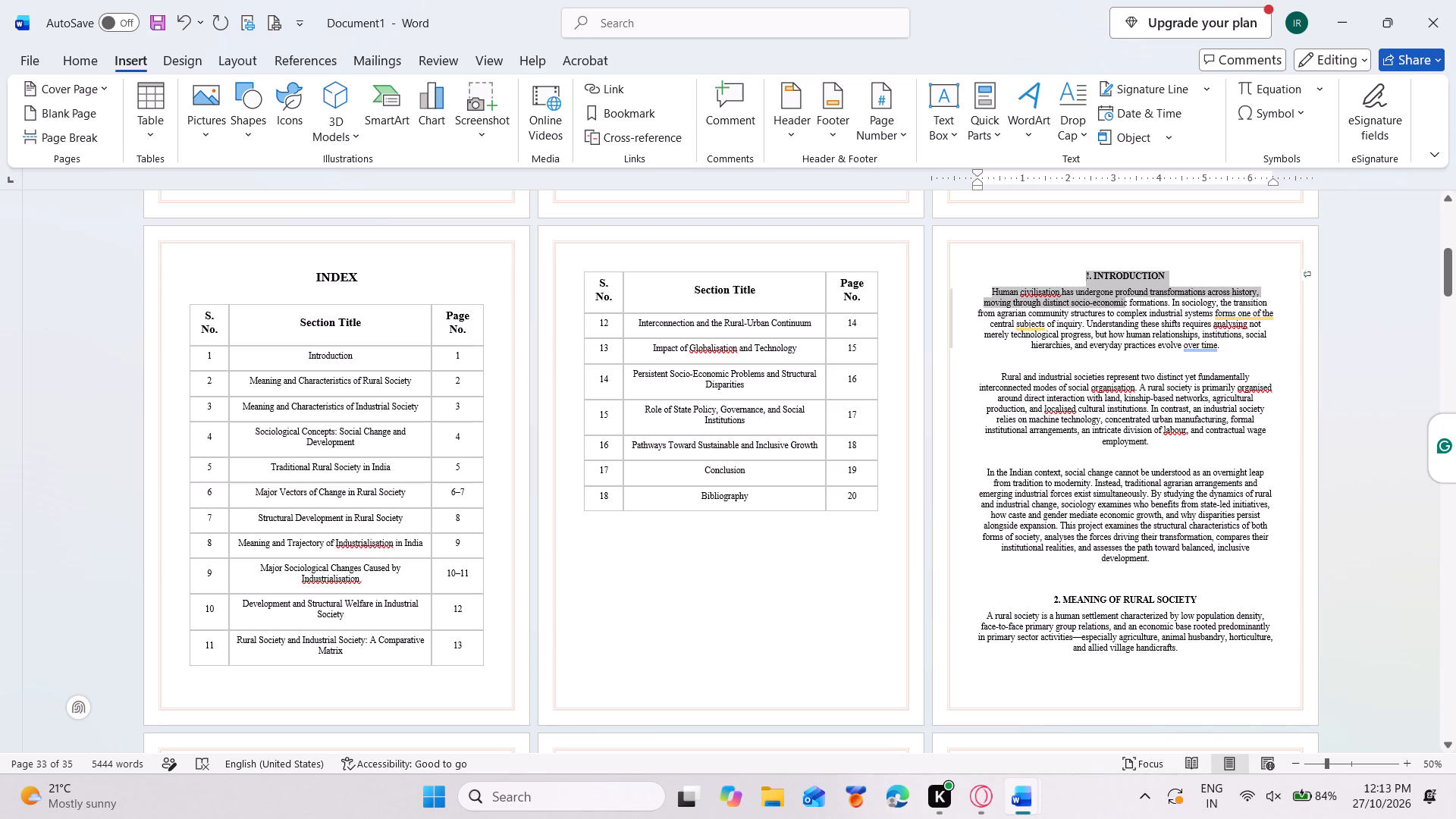
{"action": "left_click_drag", "start_coordinate": [1124, 305], "coordinate": [1129, 818]}
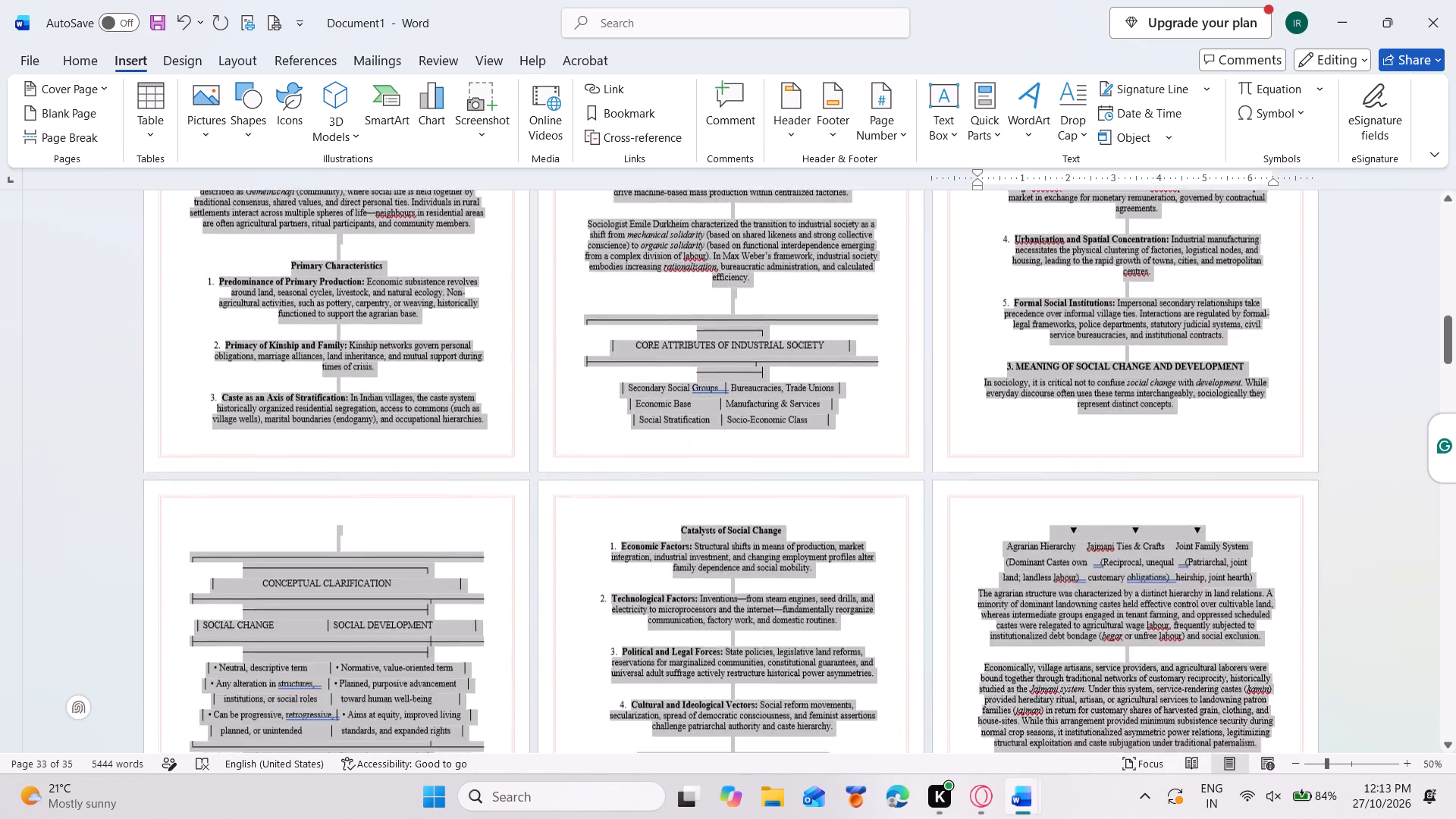
{"action": "left_click_drag", "start_coordinate": [1129, 818], "coordinate": [1122, 778]}
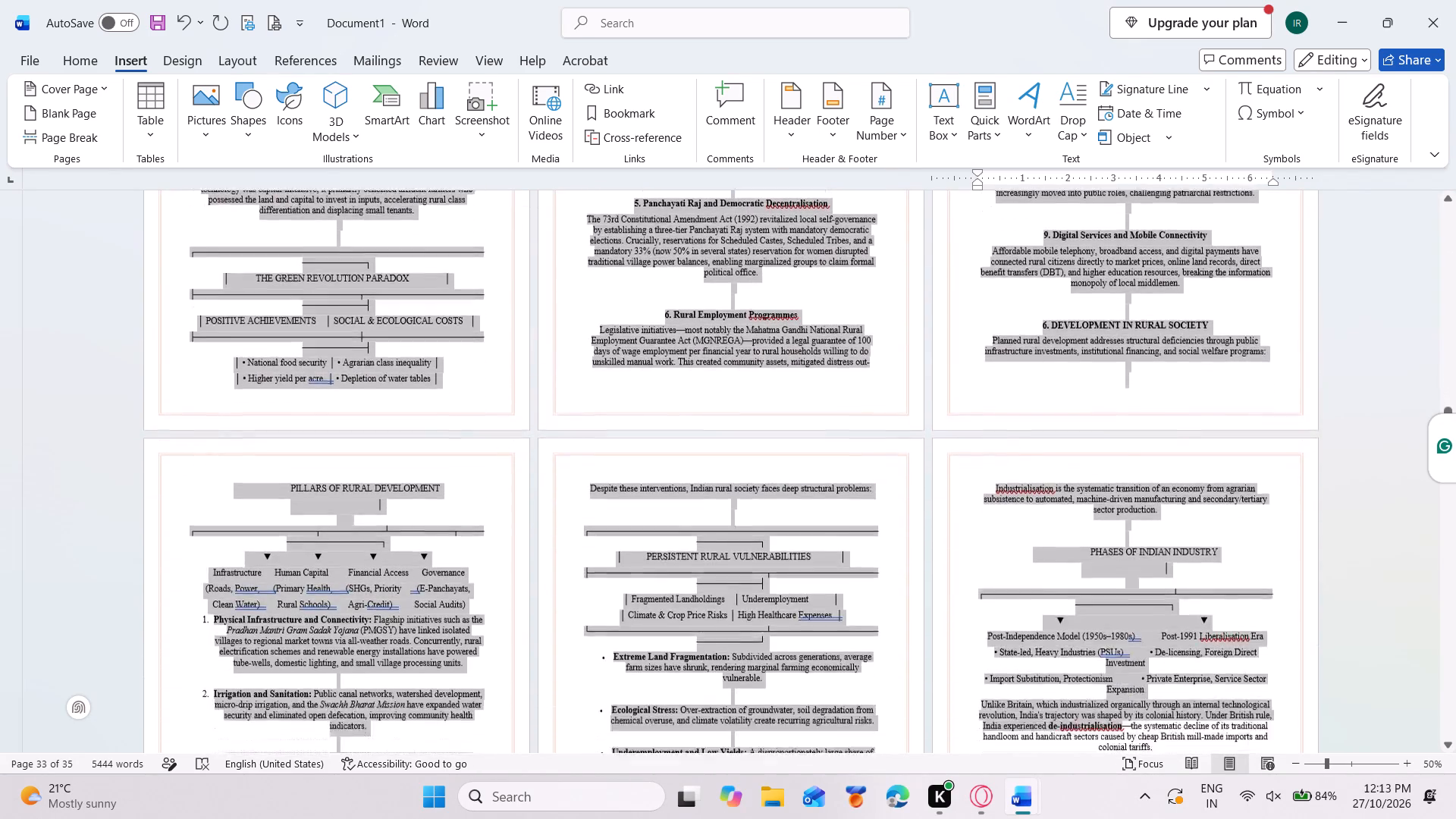
{"action": "left_click_drag", "start_coordinate": [1122, 778], "coordinate": [1112, 760]}
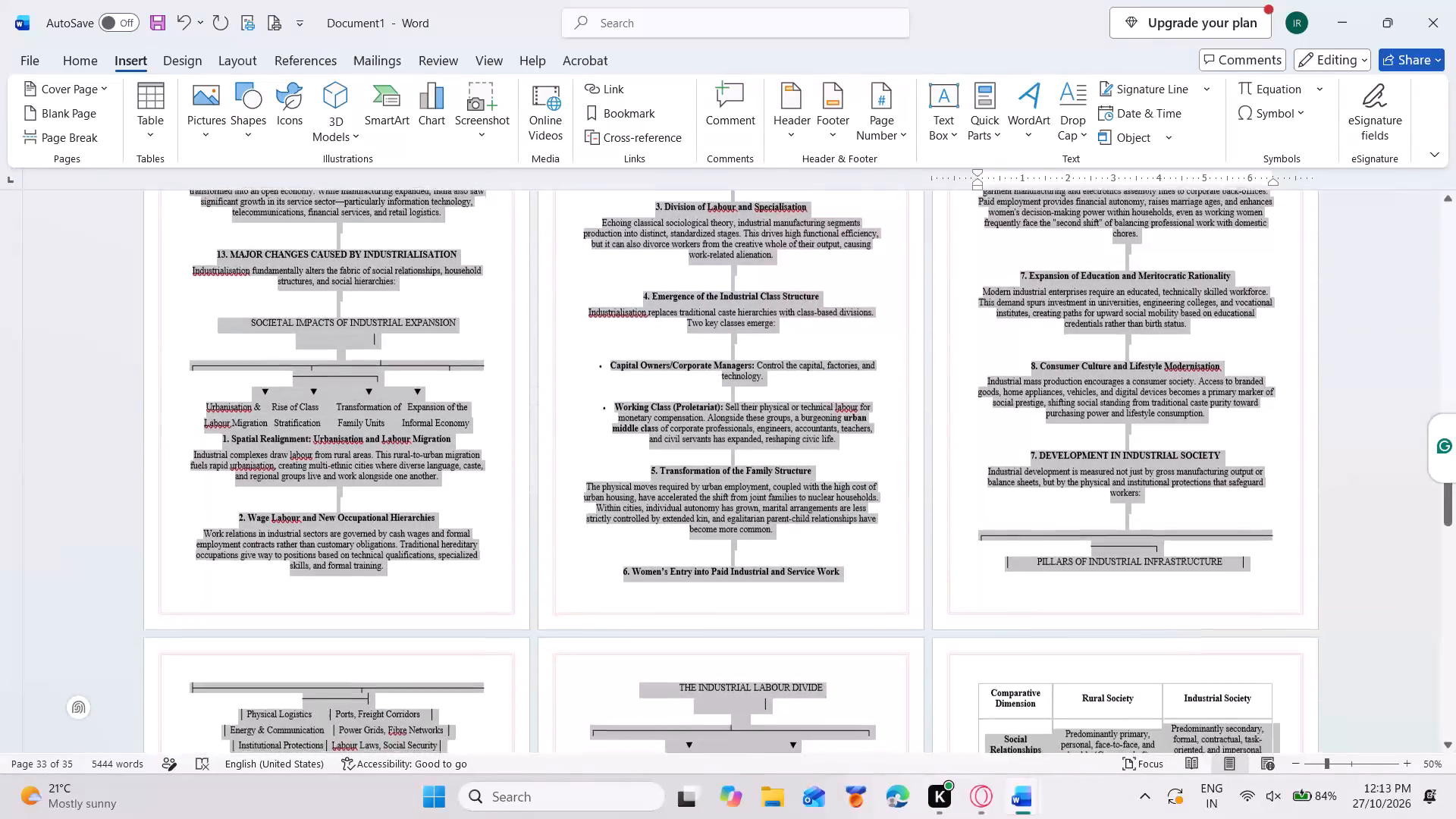
{"action": "left_click_drag", "start_coordinate": [1112, 760], "coordinate": [1092, 805]}
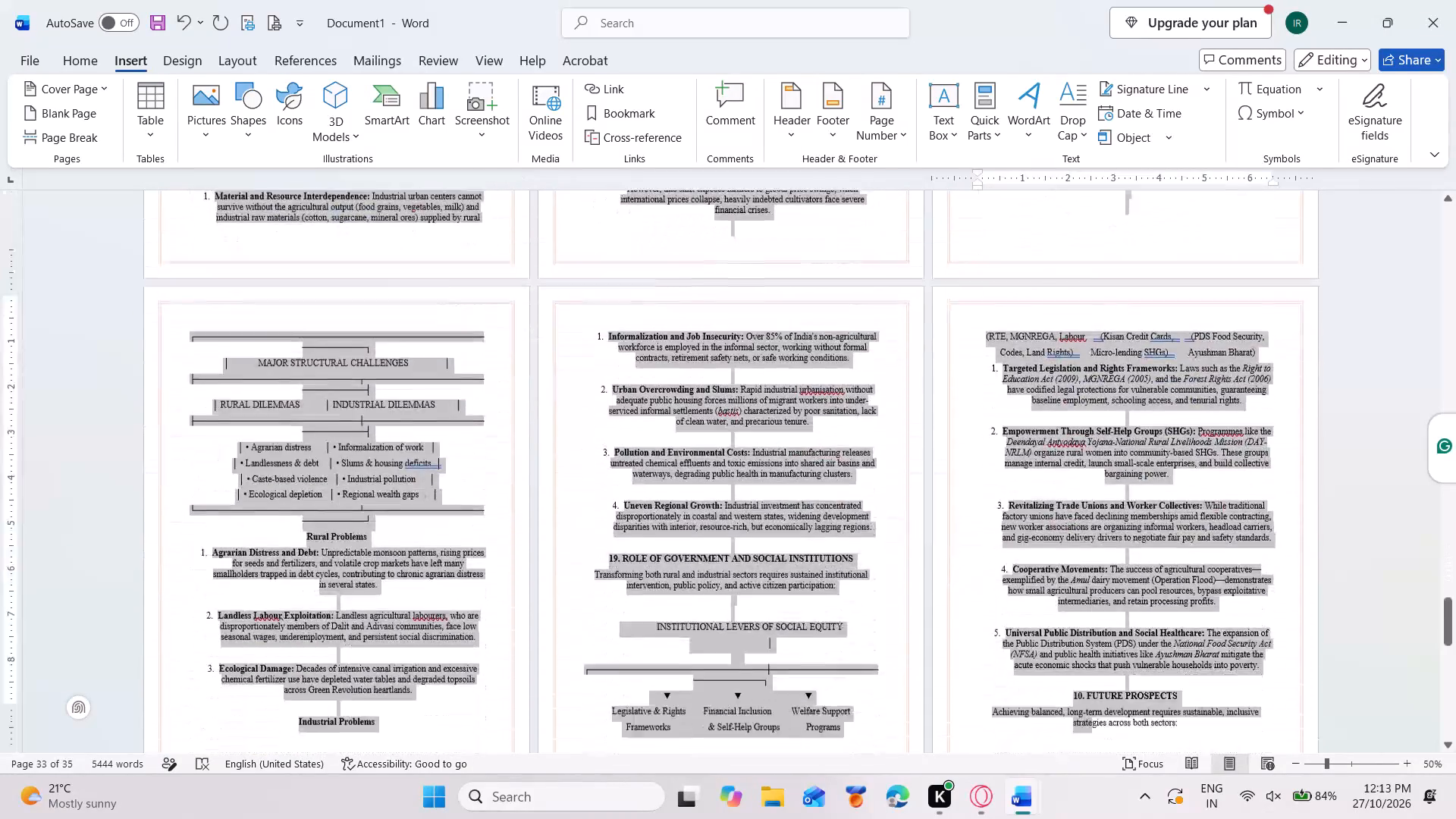
{"action": "left_click_drag", "start_coordinate": [1092, 805], "coordinate": [1044, 642]}
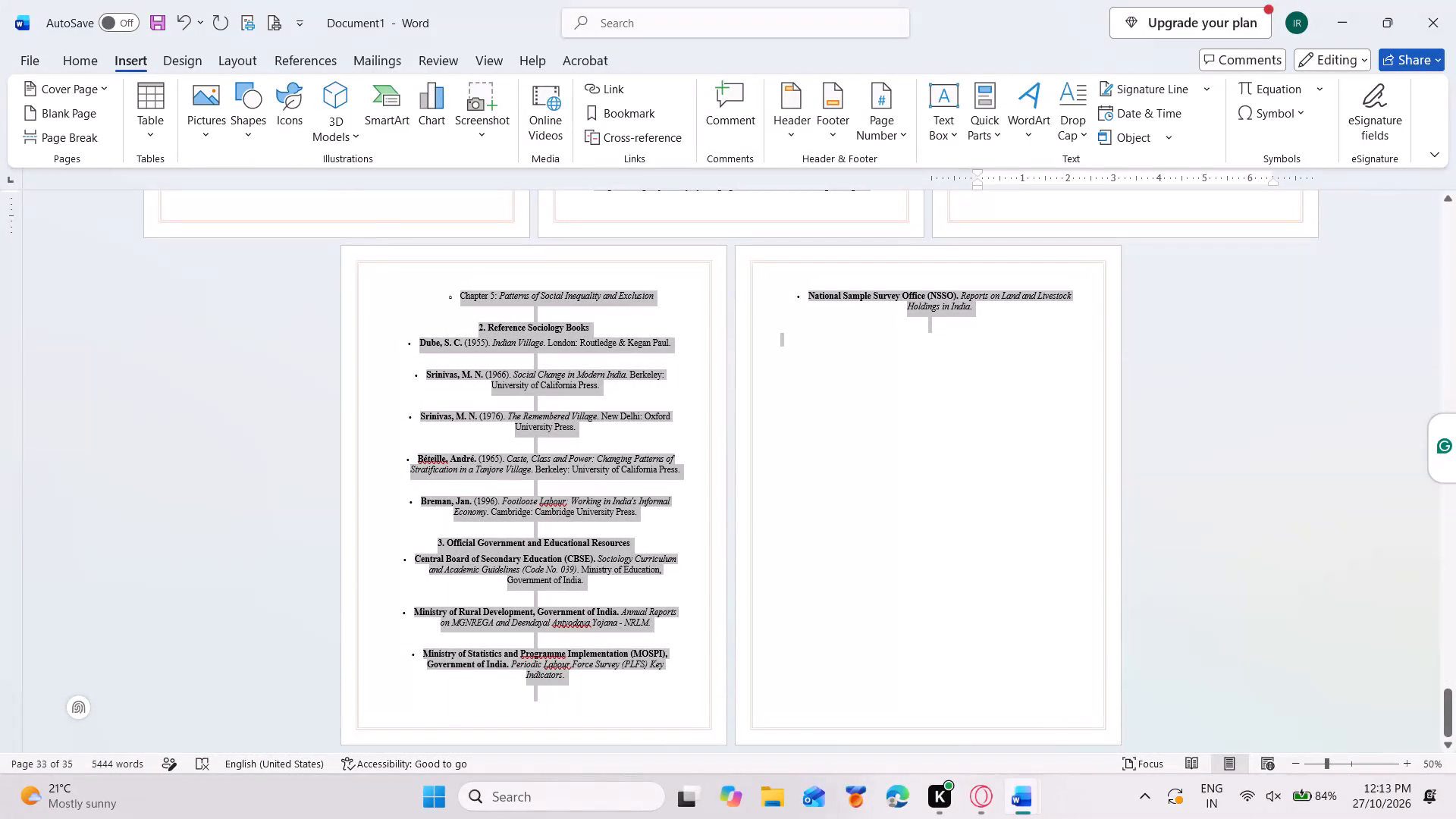
{"action": "left_click_drag", "start_coordinate": [1044, 642], "coordinate": [1012, 577]}
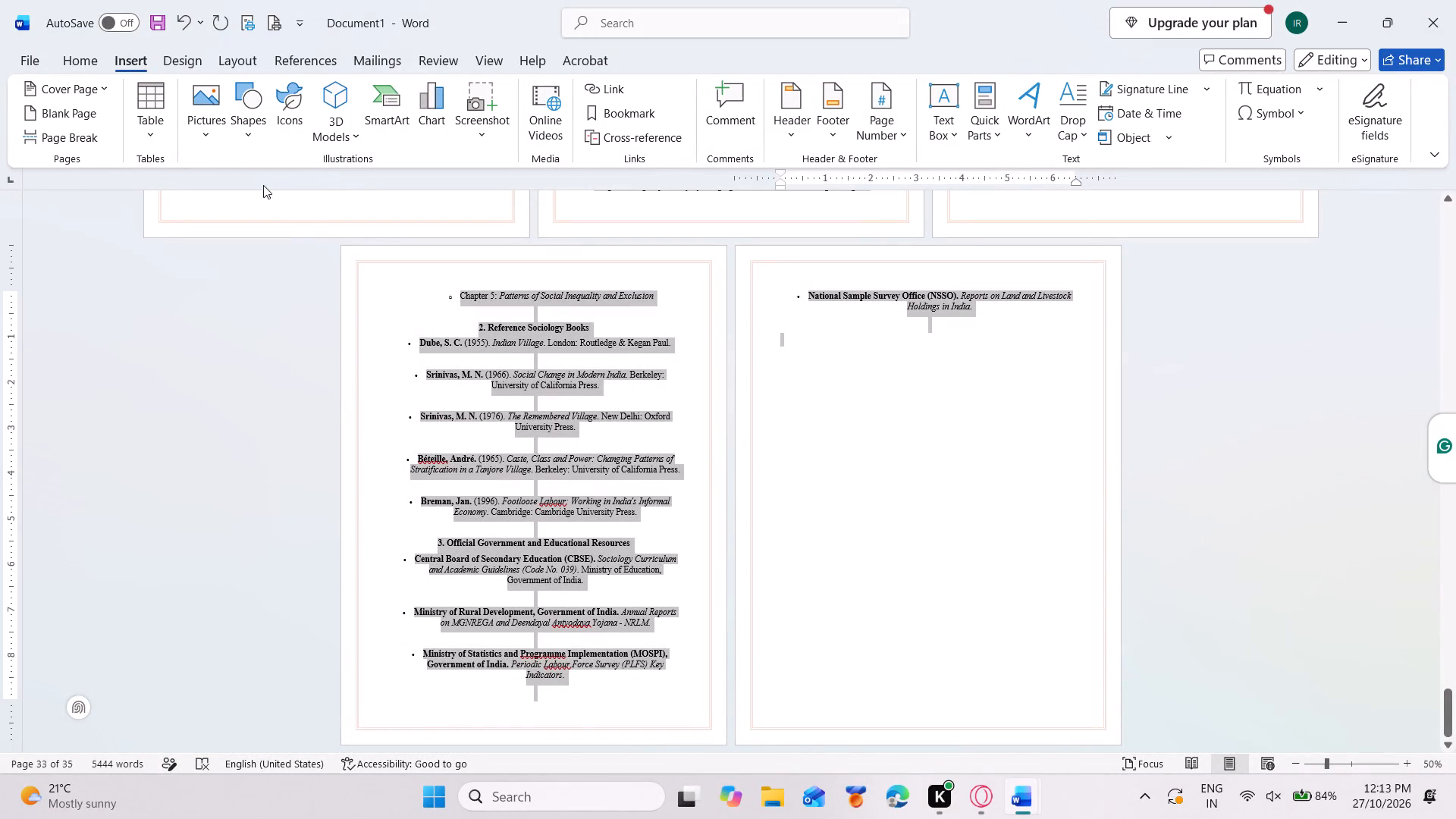
{"action": "left_click", "coordinate": [172, 66]}
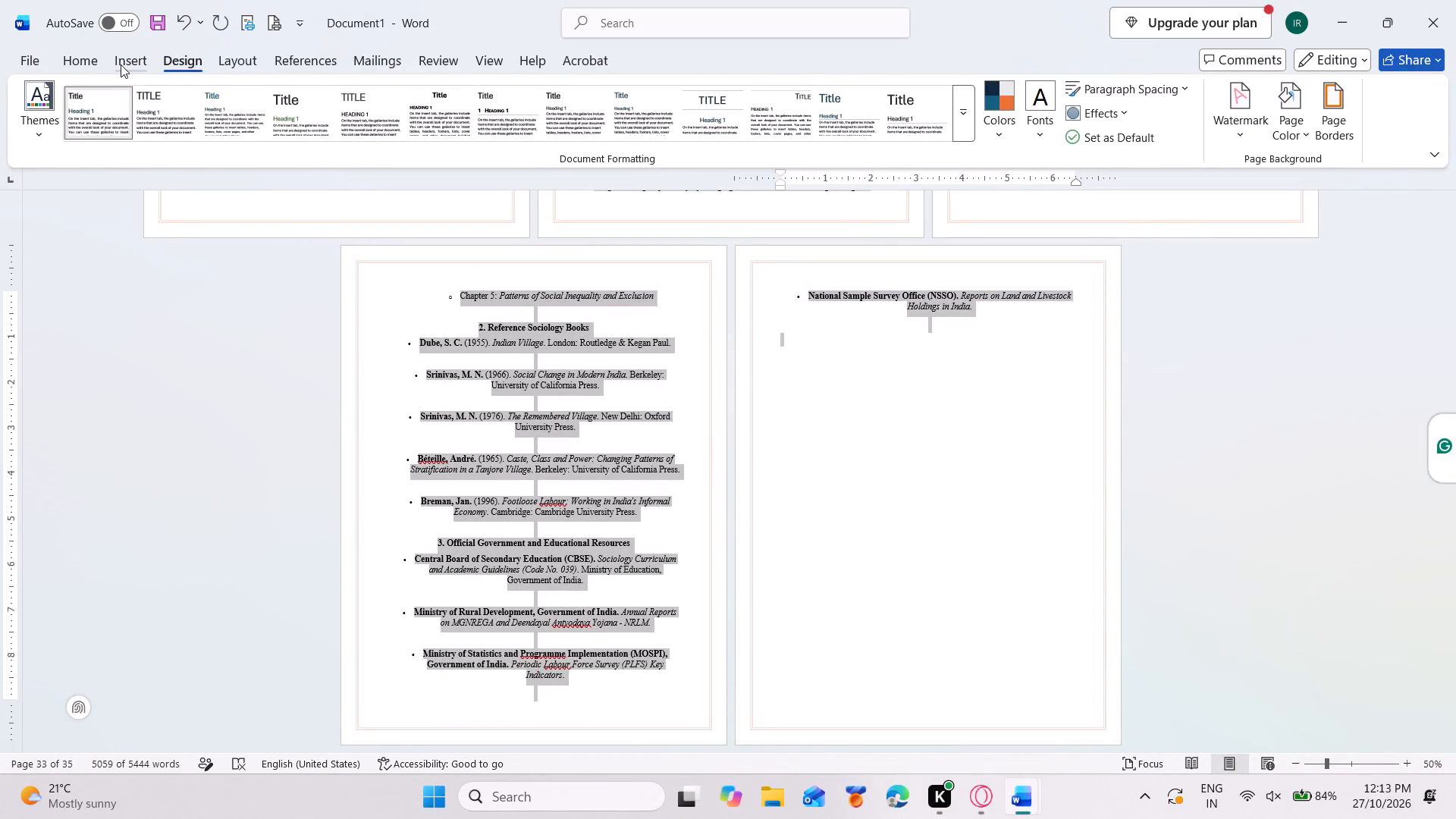
{"action": "left_click", "coordinate": [95, 63]}
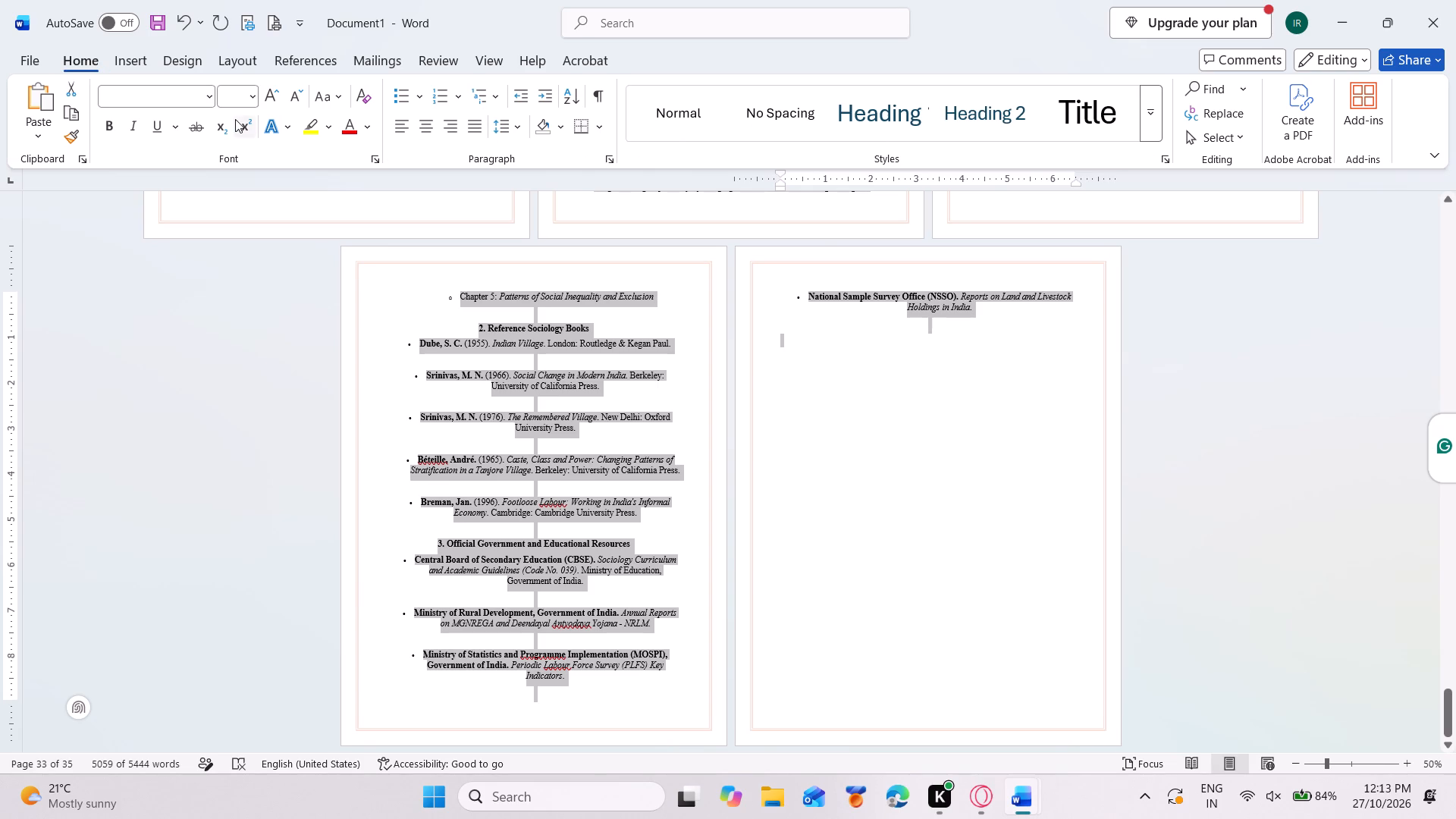
{"action": "left_click", "coordinate": [475, 126]}
{"action": "left_click", "coordinate": [1122, 390]}
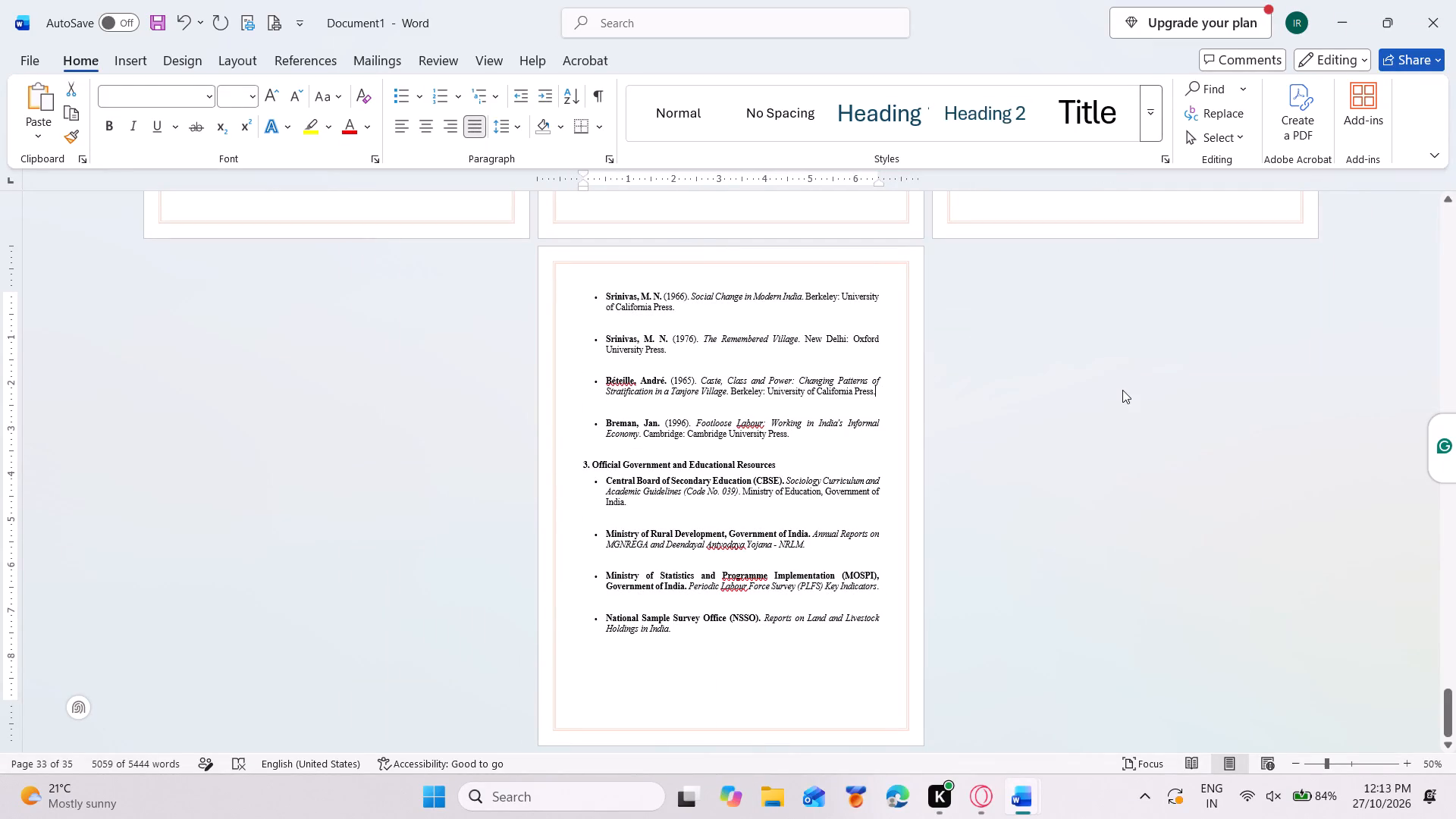
Review the justified body from the bibliography back through all the sections to the INTRODUCTION and the index table.
{"action": "scroll", "coordinate": [1122, 390], "scroll_direction": "up", "scroll_amount": 8}
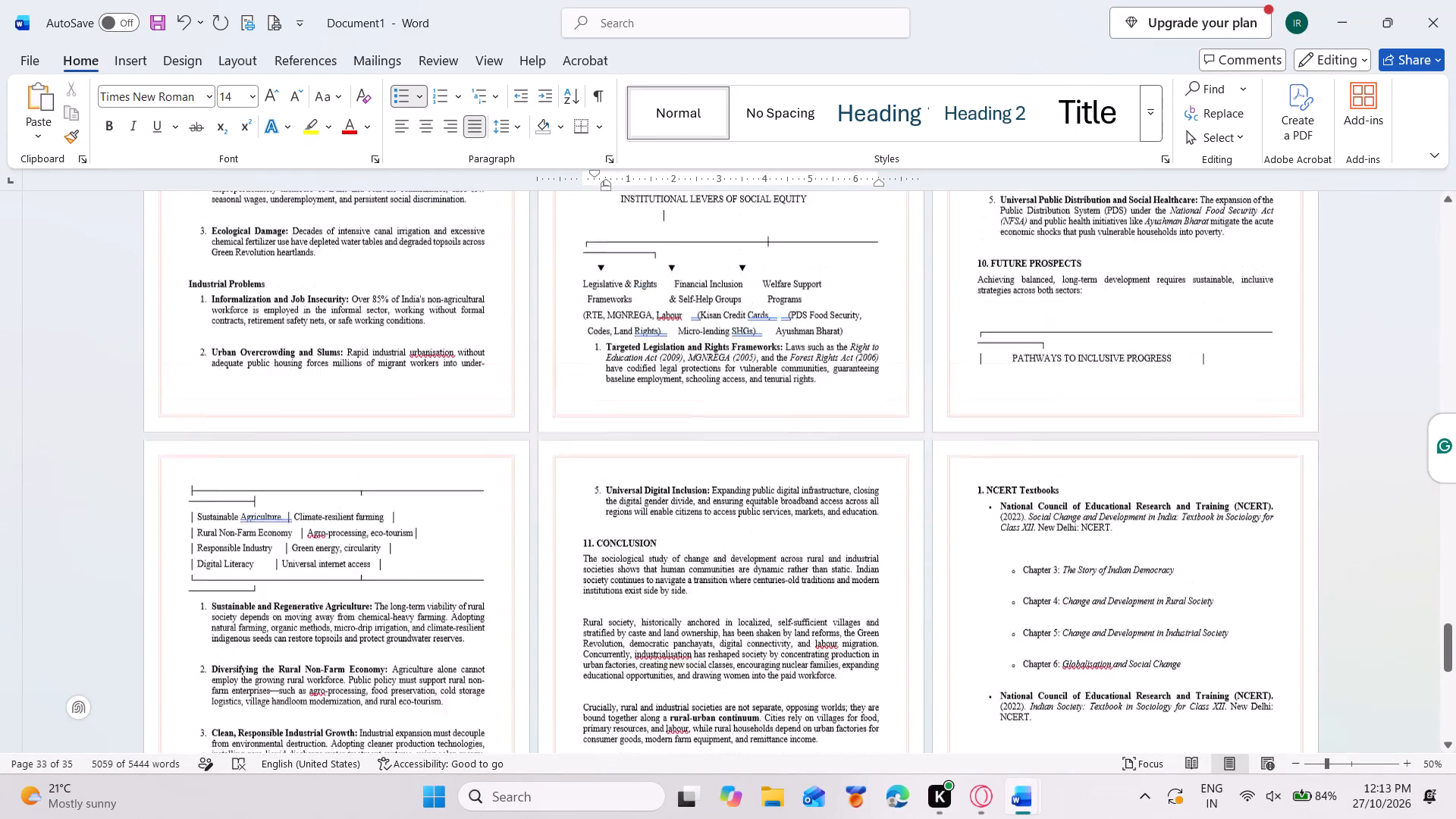
{"action": "scroll", "coordinate": [1122, 390], "scroll_direction": "up", "scroll_amount": 4}
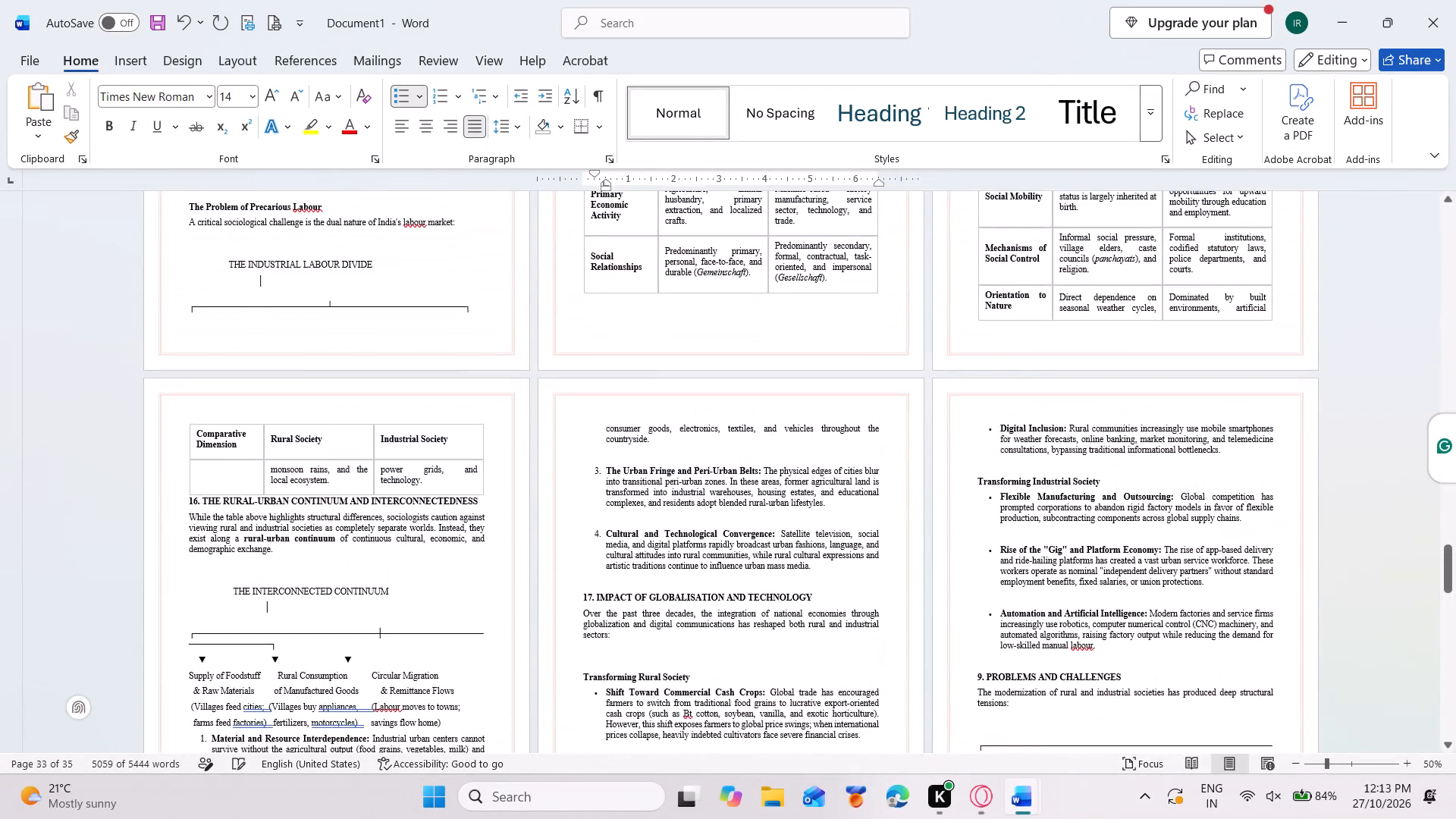
{"action": "scroll", "coordinate": [1122, 390], "scroll_direction": "up", "scroll_amount": 4}
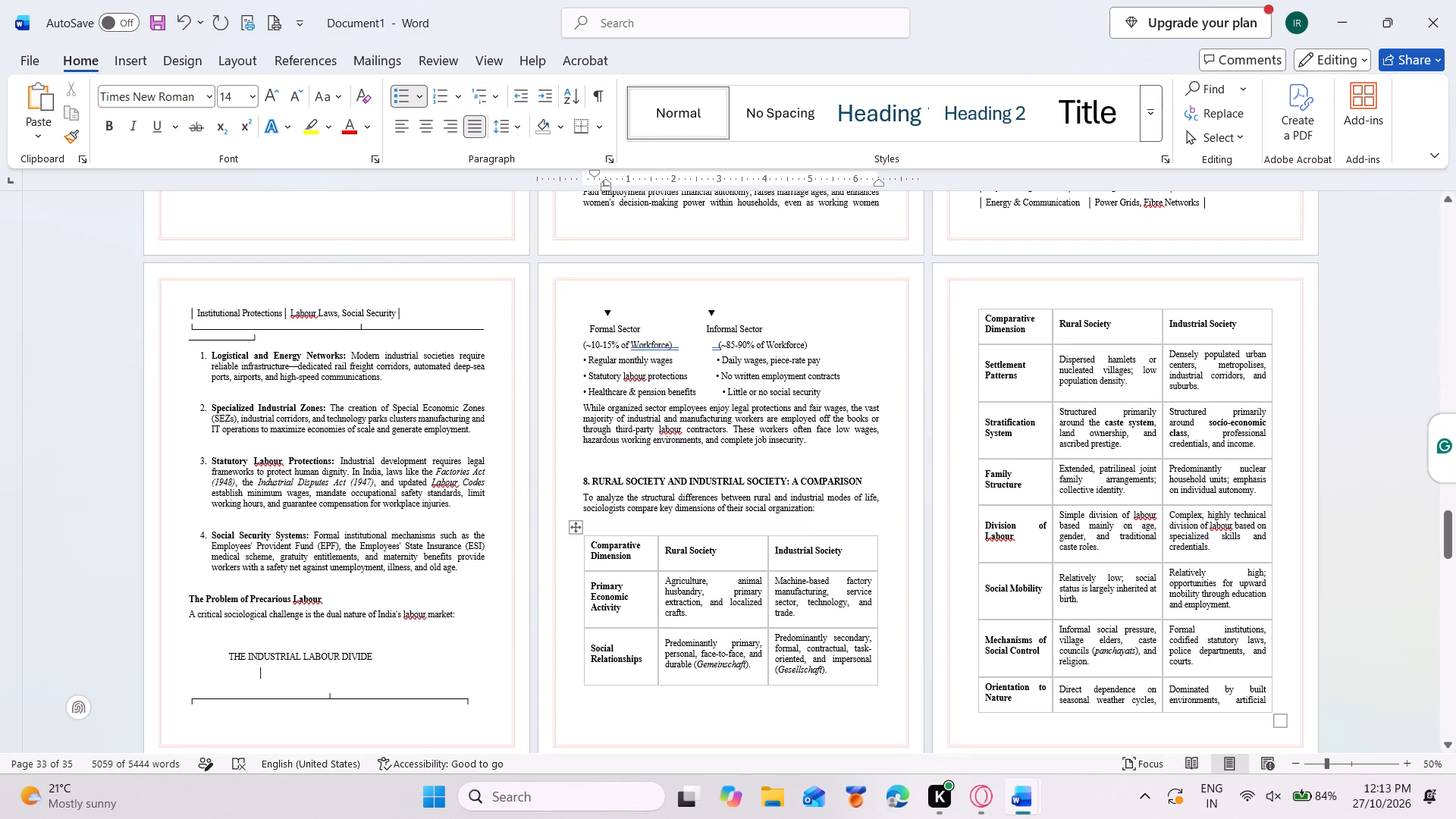
{"action": "scroll", "coordinate": [927, 370], "scroll_direction": "up", "scroll_amount": 2}
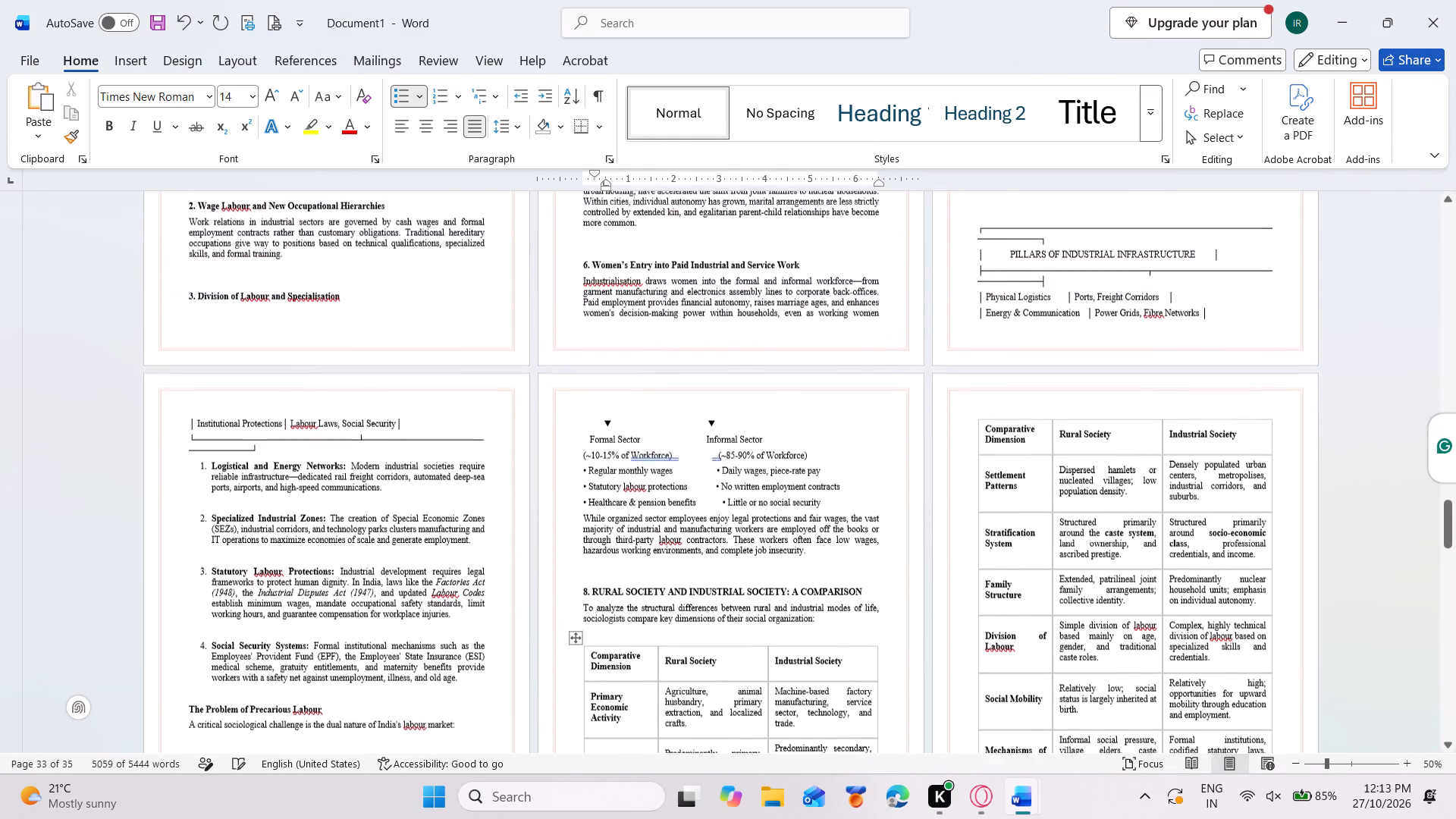
{"action": "scroll", "coordinate": [927, 370], "scroll_direction": "up", "scroll_amount": 5}
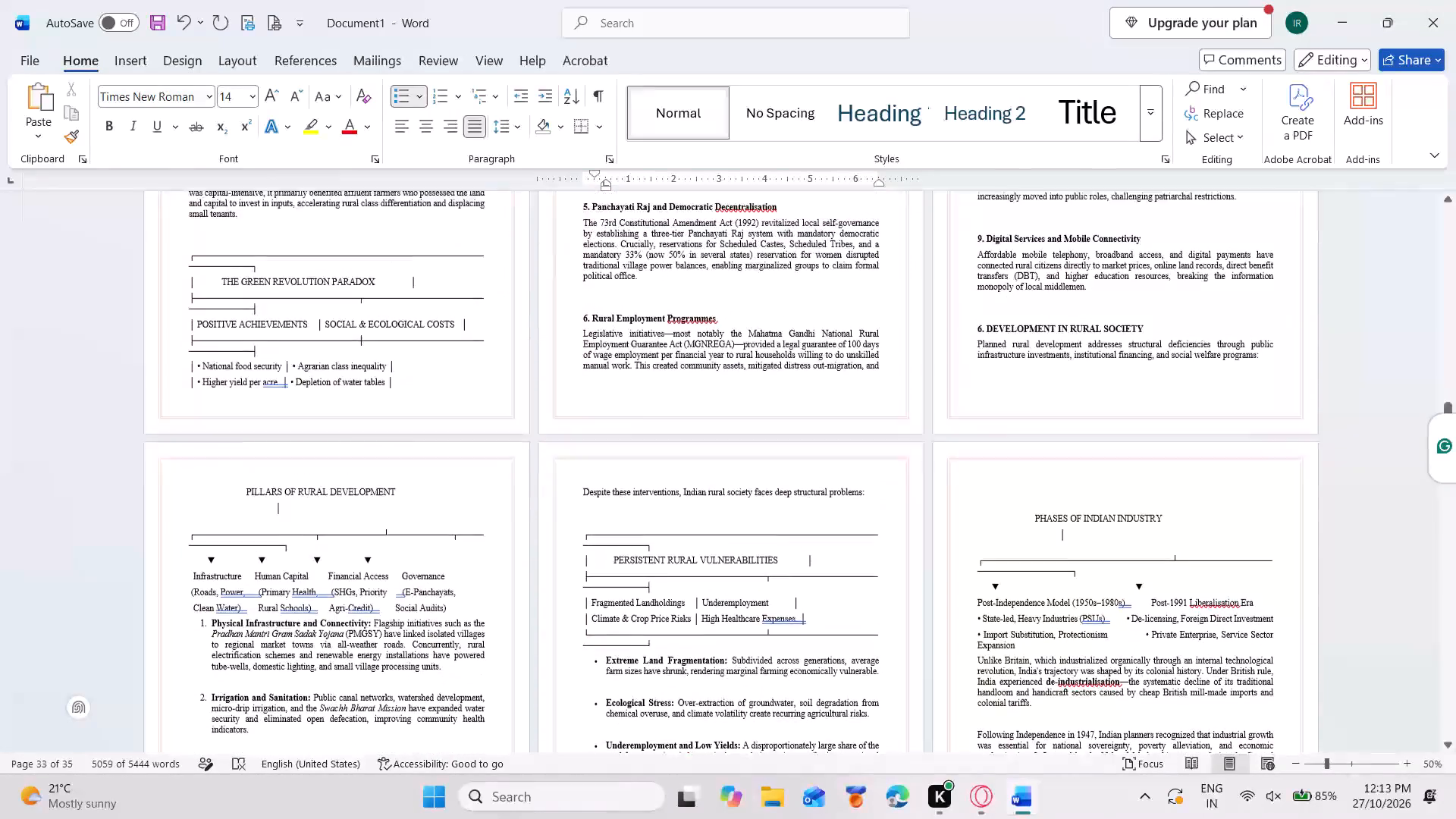
{"action": "scroll", "coordinate": [927, 370], "scroll_direction": "up", "scroll_amount": 7}
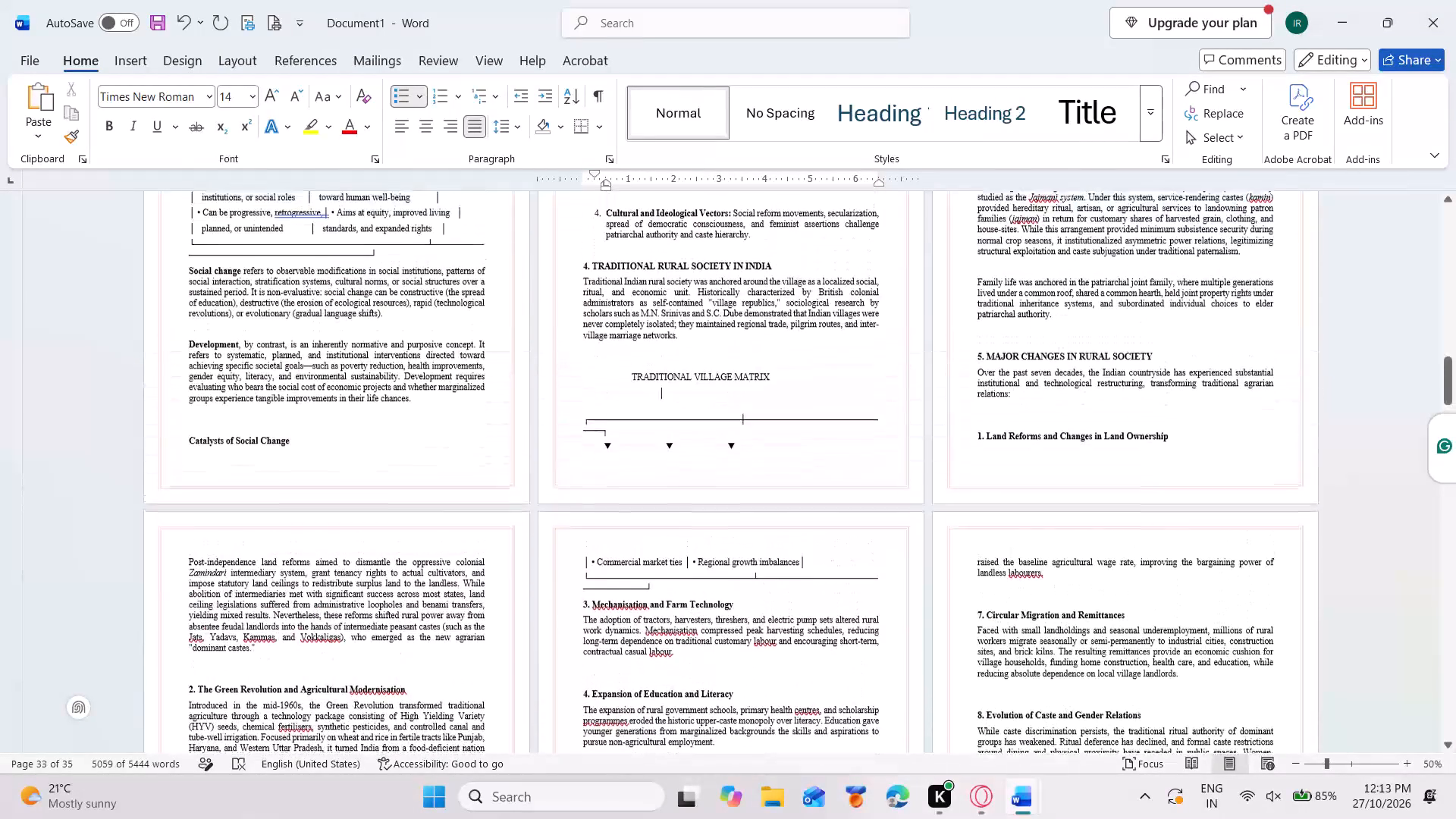
{"action": "scroll", "coordinate": [927, 370], "scroll_direction": "up", "scroll_amount": 6}
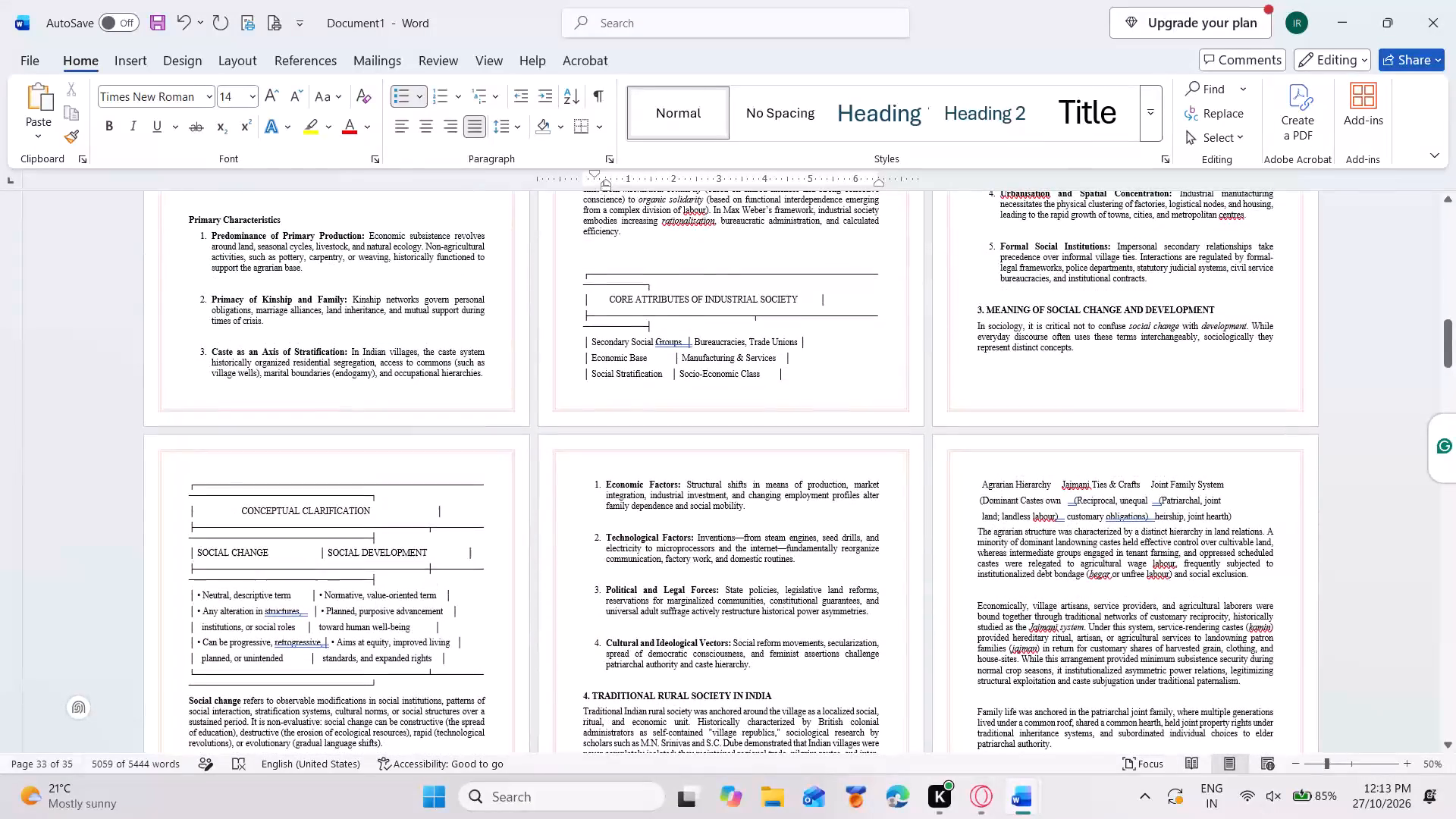
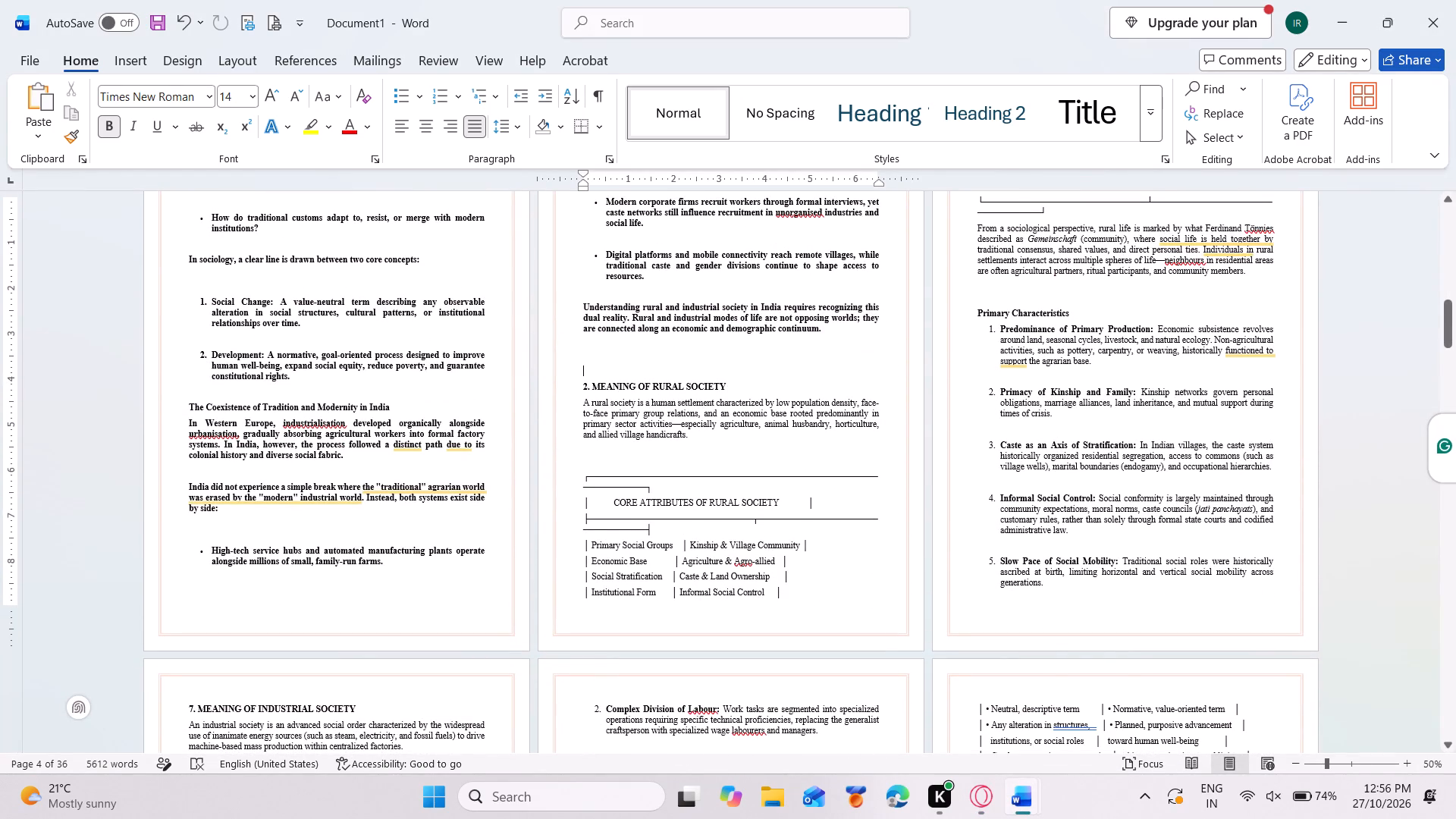
{"action": "left_click_drag", "start_coordinate": [584, 369], "coordinate": [717, 287]}
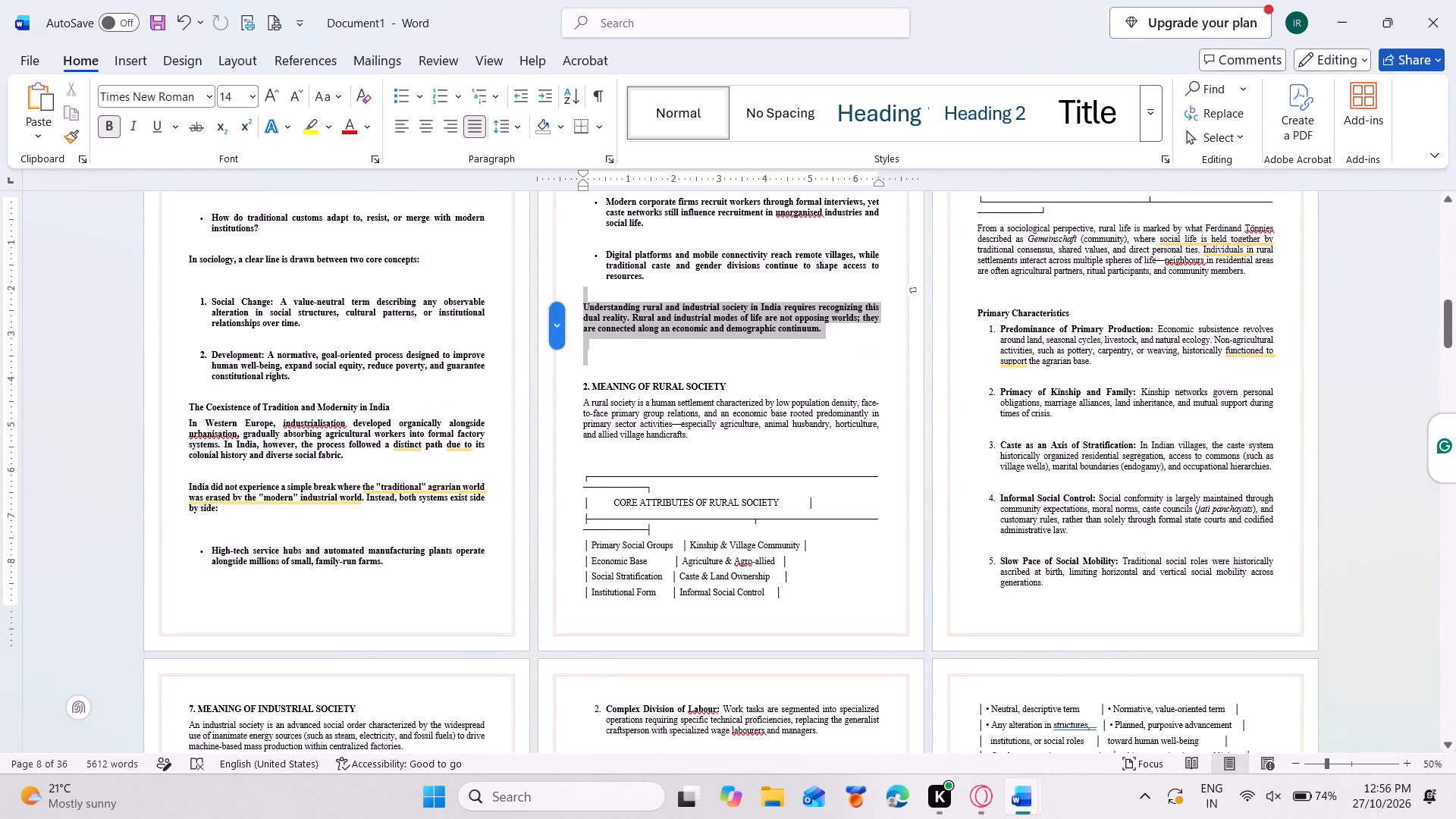
{"action": "left_click_drag", "start_coordinate": [717, 287], "coordinate": [938, 236]}
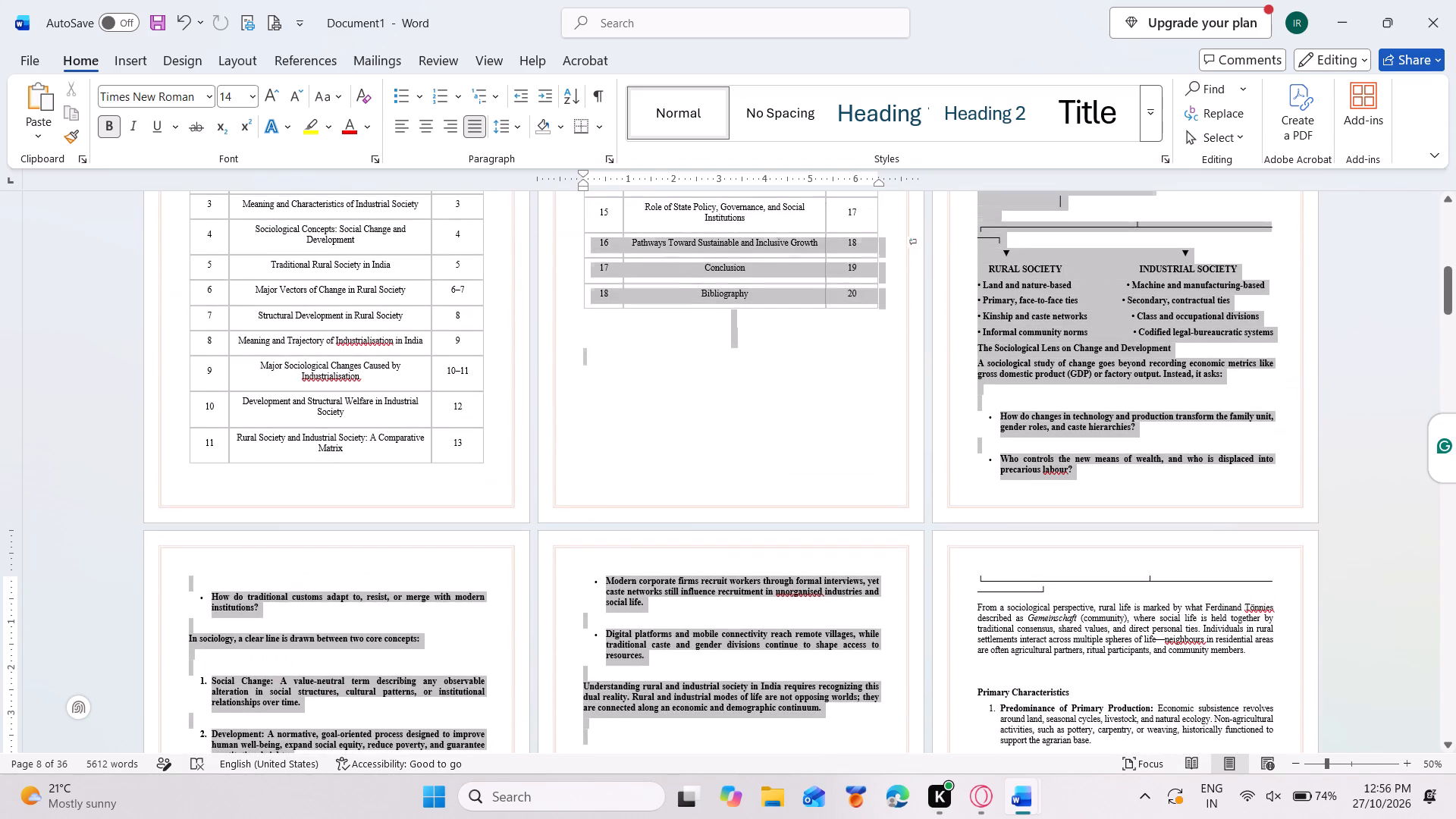
{"action": "left_click_drag", "start_coordinate": [938, 236], "coordinate": [960, 156]}
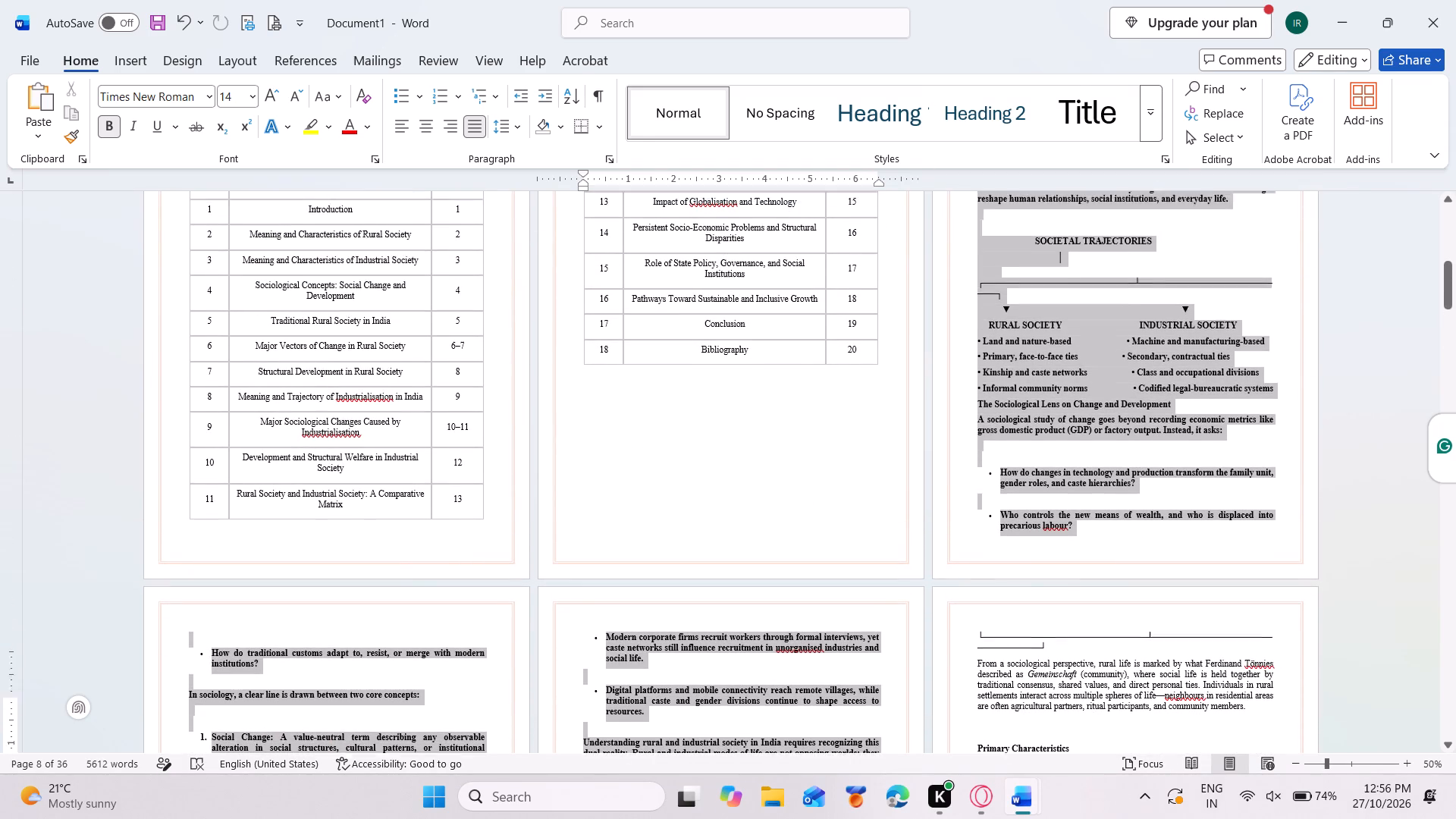
{"action": "left_click_drag", "start_coordinate": [960, 156], "coordinate": [974, 324]}
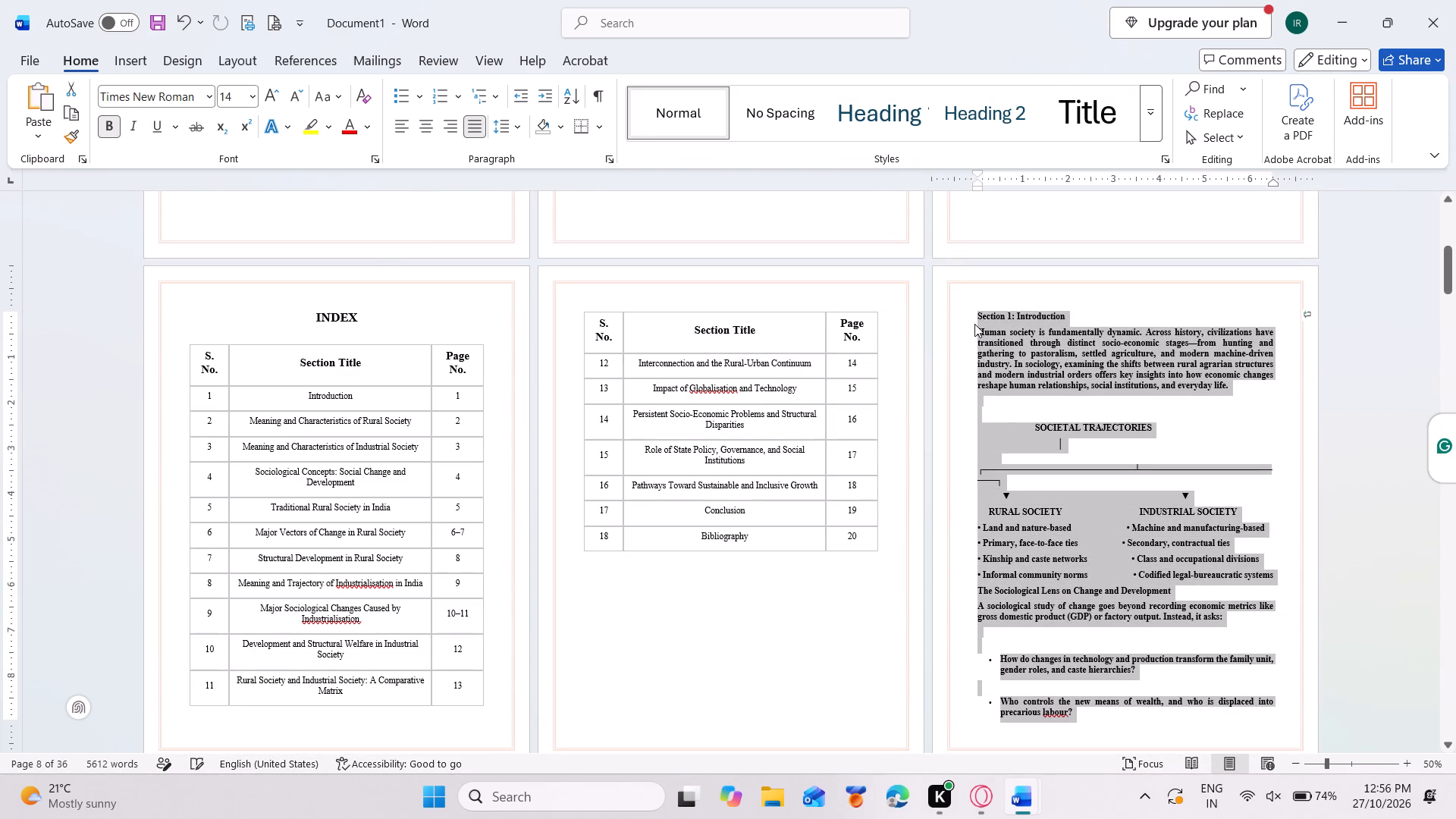
{"action": "key", "text": "ctrl+v"}
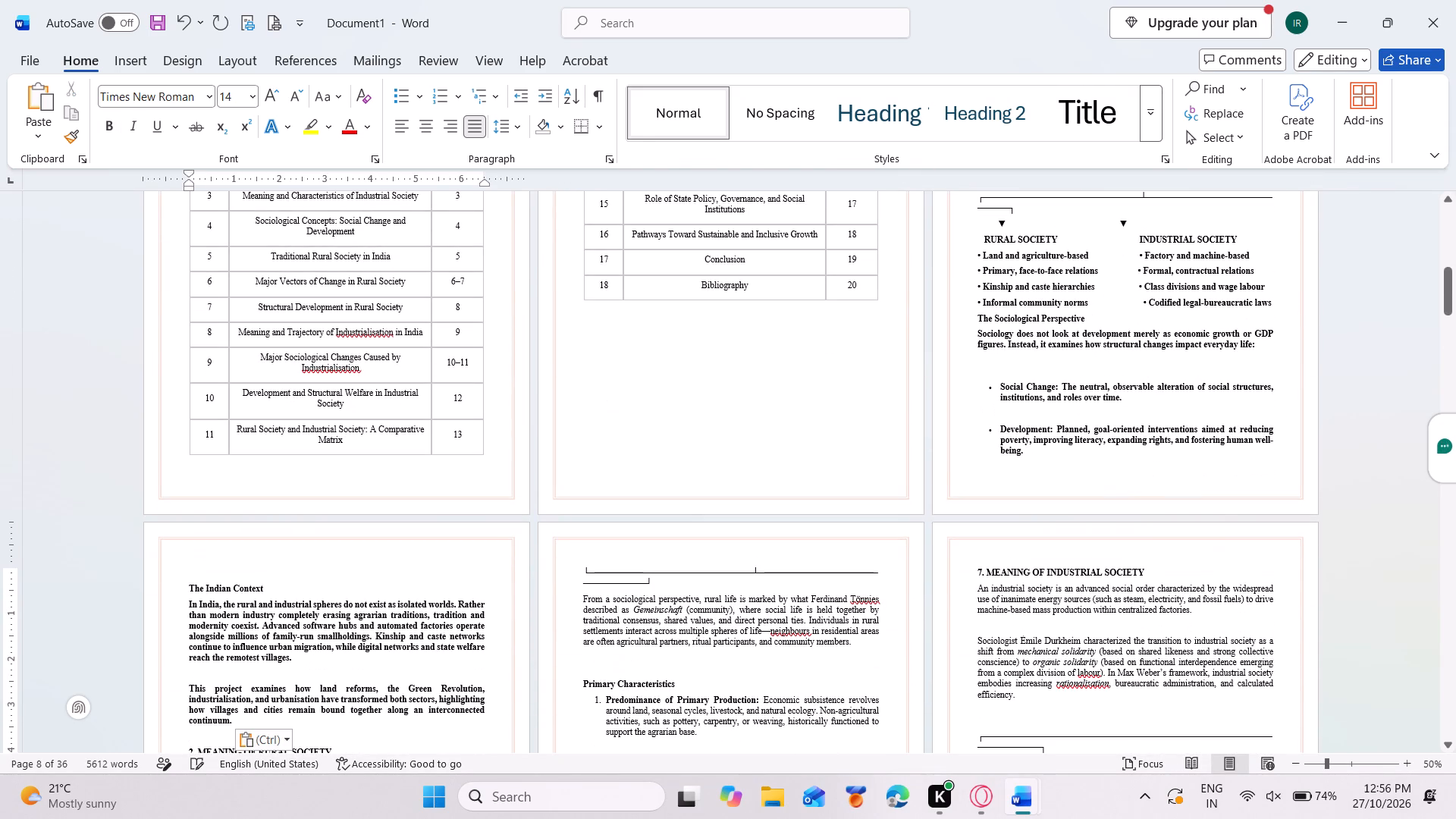
Remove bold from all Introduction text below the section heading, through the "interconnected continuum" paragraph, and set its font size to 12.
{"action": "scroll", "coordinate": [919, 388], "scroll_direction": "down", "scroll_amount": 2}
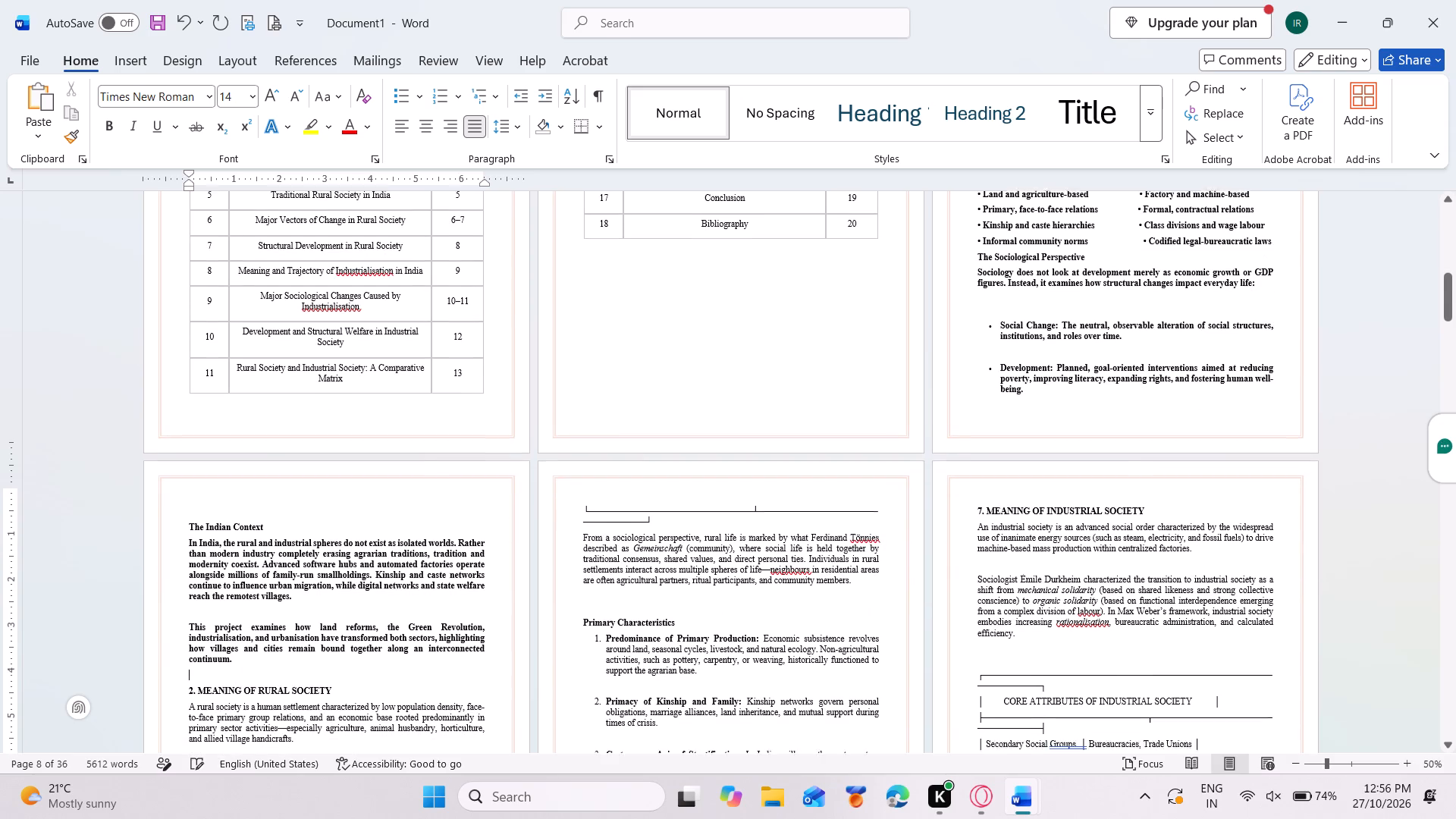
{"action": "scroll", "coordinate": [919, 388], "scroll_direction": "down", "scroll_amount": 1}
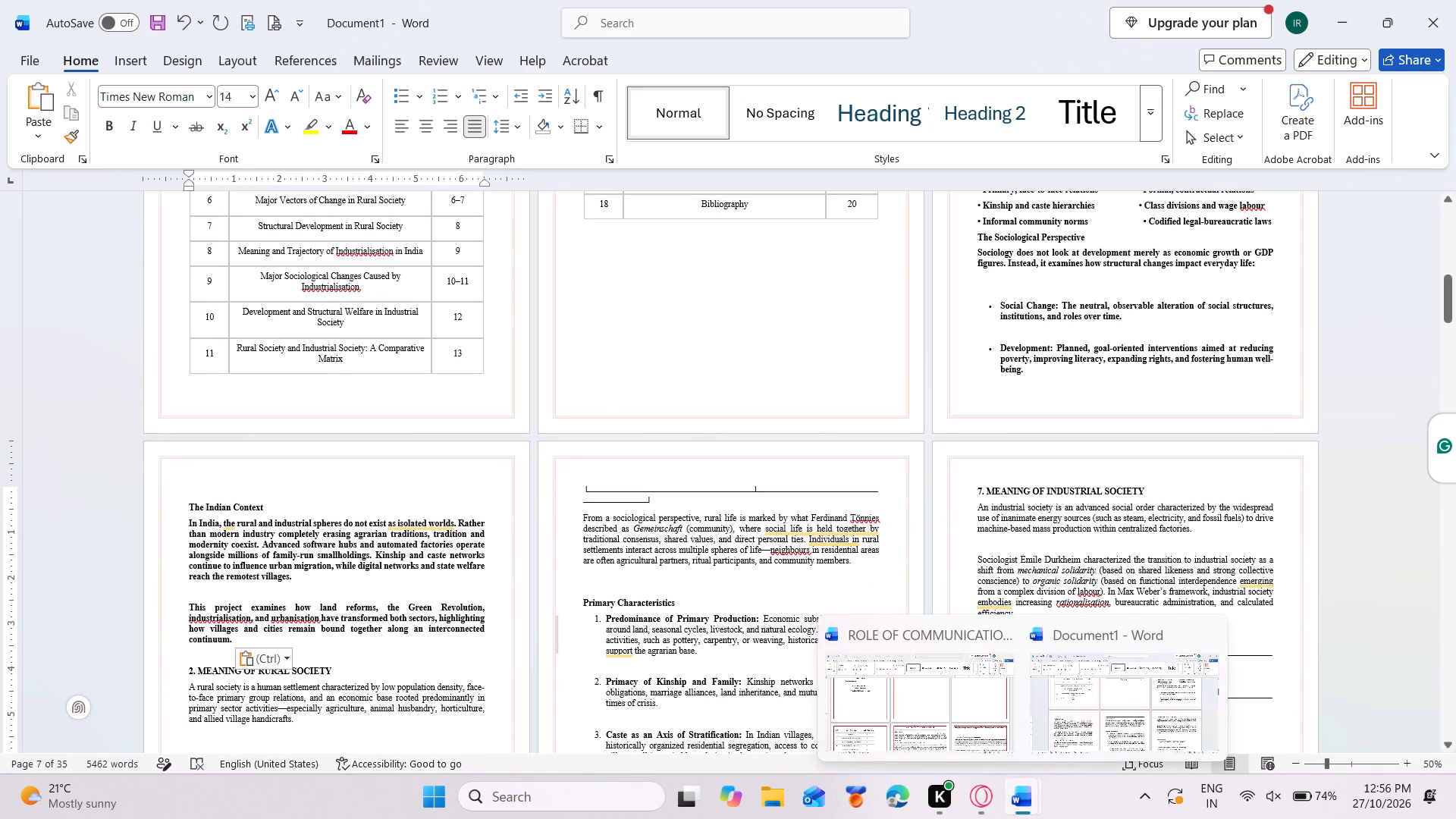
{"action": "left_click", "coordinate": [292, 634]}
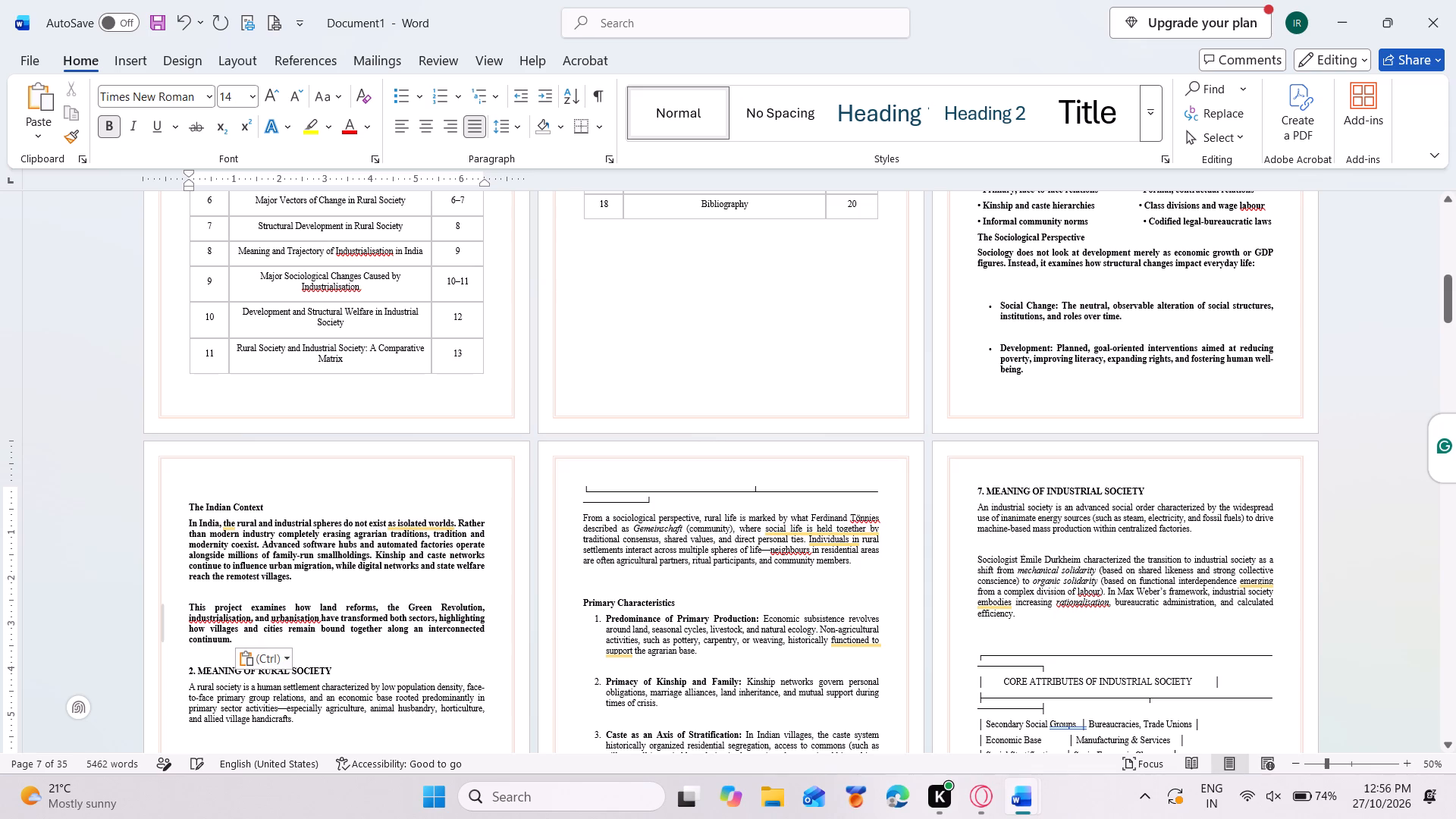
{"action": "left_click_drag", "start_coordinate": [237, 636], "coordinate": [193, 539]}
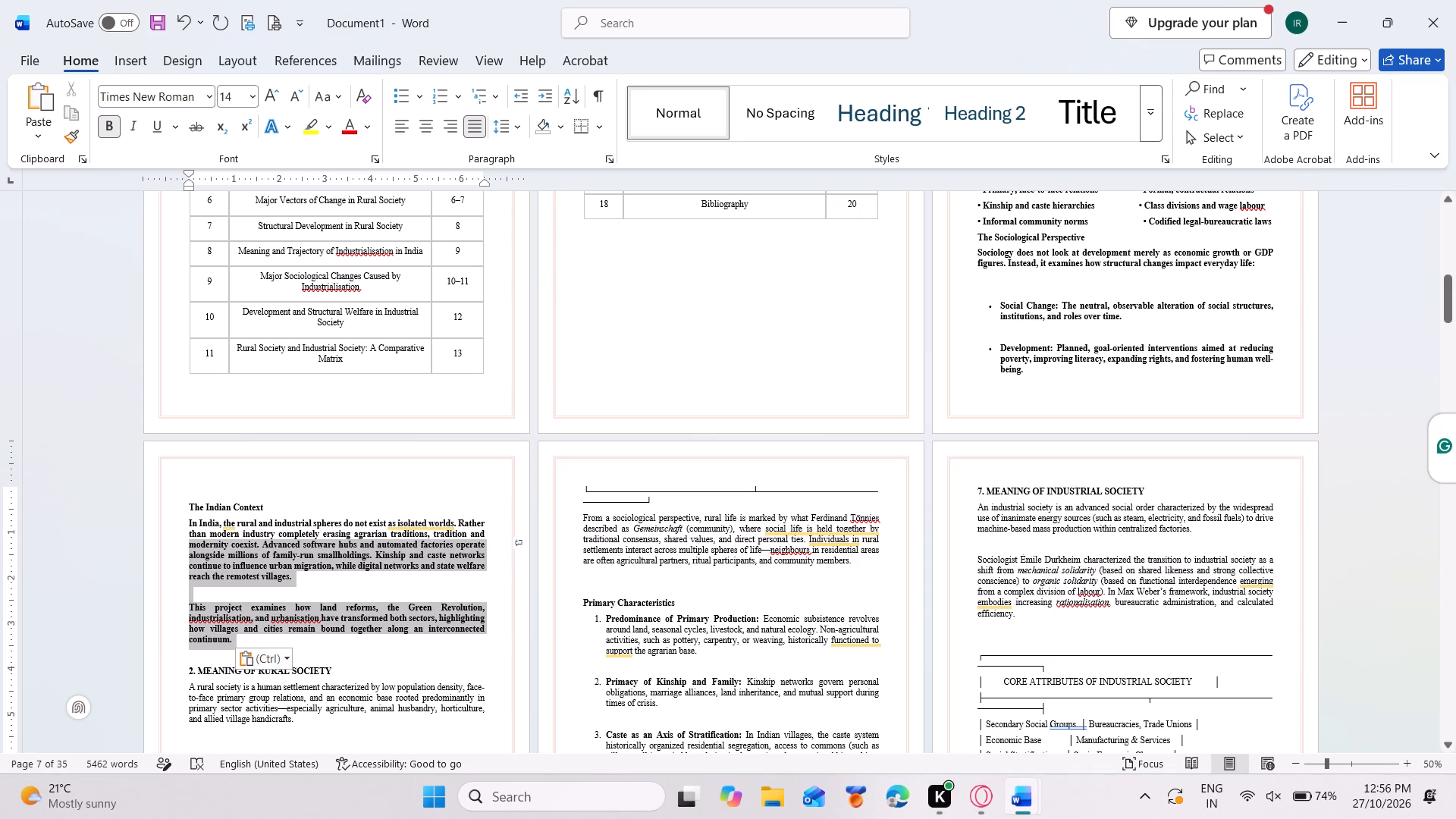
{"action": "left_click_drag", "start_coordinate": [193, 539], "coordinate": [1110, 275]}
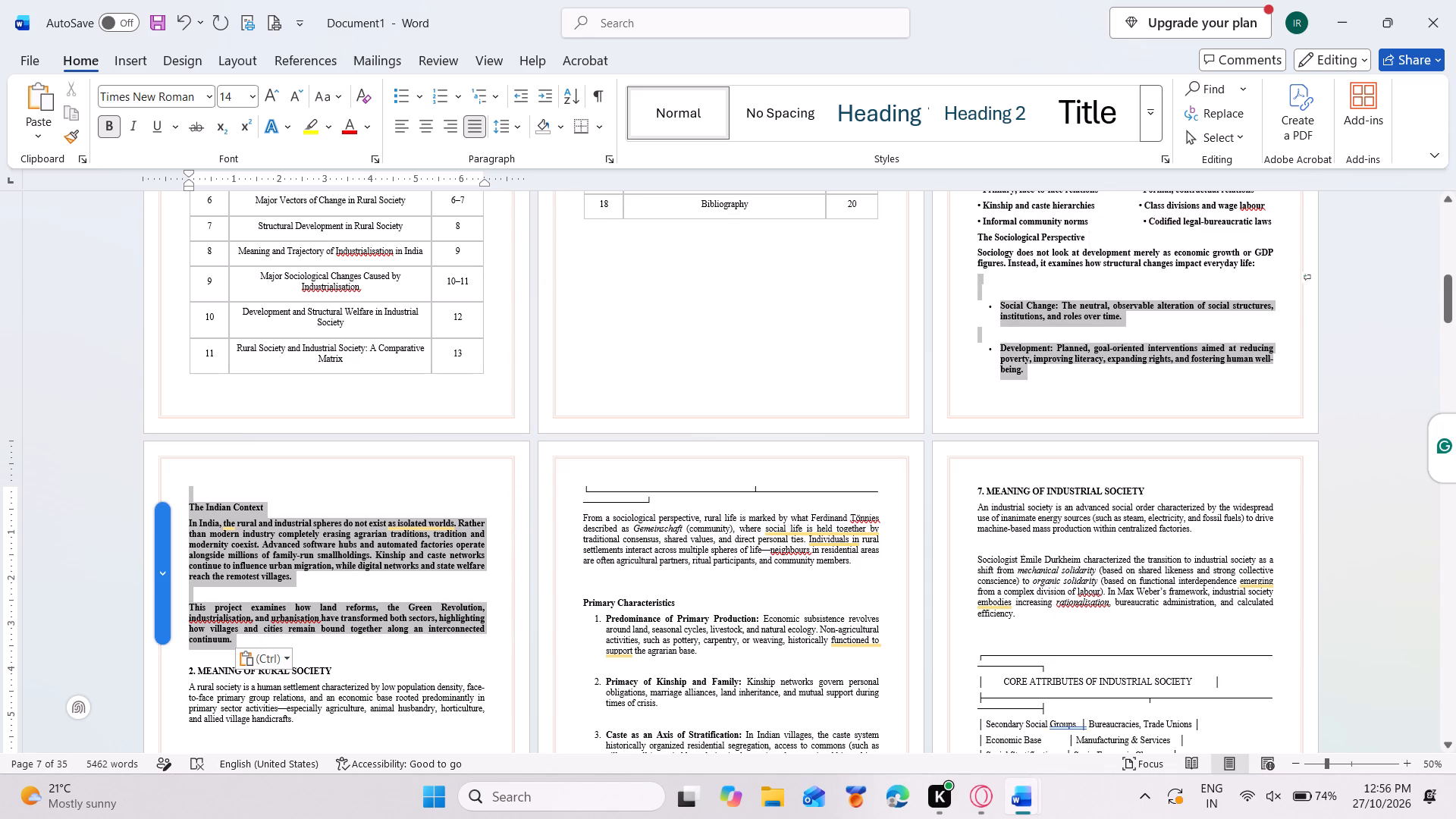
{"action": "left_click_drag", "start_coordinate": [1110, 275], "coordinate": [1025, 268]}
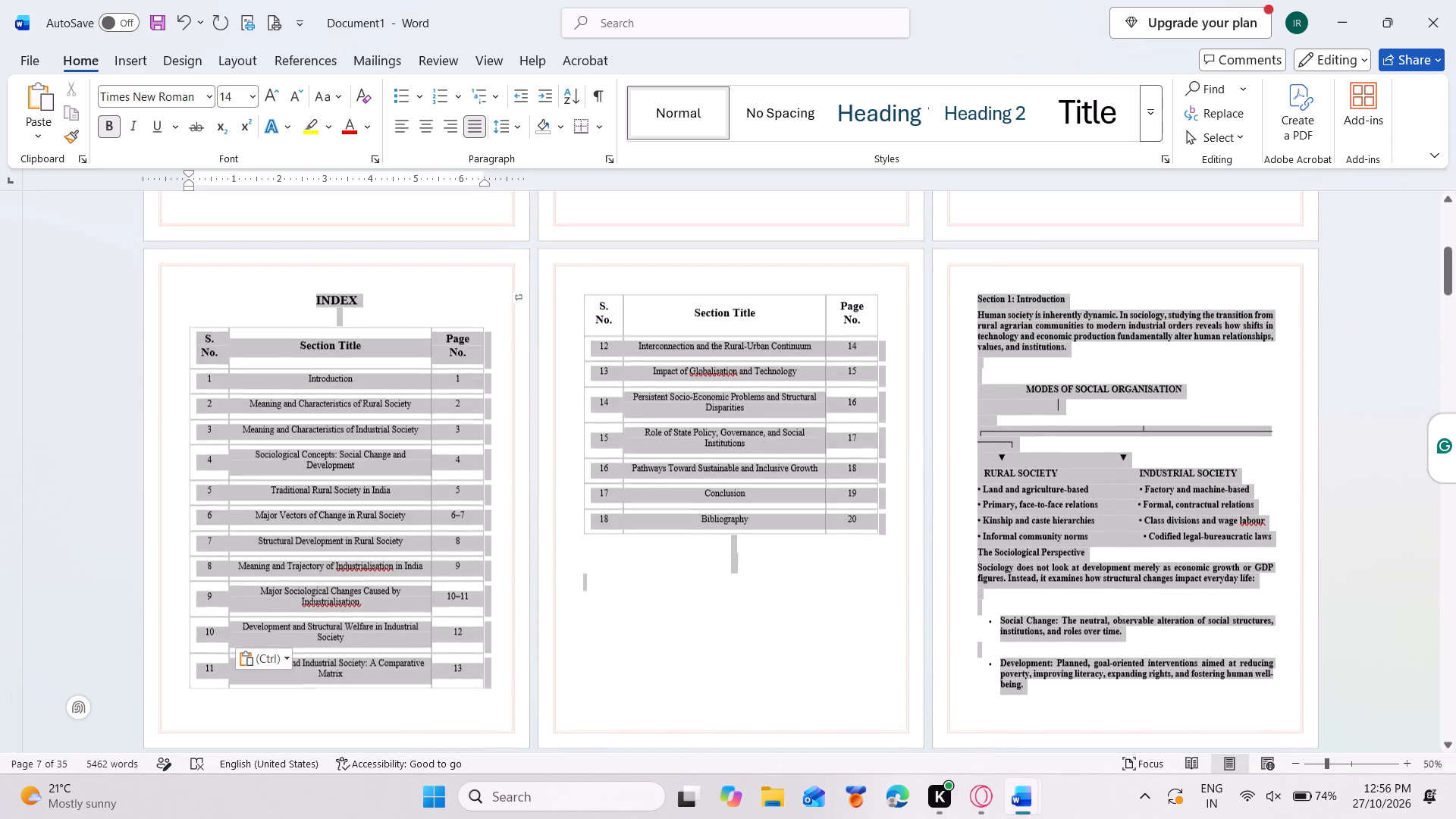
{"action": "left_click_drag", "start_coordinate": [1025, 268], "coordinate": [978, 314]}
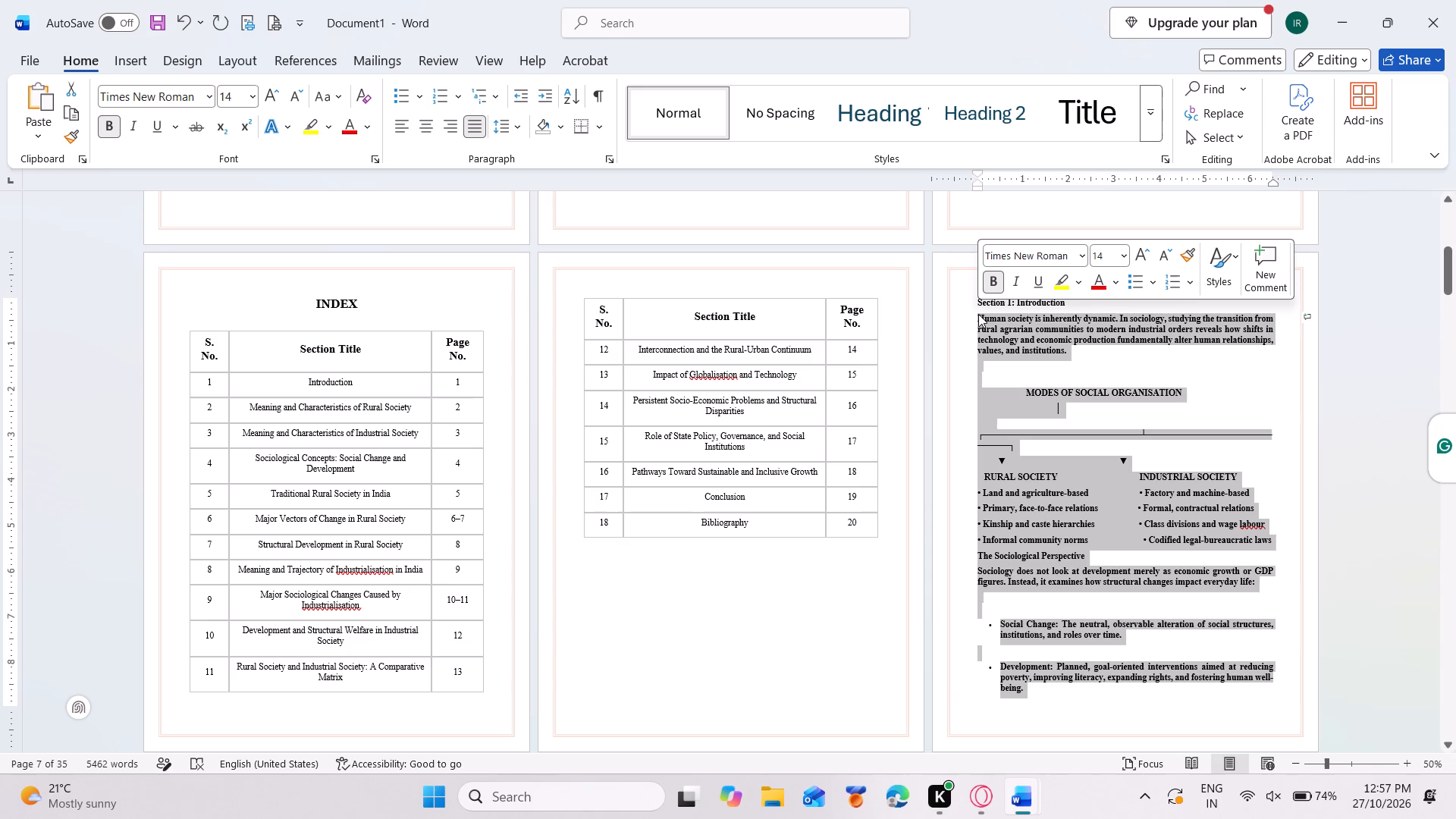
{"action": "left_click", "coordinate": [993, 290]}
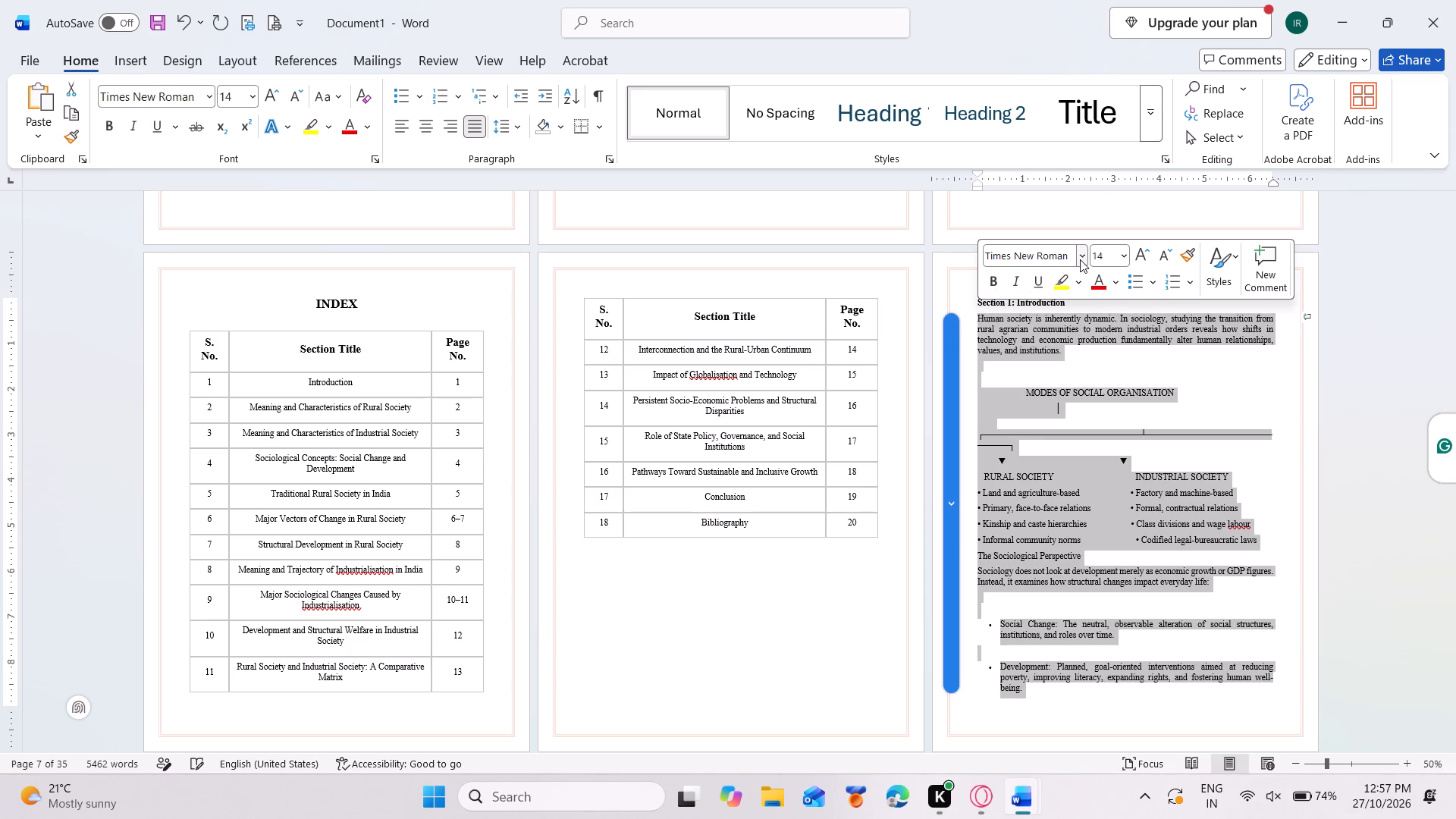
{"action": "left_click", "coordinate": [1124, 257]}
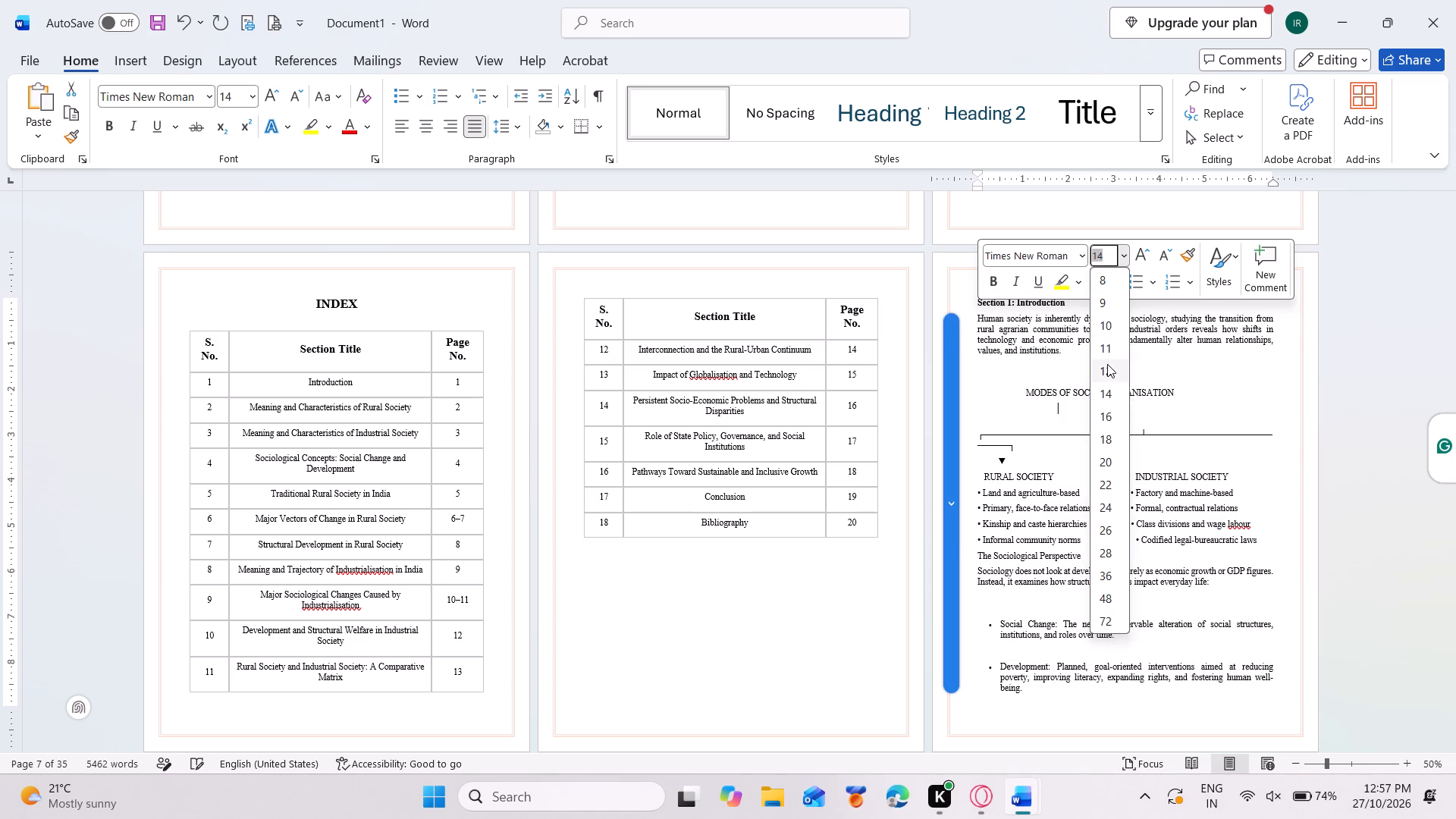
{"action": "left_click", "coordinate": [1107, 364]}
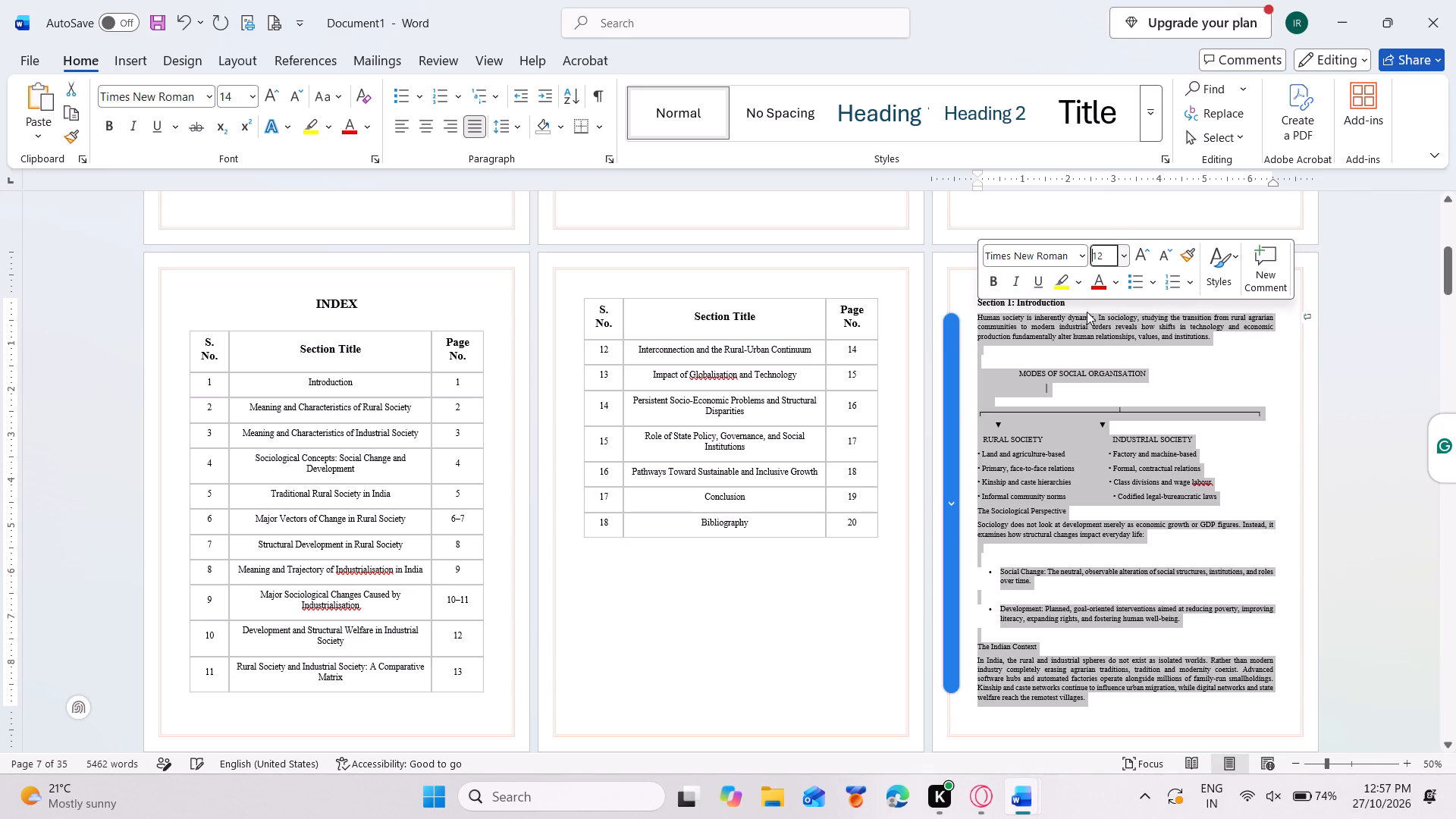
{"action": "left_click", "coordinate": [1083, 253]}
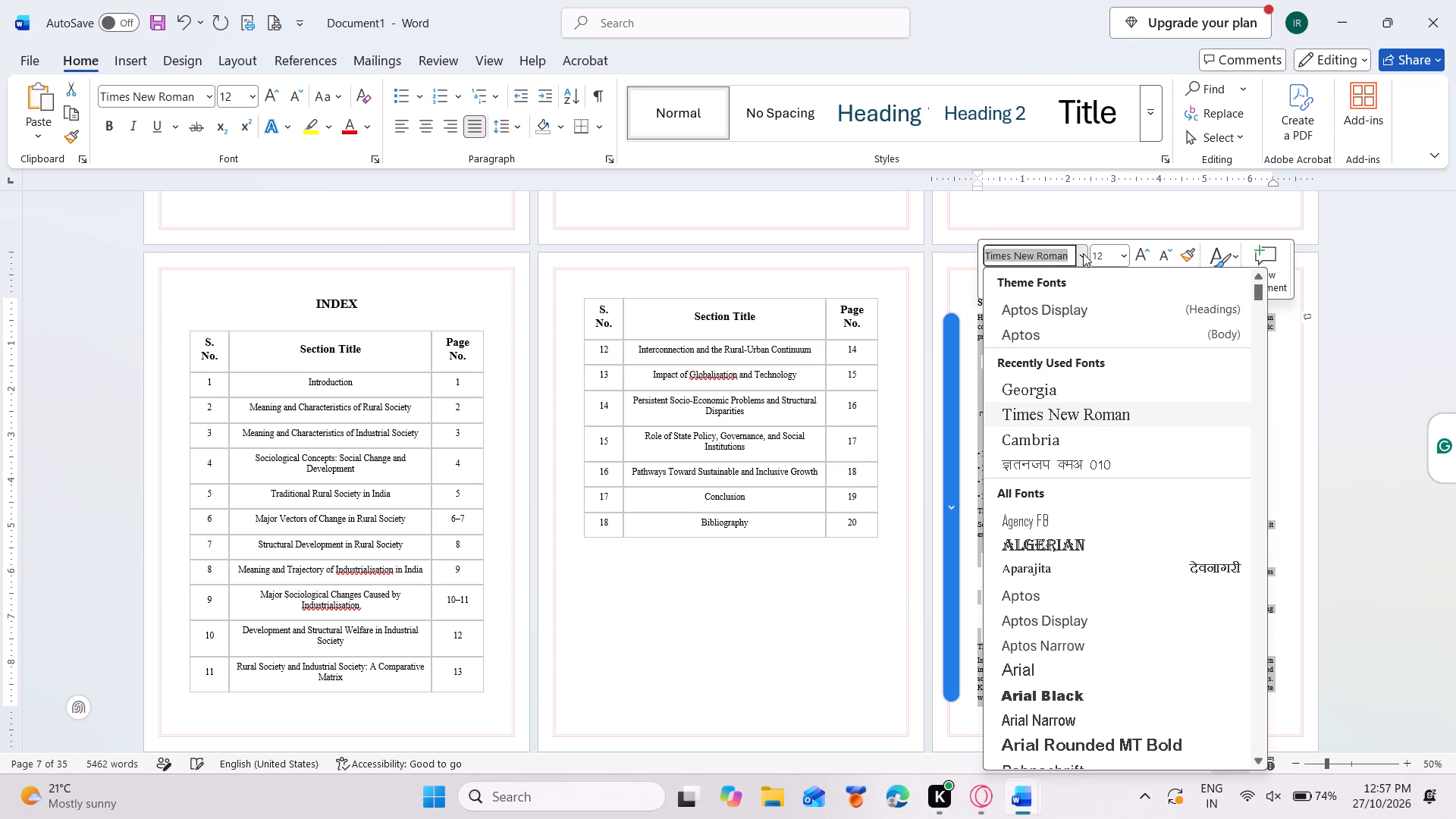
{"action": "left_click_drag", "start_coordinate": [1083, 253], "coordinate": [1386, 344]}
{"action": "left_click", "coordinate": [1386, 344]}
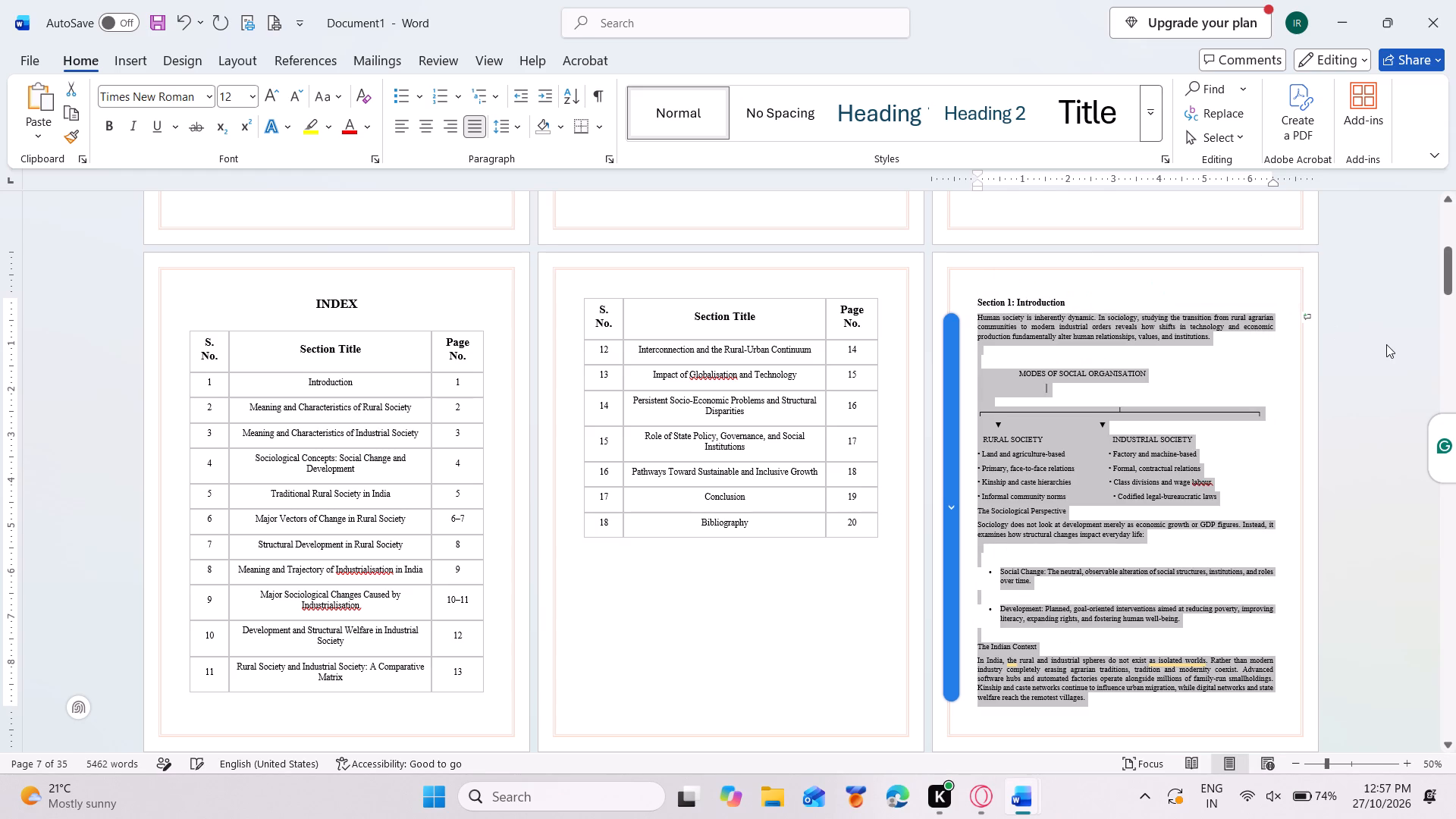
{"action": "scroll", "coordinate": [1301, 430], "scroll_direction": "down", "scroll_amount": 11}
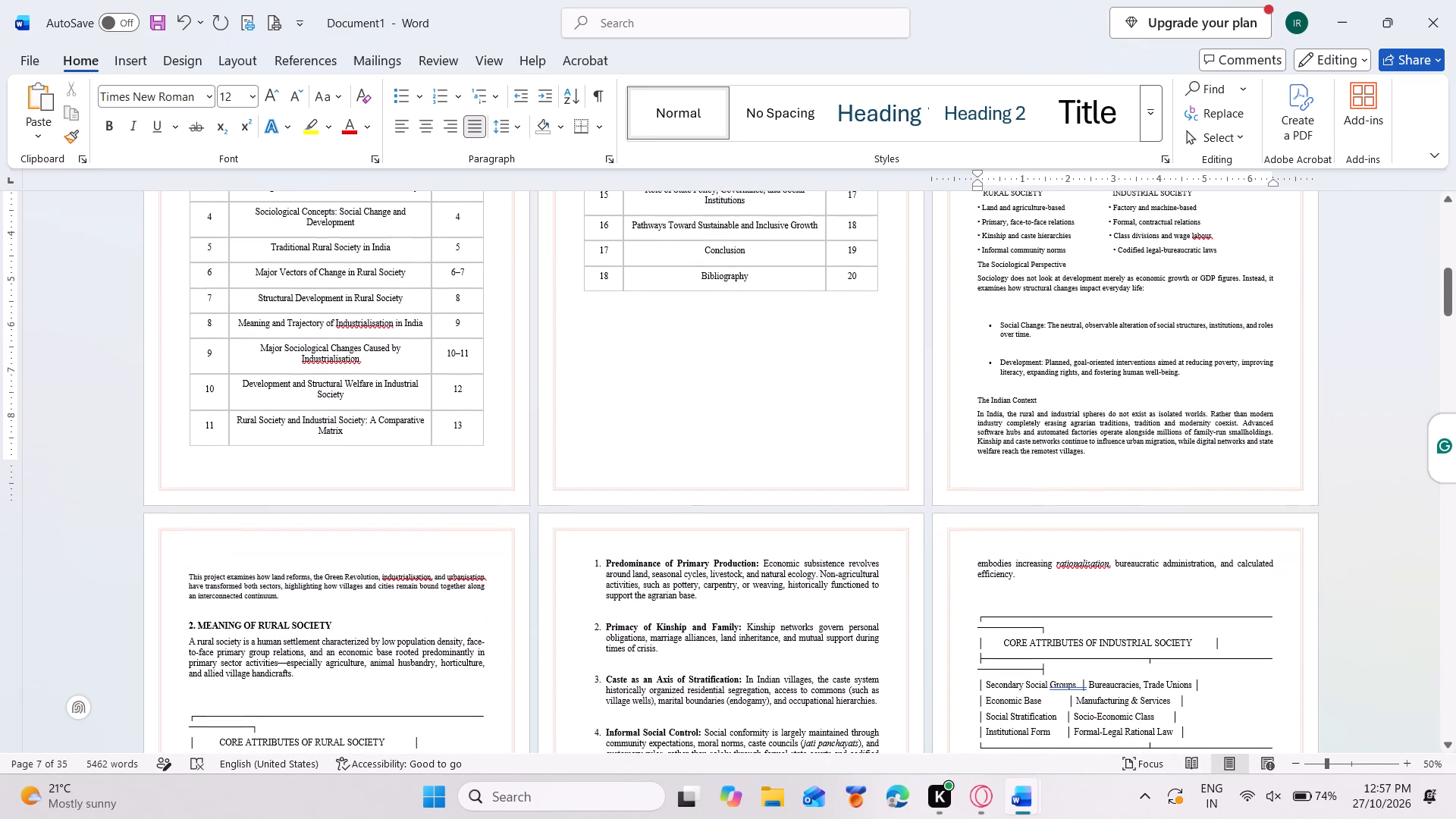
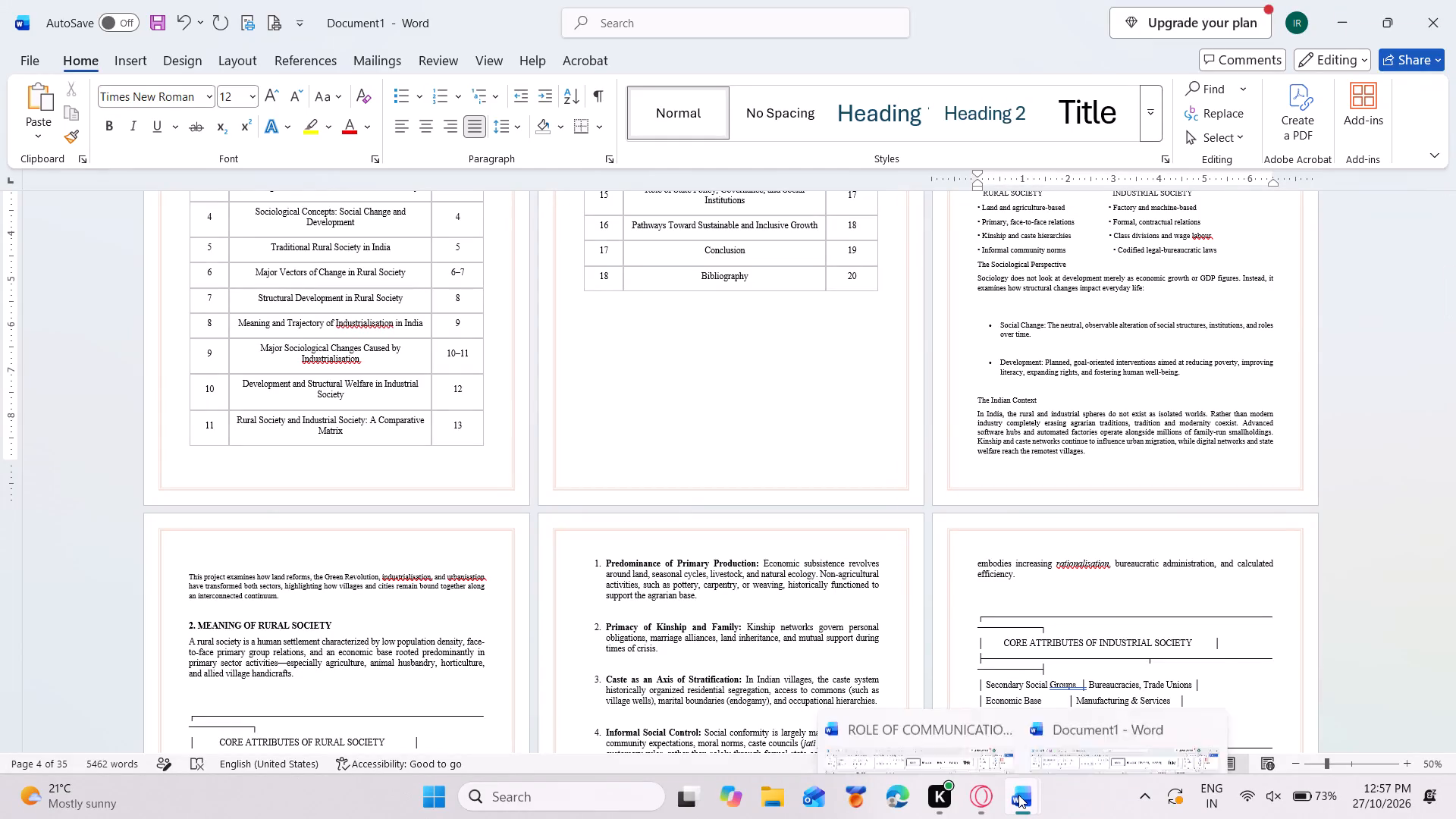
Check the body font size in ROLE OF COMMUNICATION AND MASS MEDIA, and match it by setting Document1's Introduction text below the heading to size 11.
{"action": "left_click", "coordinate": [974, 751]}
{"action": "left_click", "coordinate": [764, 642]}
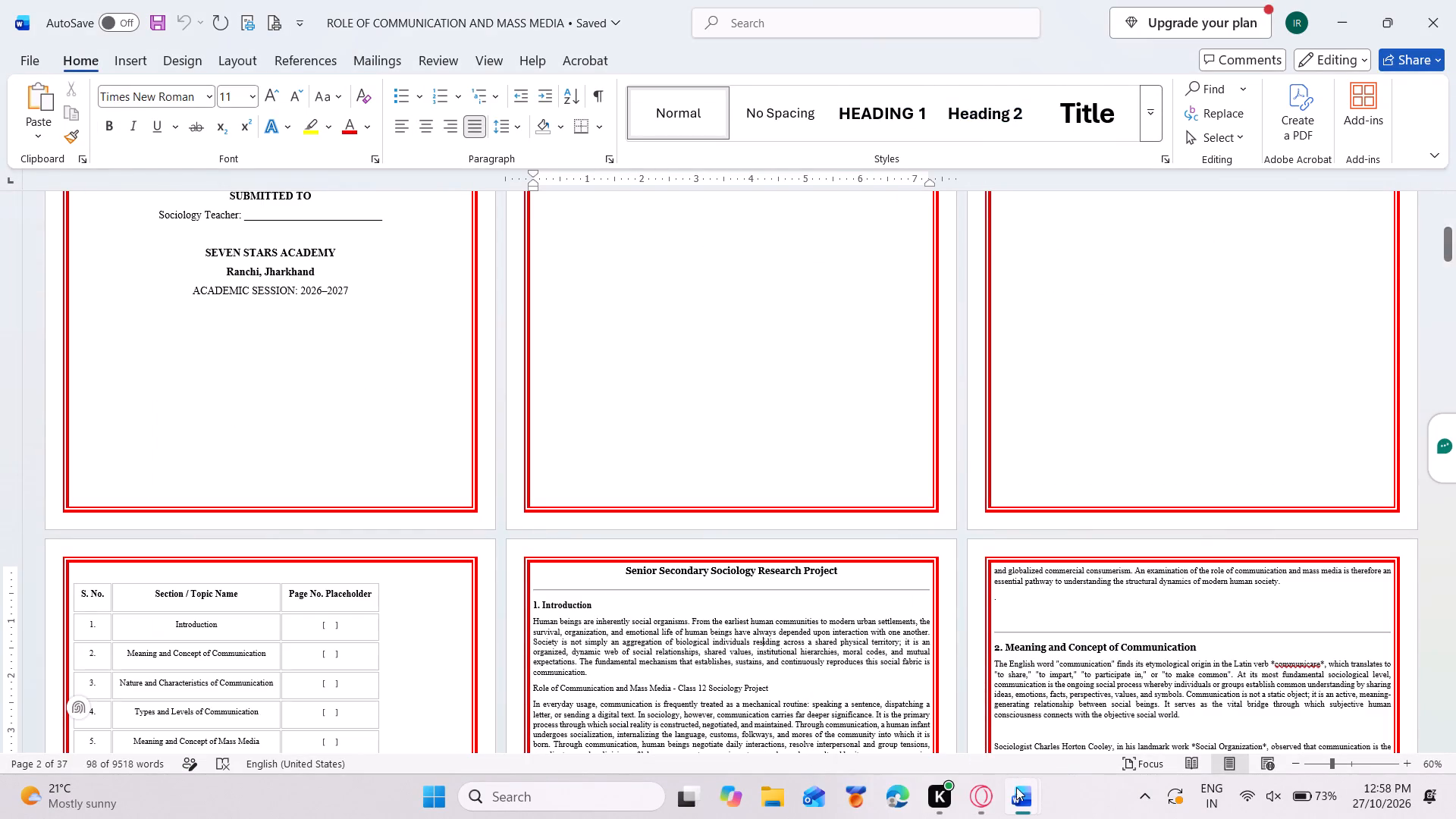
{"action": "left_click", "coordinate": [1091, 736]}
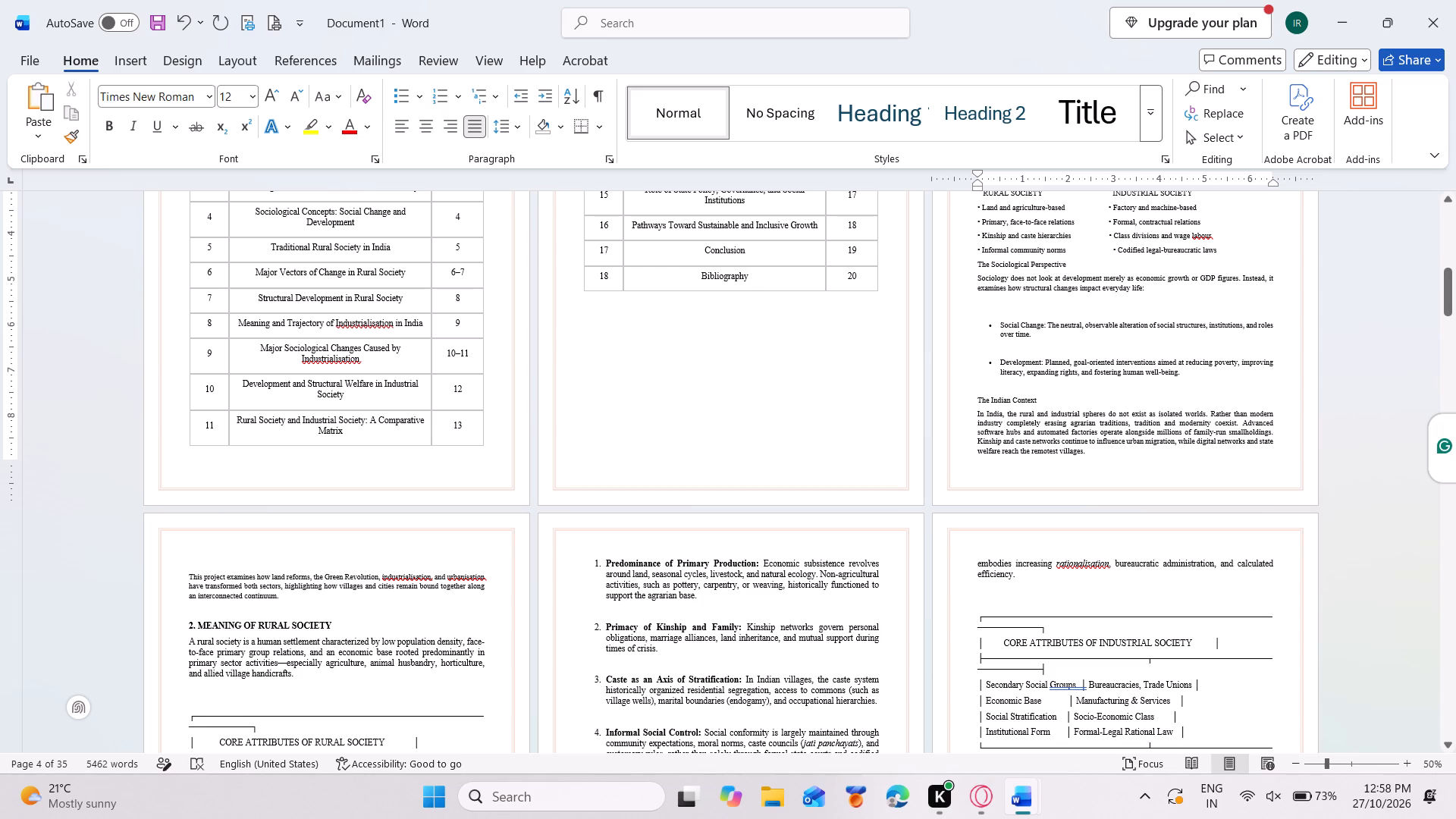
{"action": "left_click_drag", "start_coordinate": [282, 594], "coordinate": [582, 450]}
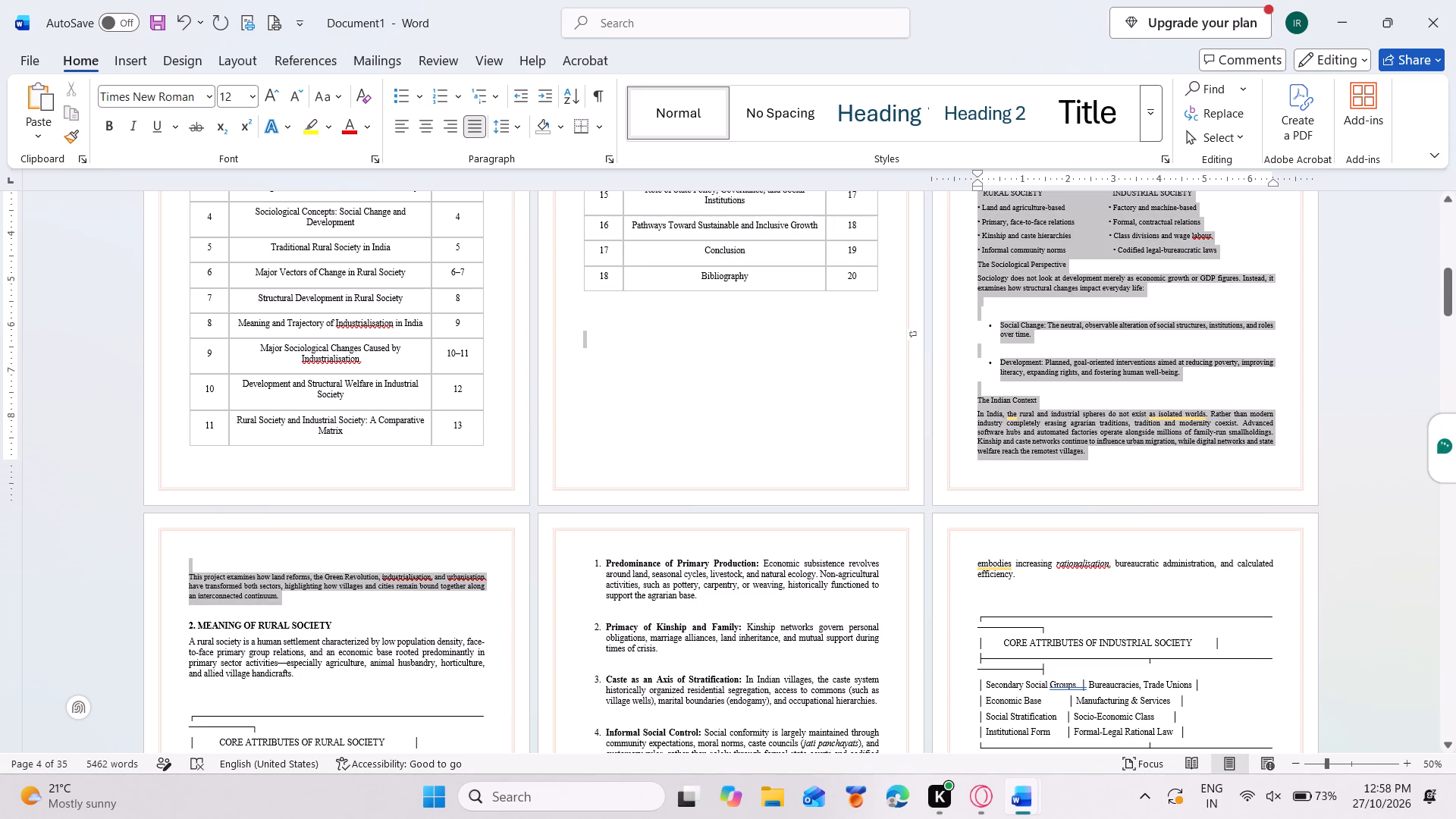
{"action": "left_click_drag", "start_coordinate": [582, 450], "coordinate": [975, 250]}
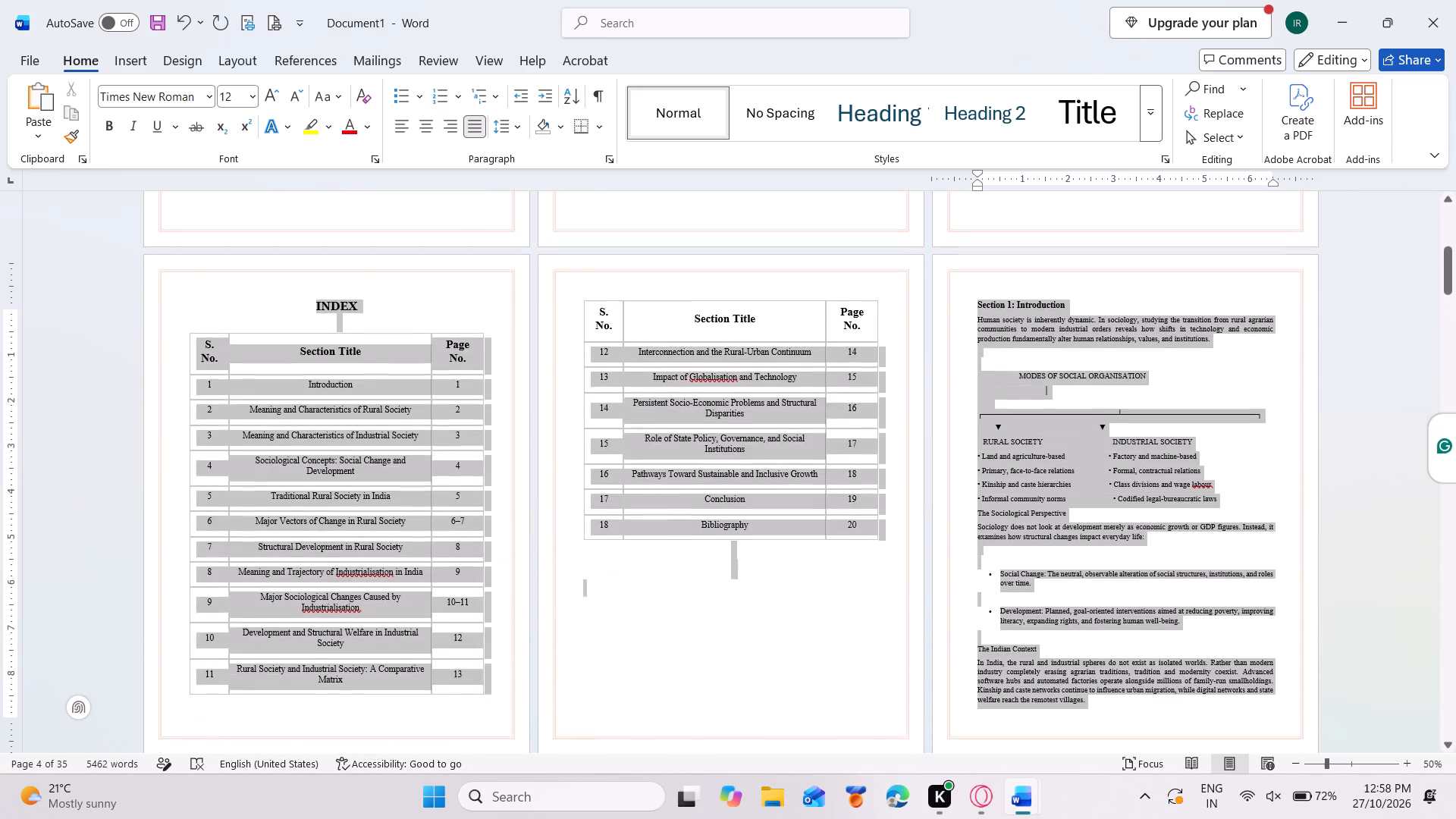
{"action": "left_click_drag", "start_coordinate": [975, 250], "coordinate": [975, 330]}
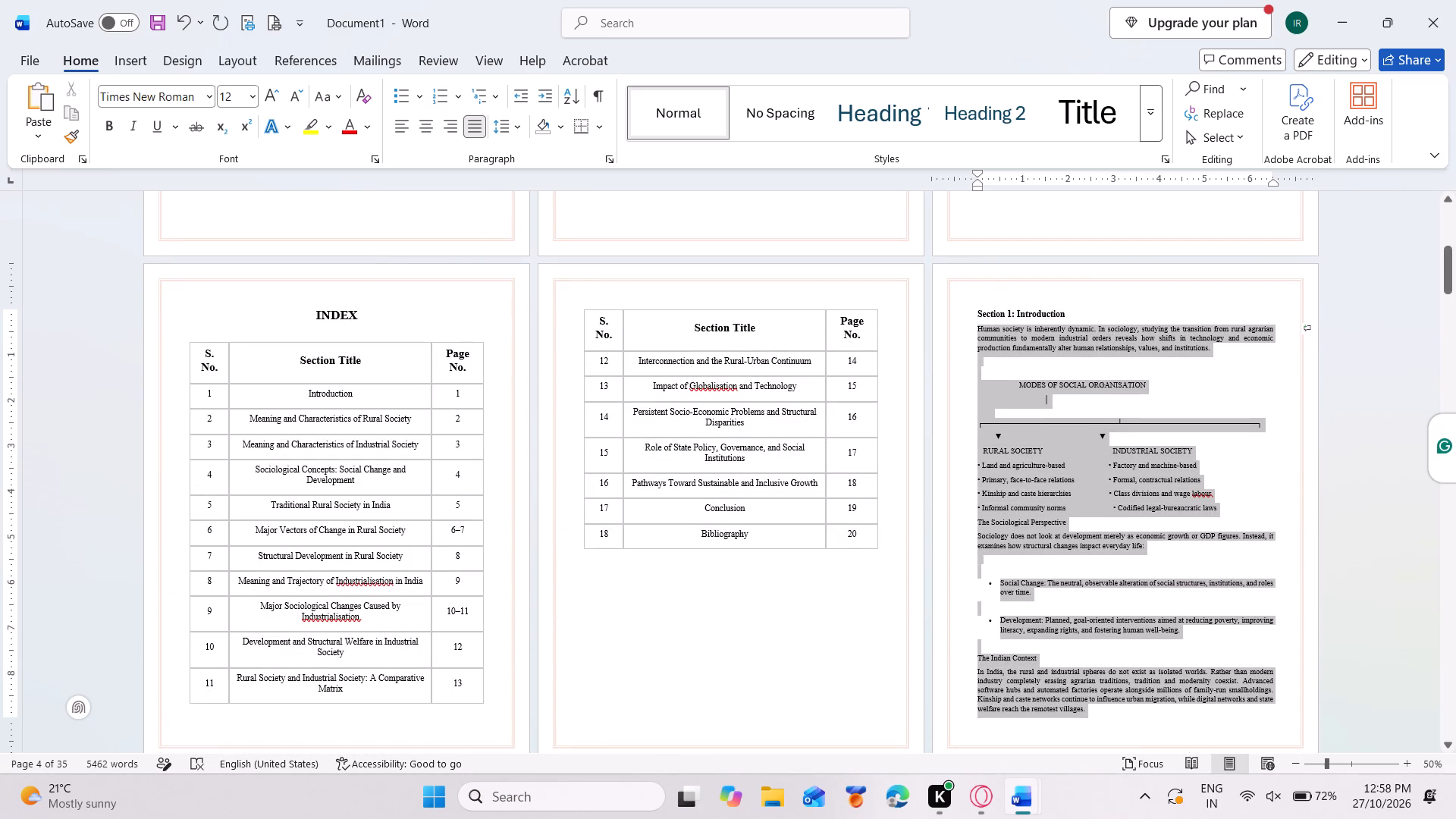
{"action": "left_click_drag", "start_coordinate": [975, 330], "coordinate": [976, 326]}
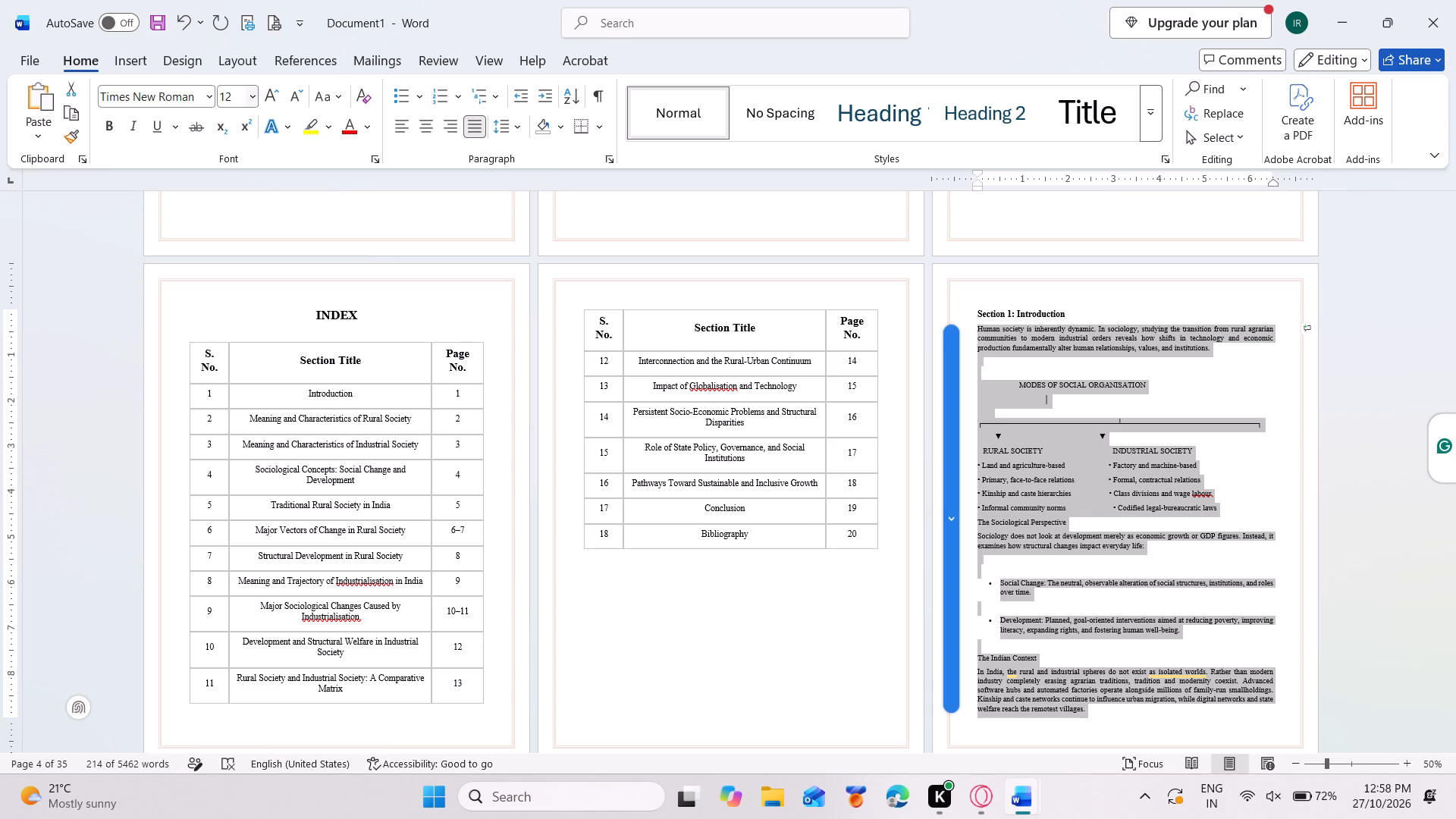
{"action": "left_click", "coordinate": [243, 94]}
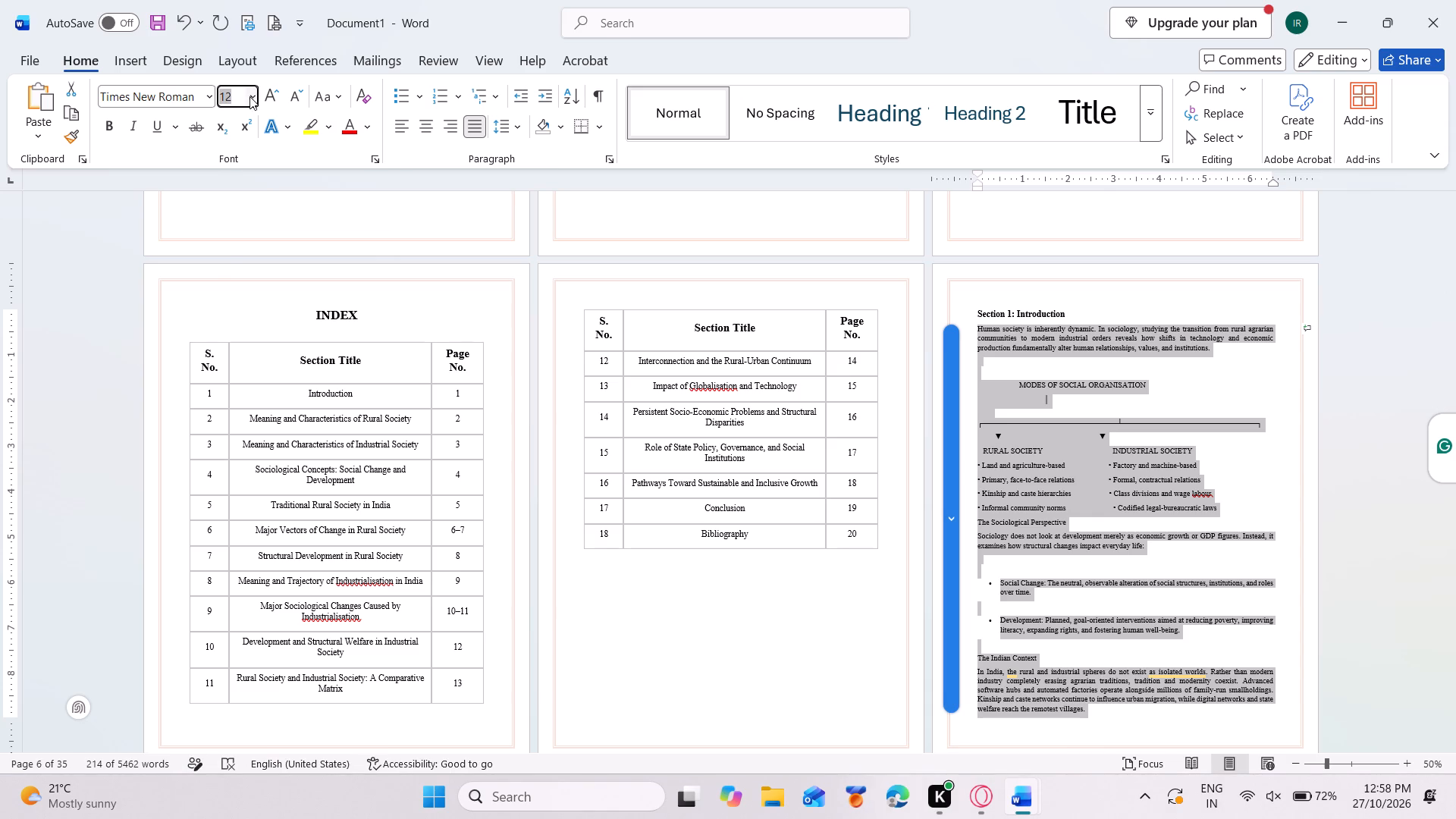
{"action": "left_click", "coordinate": [251, 95]}
{"action": "left_click", "coordinate": [228, 184]}
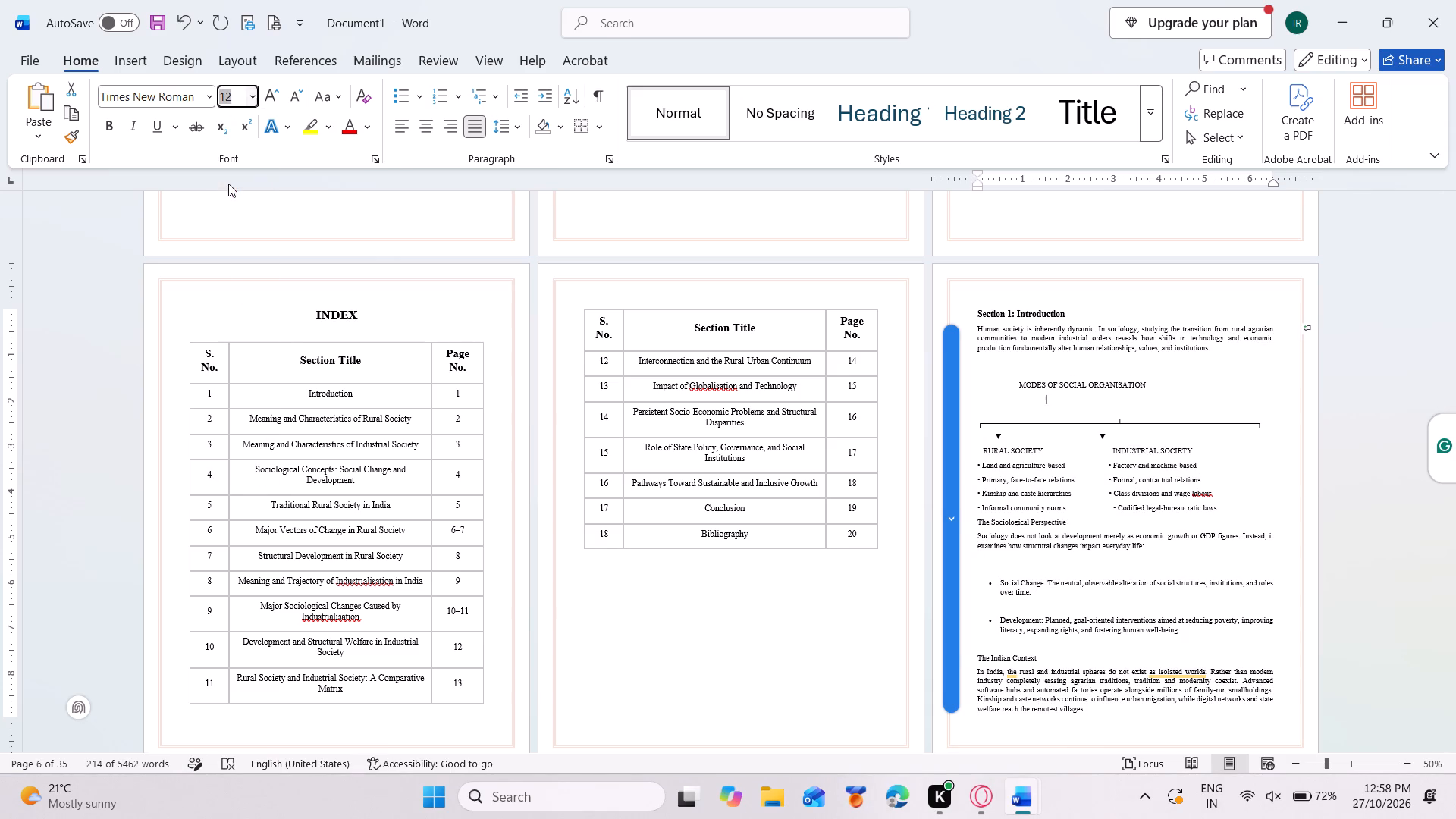
{"action": "left_click", "coordinate": [55, 242]}
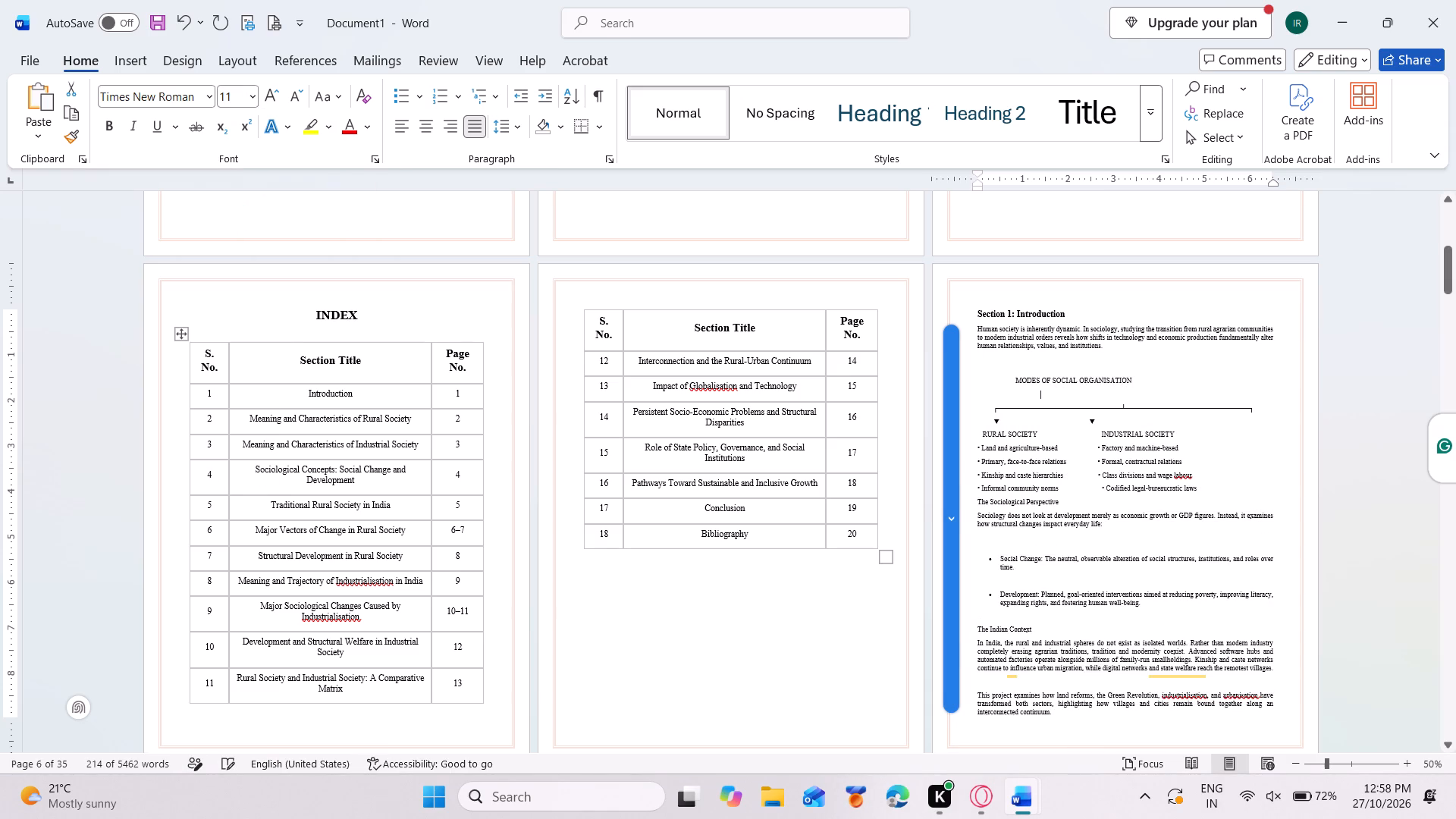
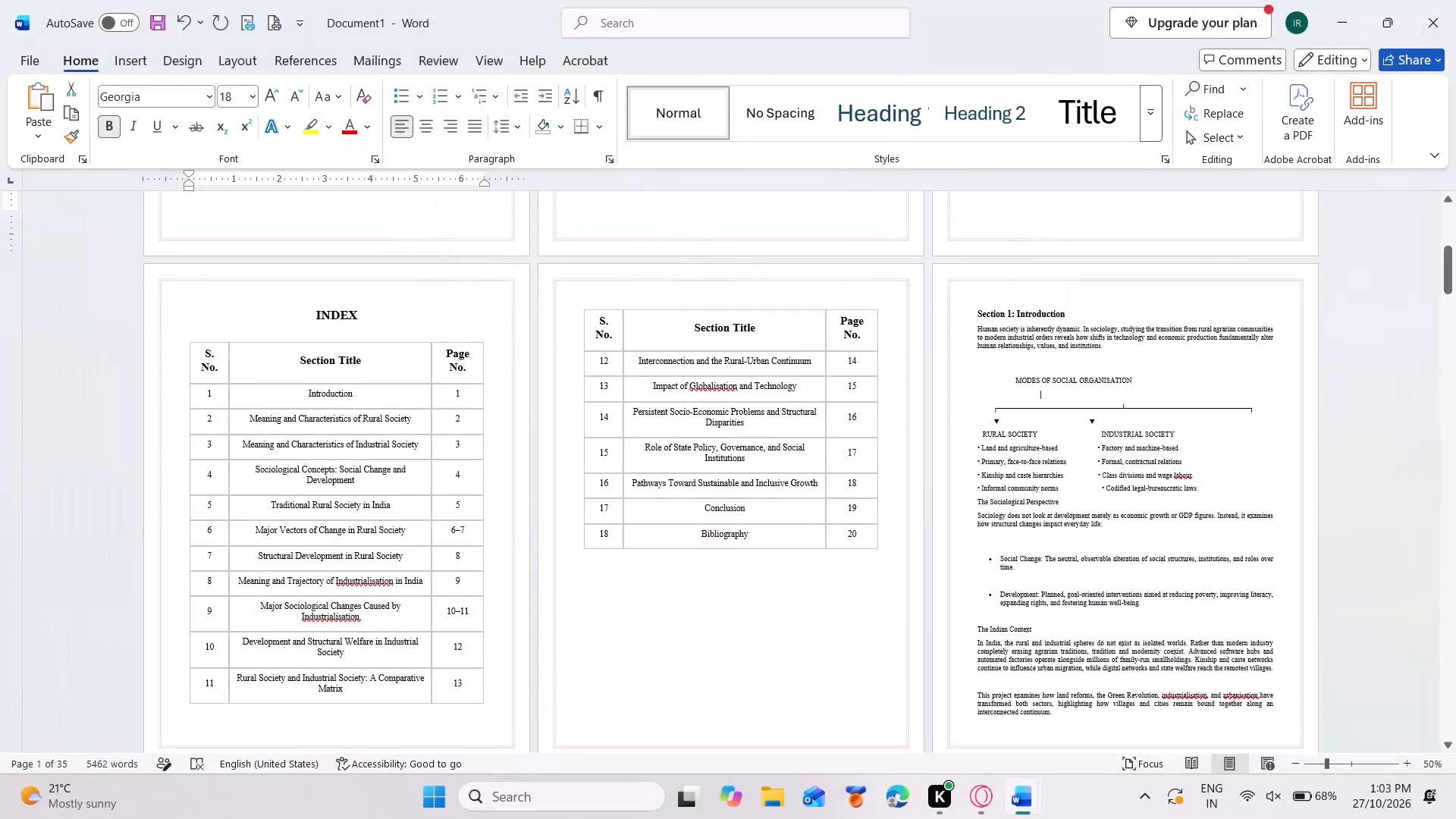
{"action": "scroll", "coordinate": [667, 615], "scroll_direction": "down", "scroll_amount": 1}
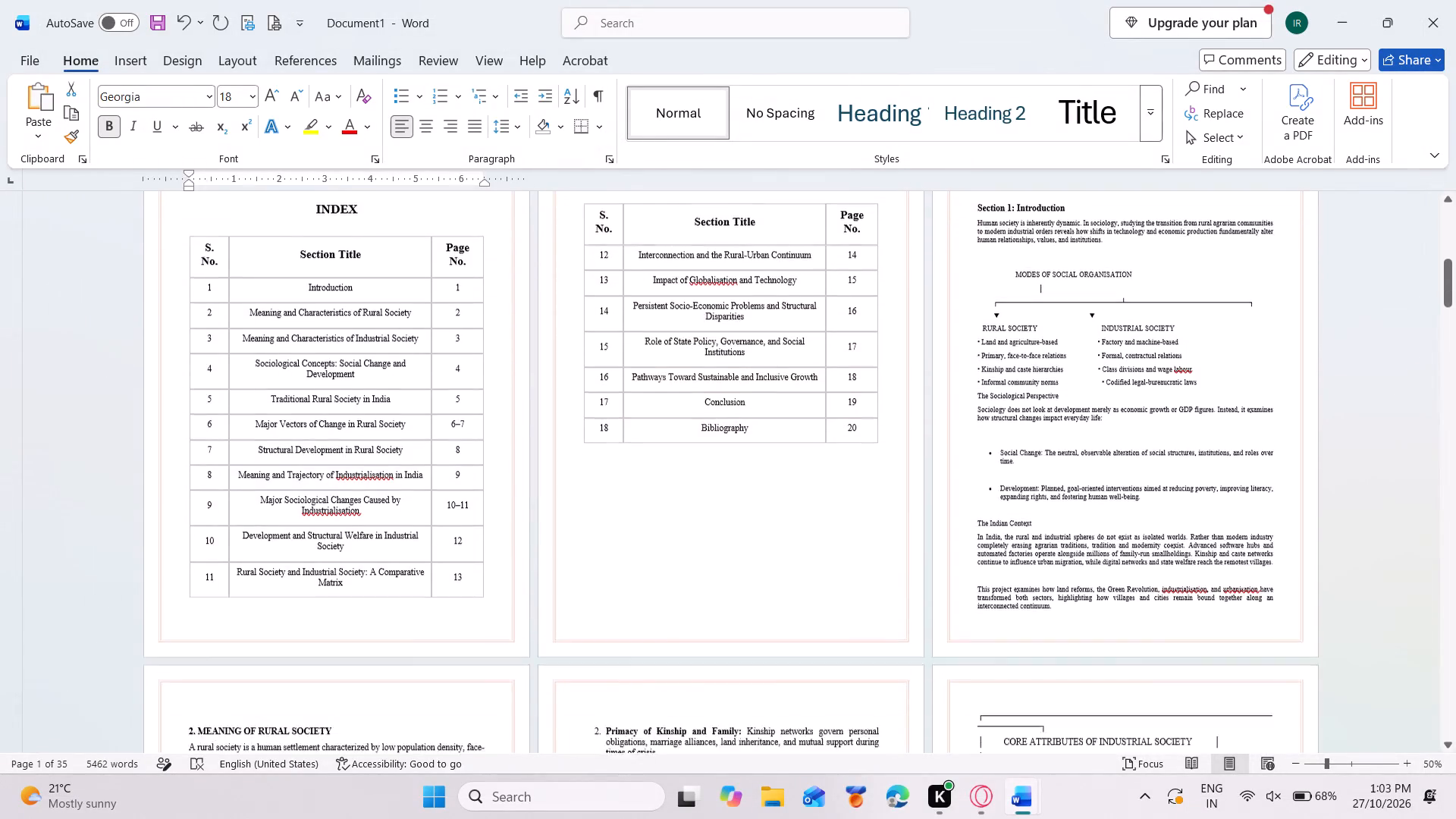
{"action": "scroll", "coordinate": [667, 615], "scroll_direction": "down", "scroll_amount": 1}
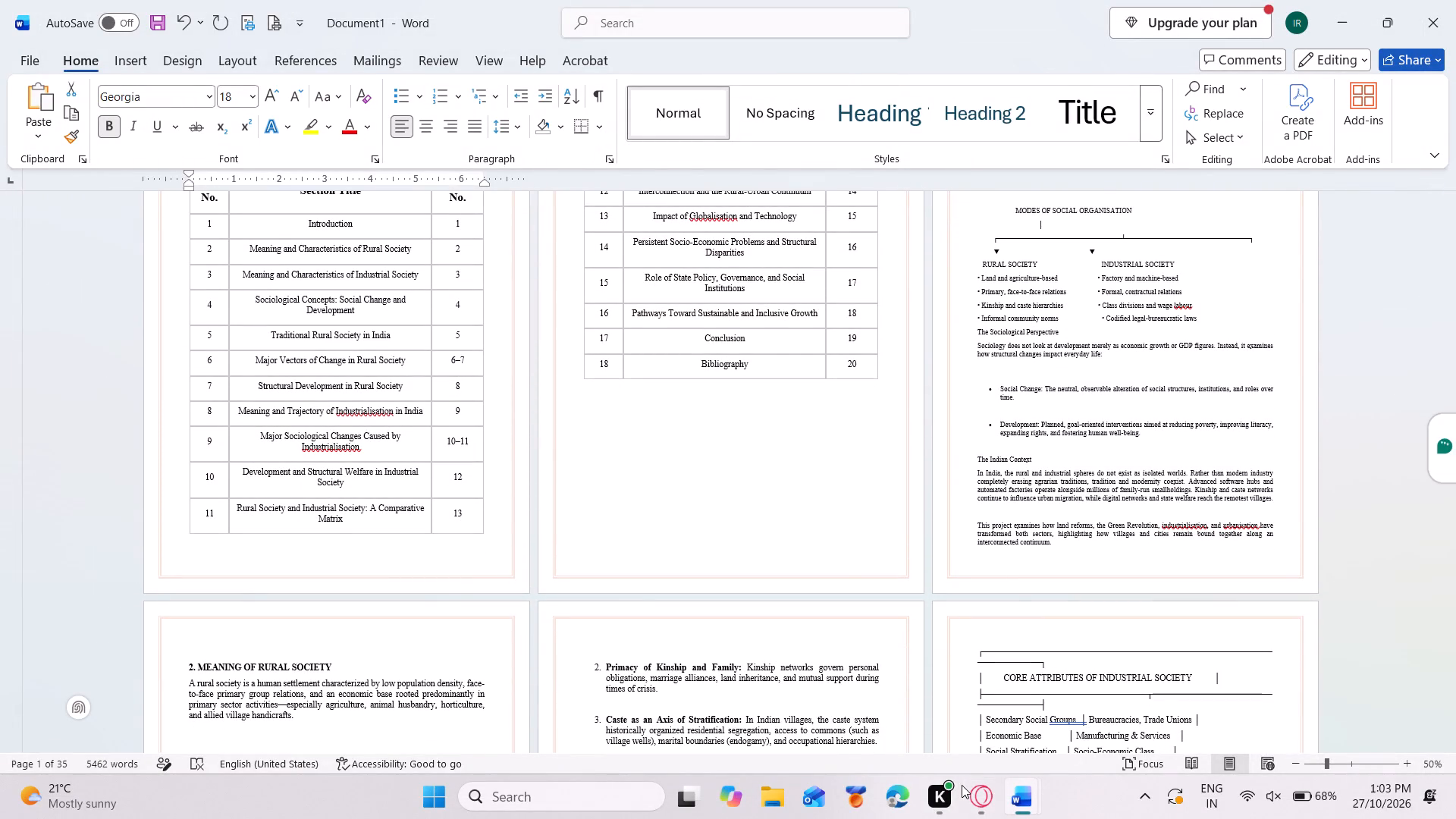
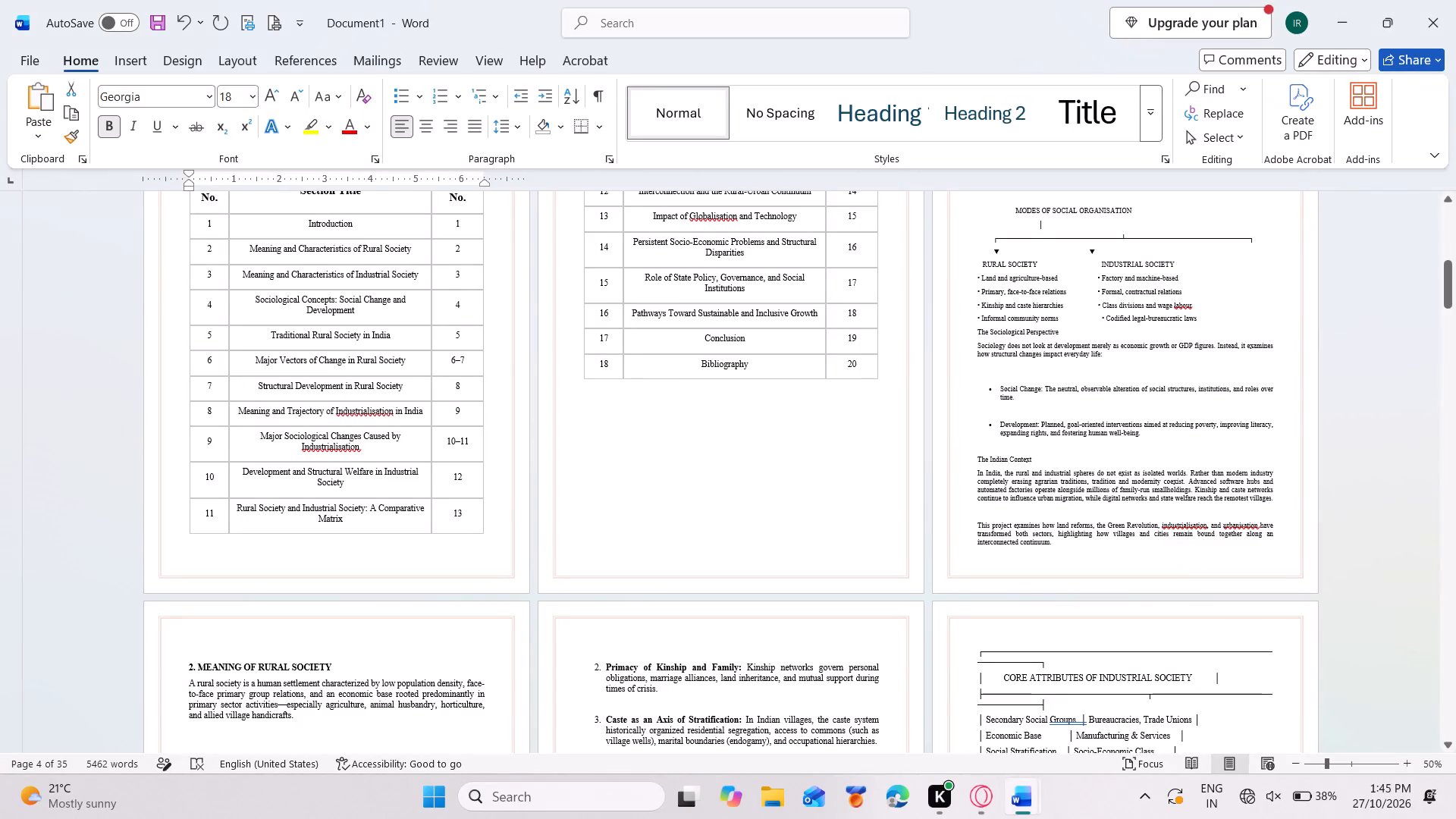
Close Document1 and clear the suggested file name in the save prompt.
{"action": "left_click", "coordinate": [1425, 13]}
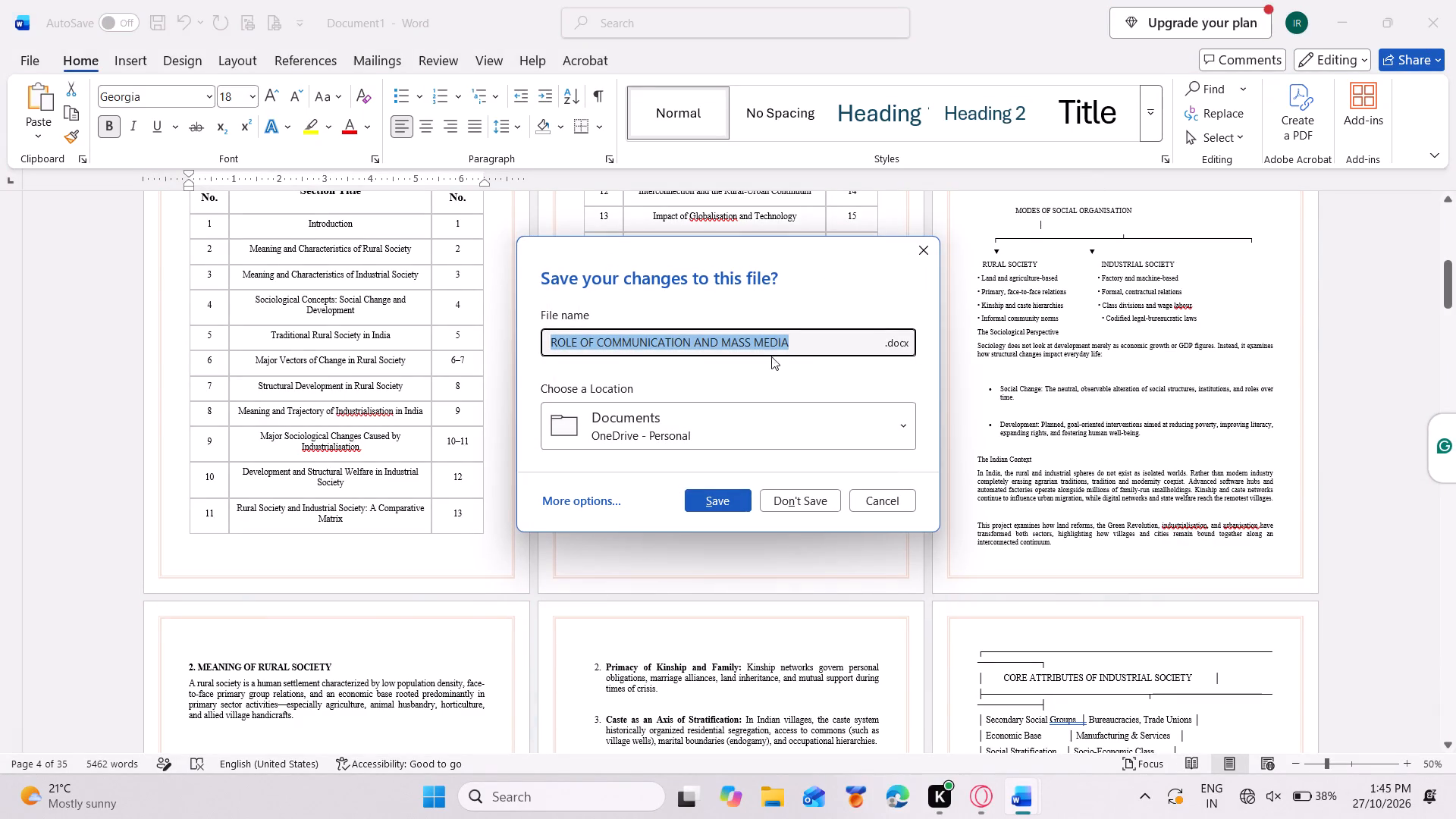
{"action": "left_click", "coordinate": [771, 346]}
{"action": "left_click_drag", "start_coordinate": [792, 342], "coordinate": [282, 346]}
{"action": "key", "text": "BackSpace"}
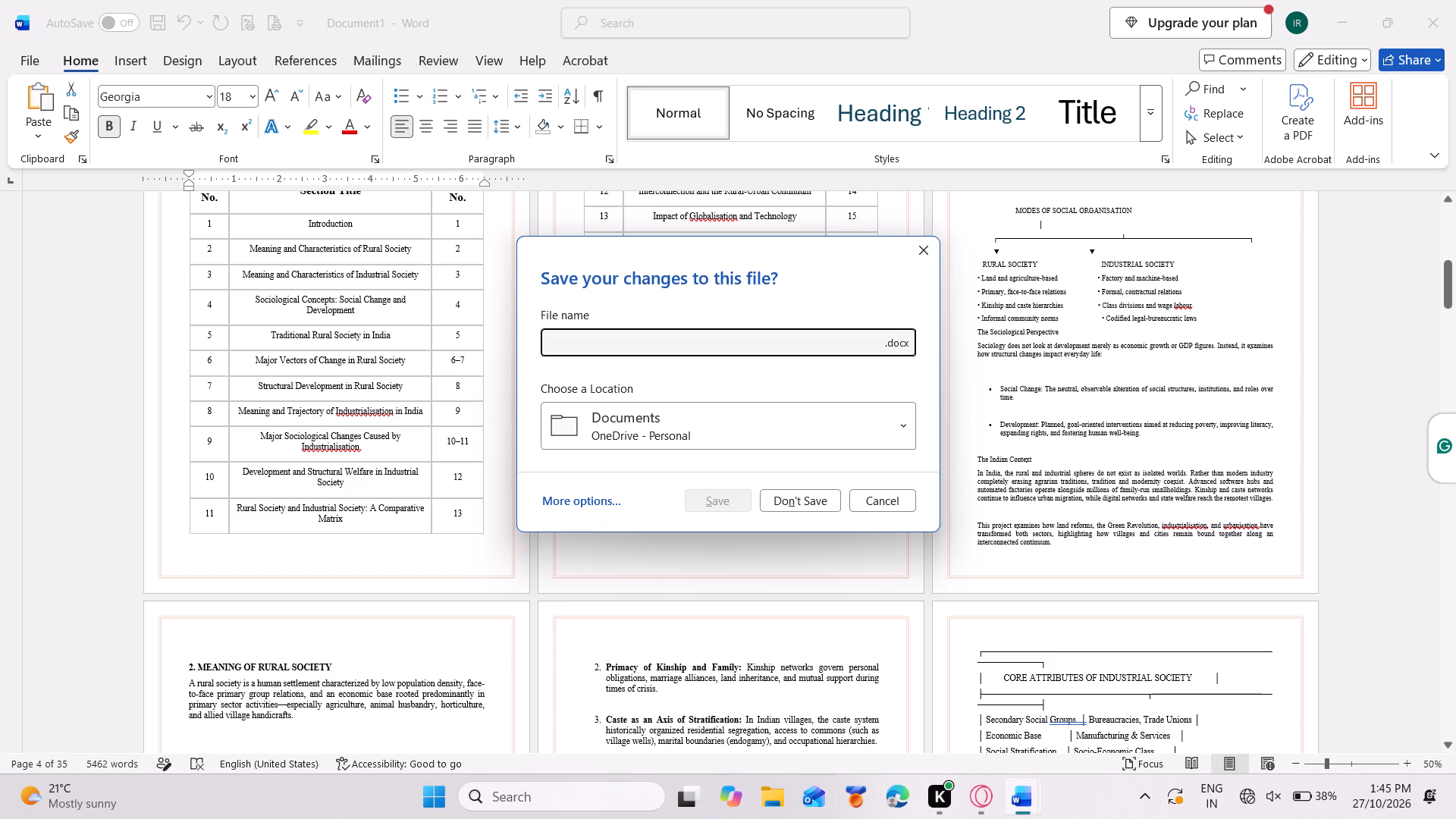
{"action": "scroll", "coordinate": [995, 400], "scroll_direction": "up", "scroll_amount": 2}
{"action": "left_click", "coordinate": [977, 791]}
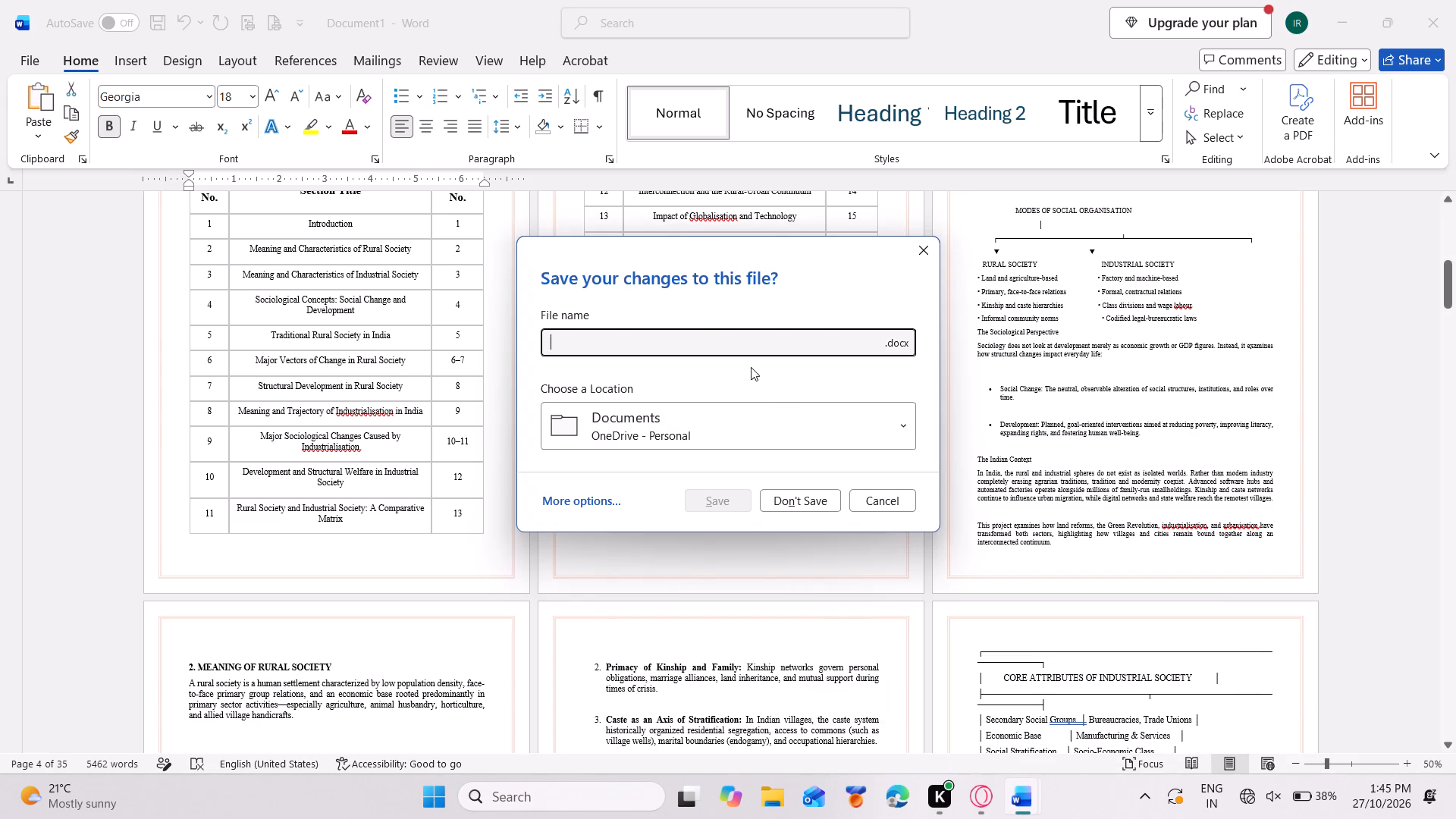
{"action": "key", "text": "ctrl+v"}
{"action": "left_click", "coordinate": [714, 507]}
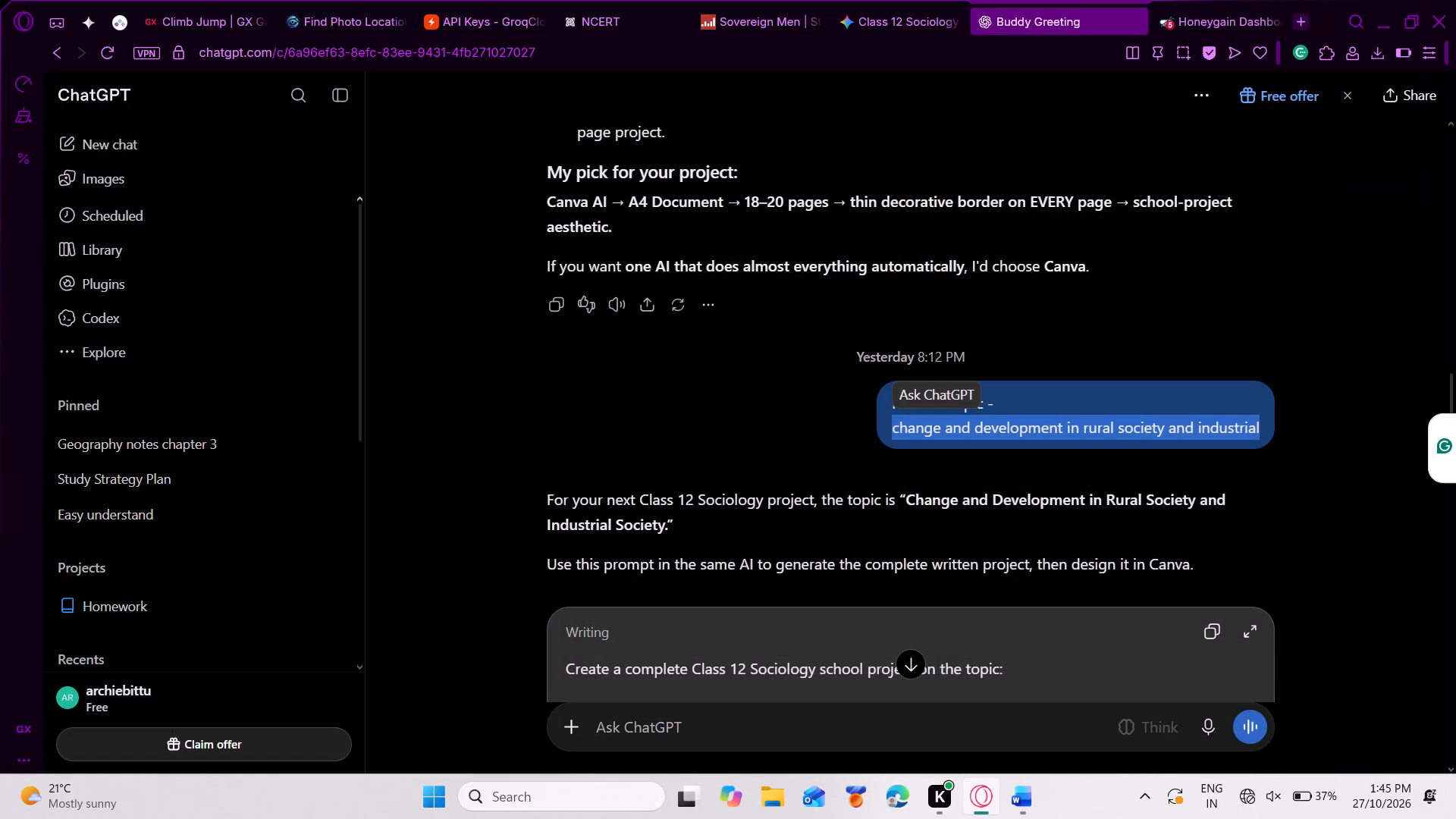
Switch to the ROLE OF COMMUNICATION AND MASS MEDIA document in Word and show the recent files list.
{"action": "left_click", "coordinate": [1017, 808]}
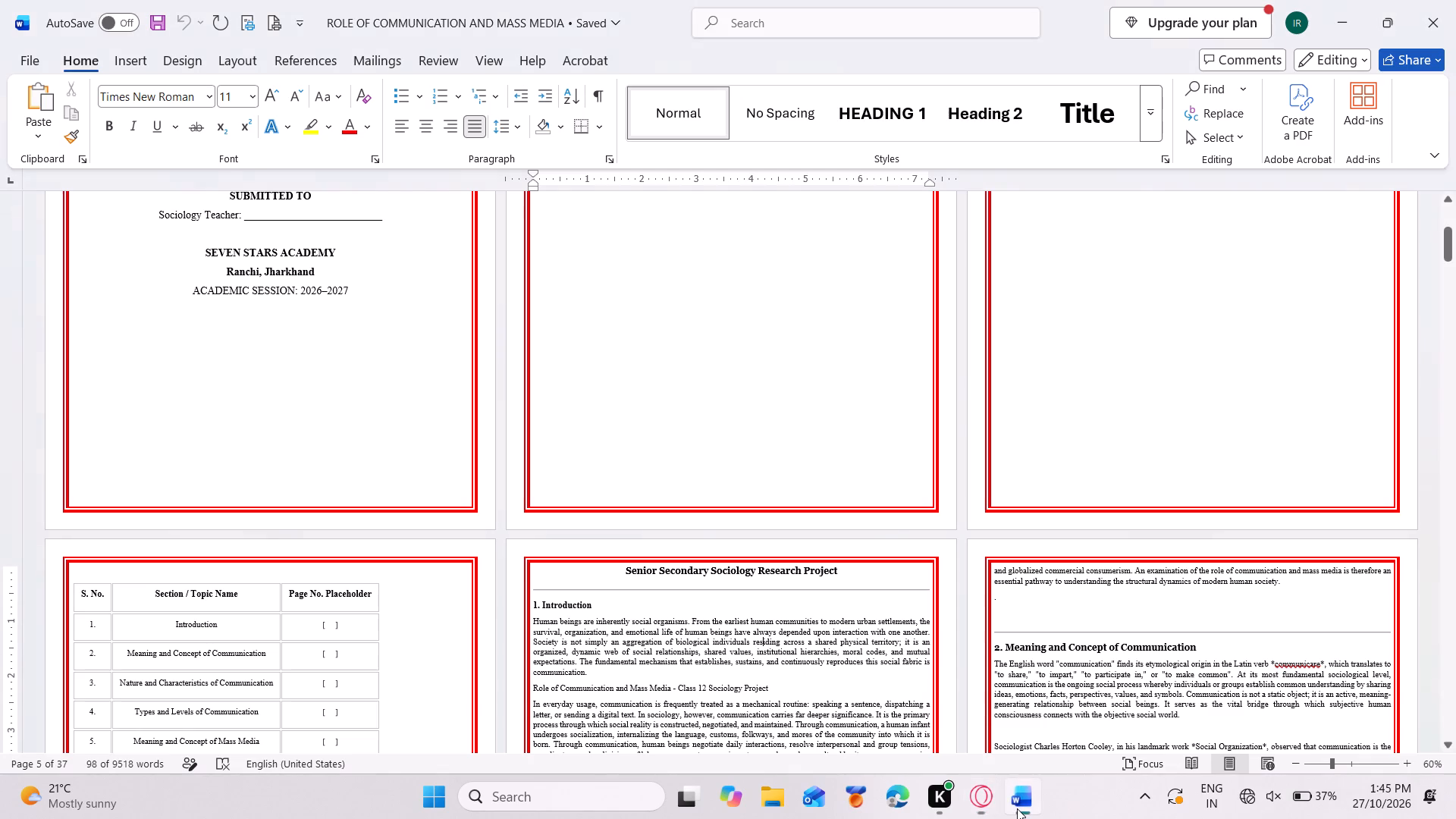
{"action": "left_click", "coordinate": [38, 56]}
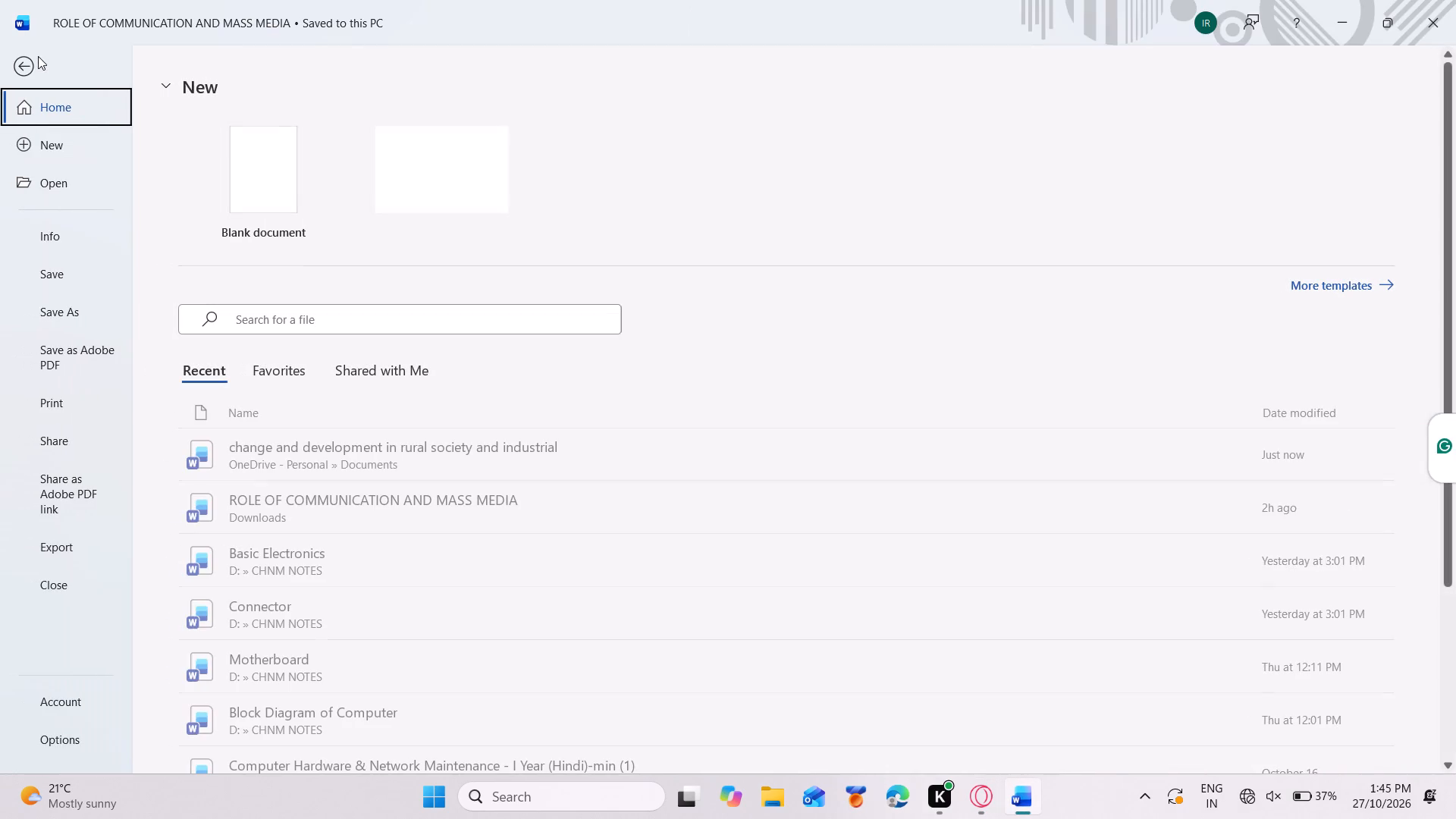